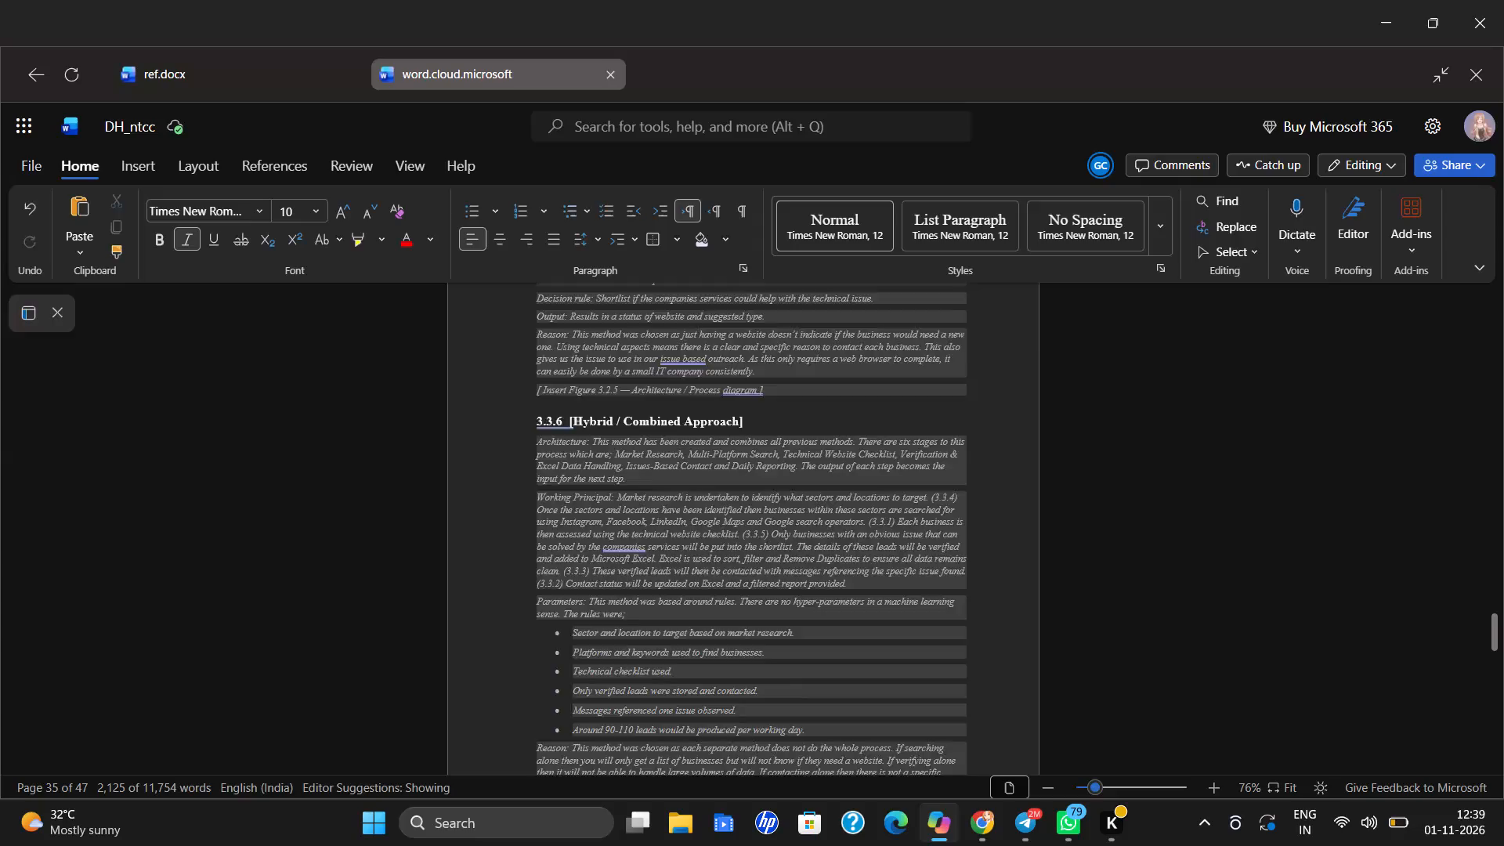
Replace the placeholder title [Model / Approach 1] of heading 3.3.1 with the copied title "Structured Multi-Platform Lead Generation Approach".
scroll(870, 458, up, 18)
scroll(868, 460, up, 3)
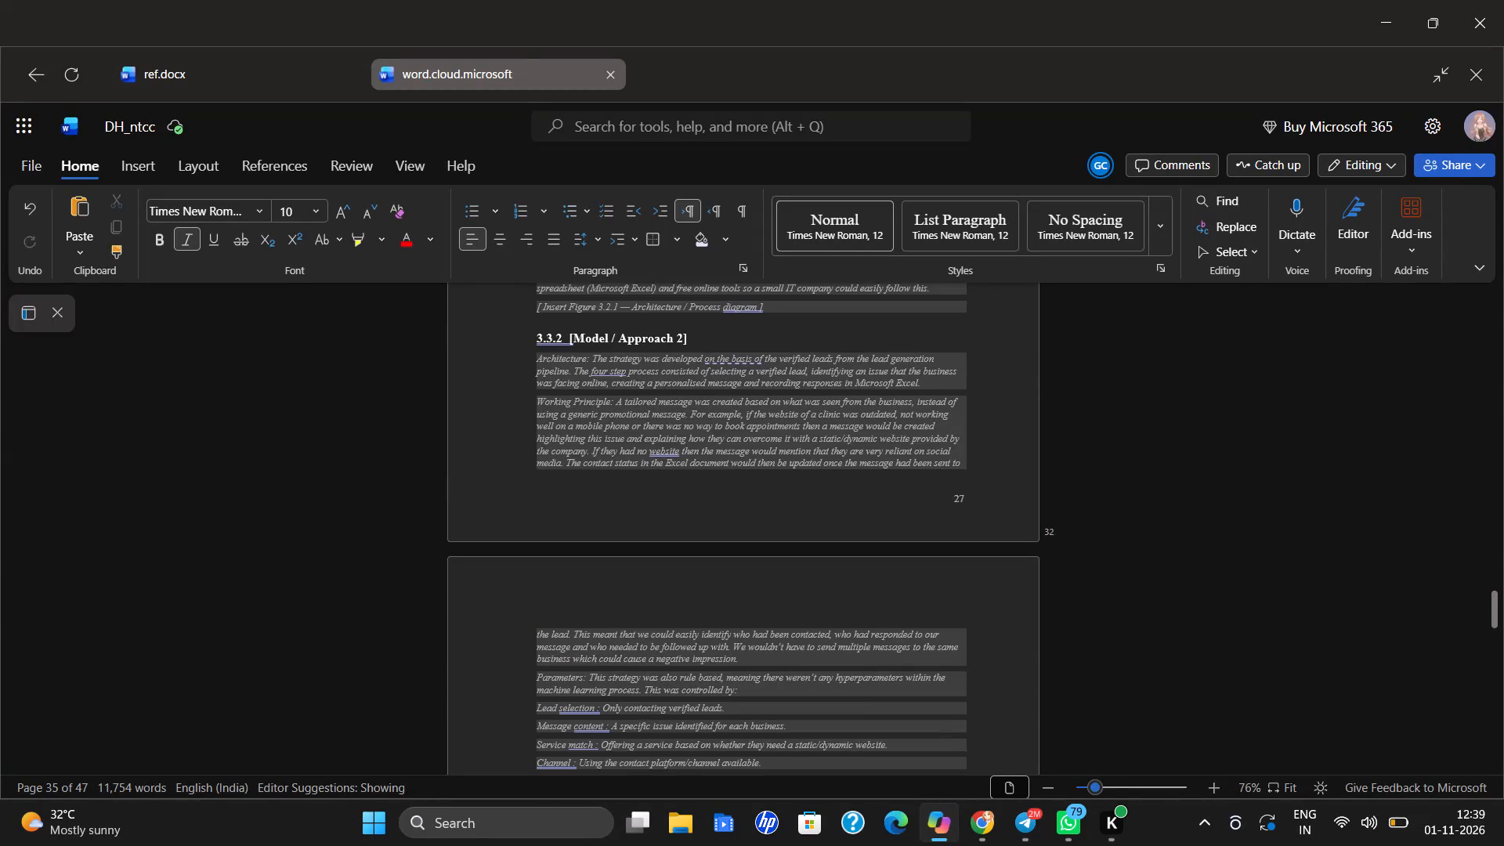
scroll(804, 476, up, 6)
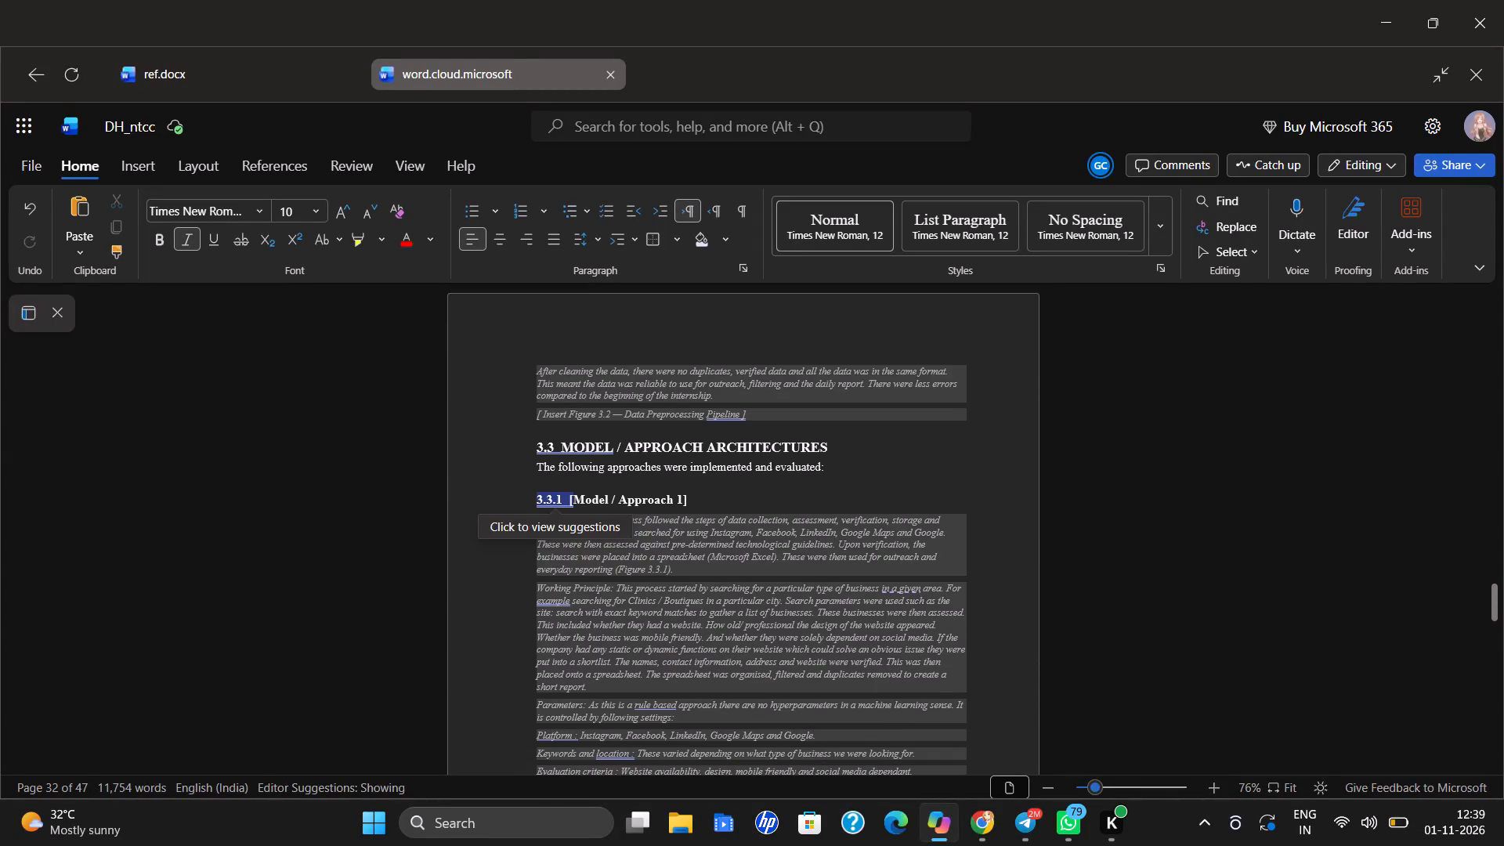
drag(566, 503, 686, 499)
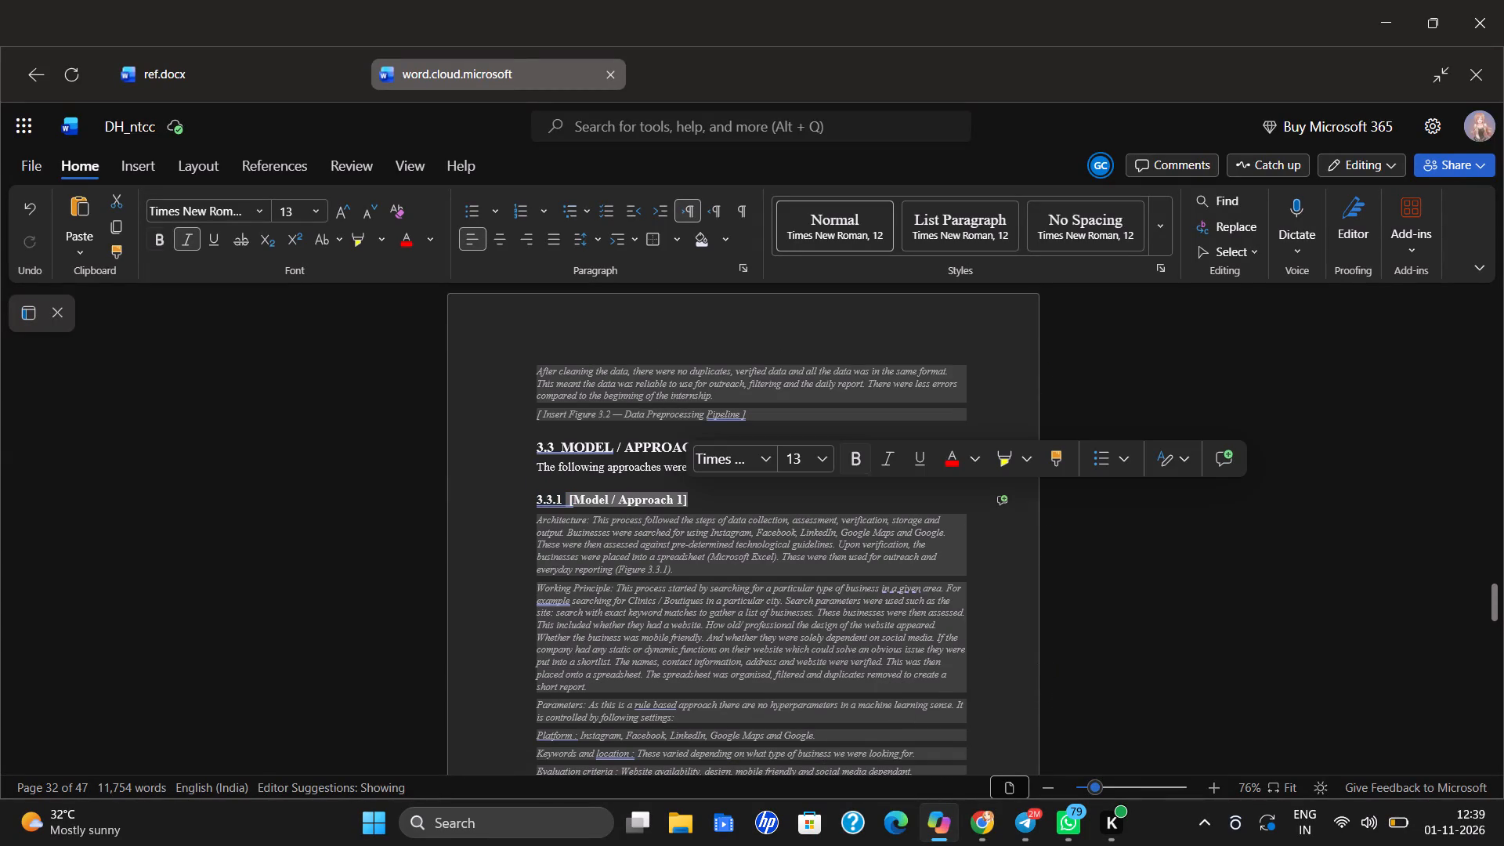
key(ctrl+v)
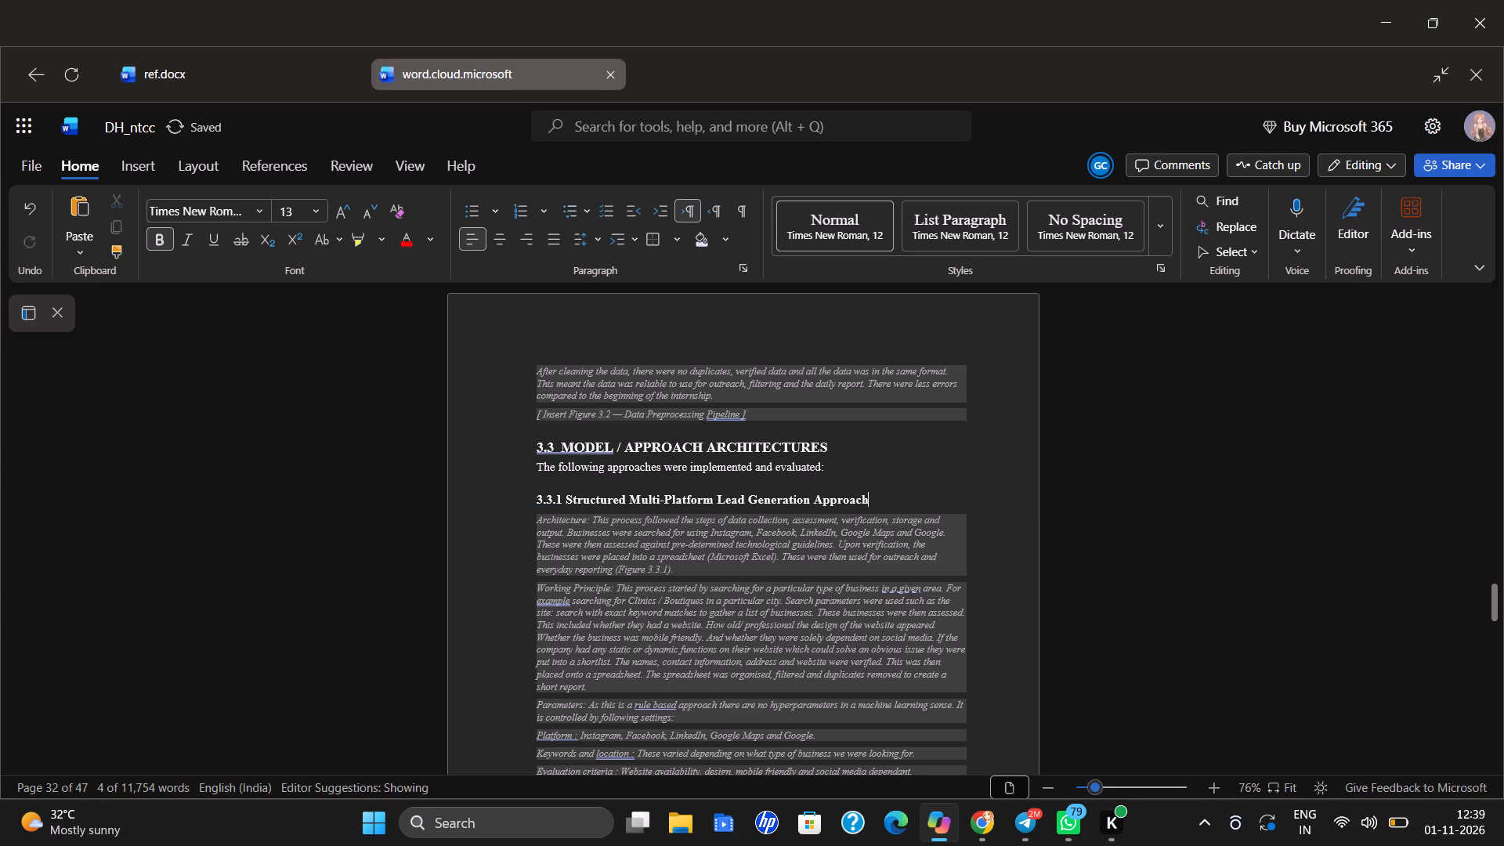
click(1101, 563)
Go to the placeholder heading [Model / Approach 2] of section 3.3.2.
scroll(962, 602, down, 2)
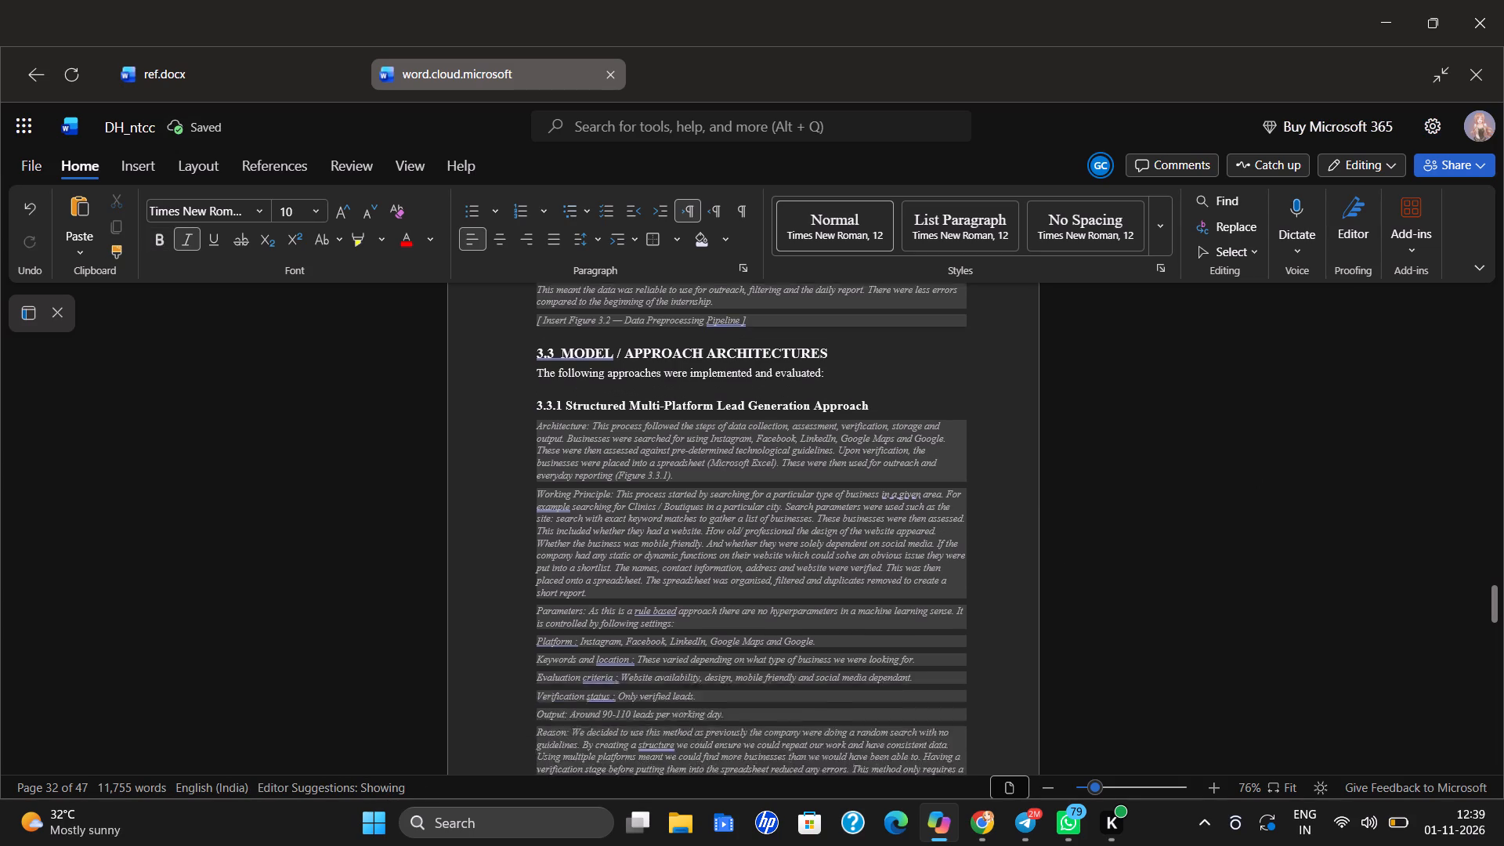
scroll(961, 602, up, 1)
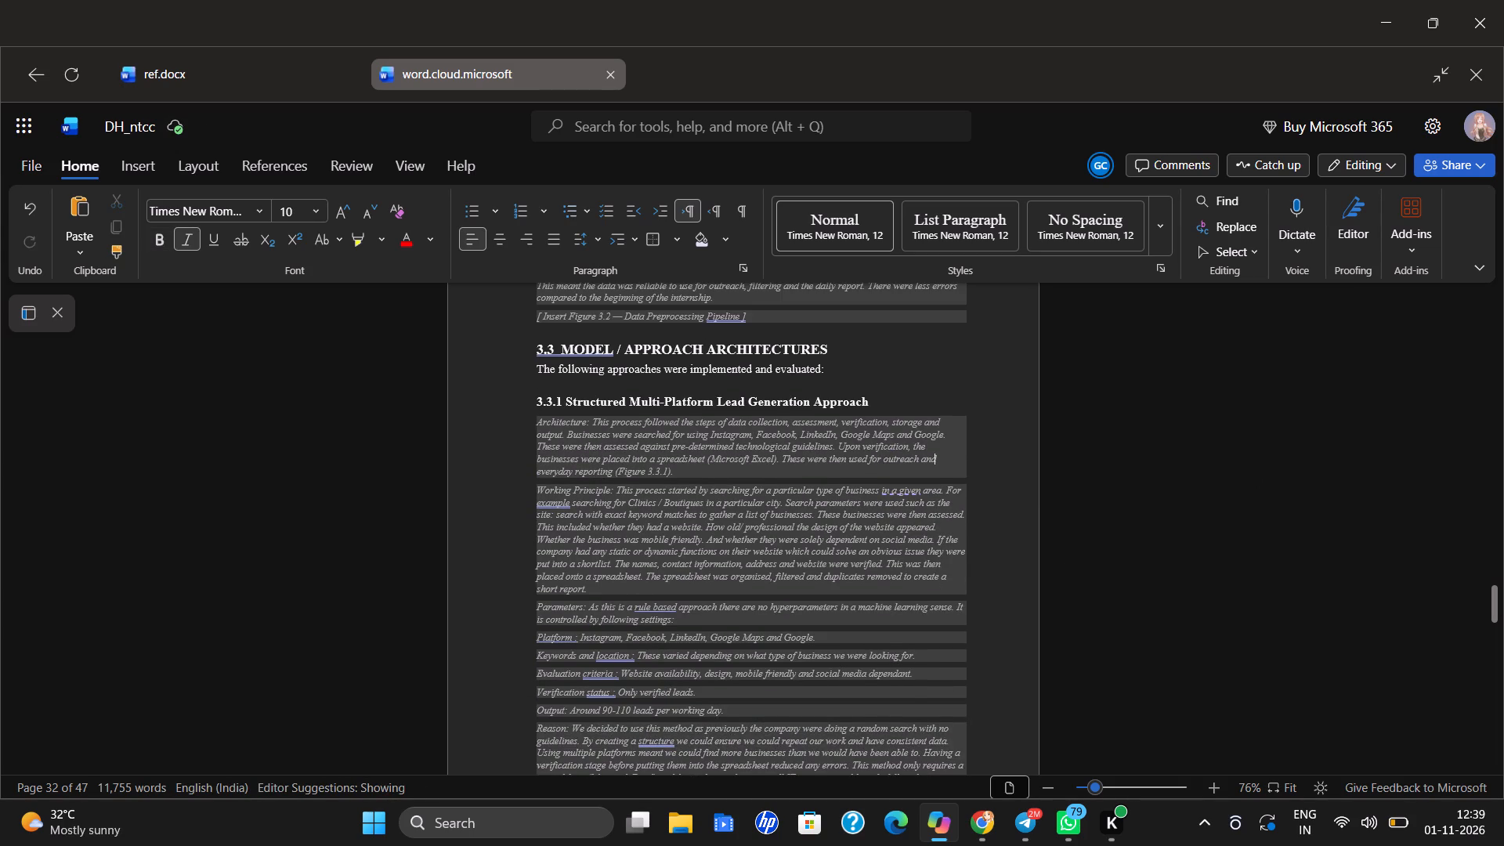
scroll(755, 475, down, 5)
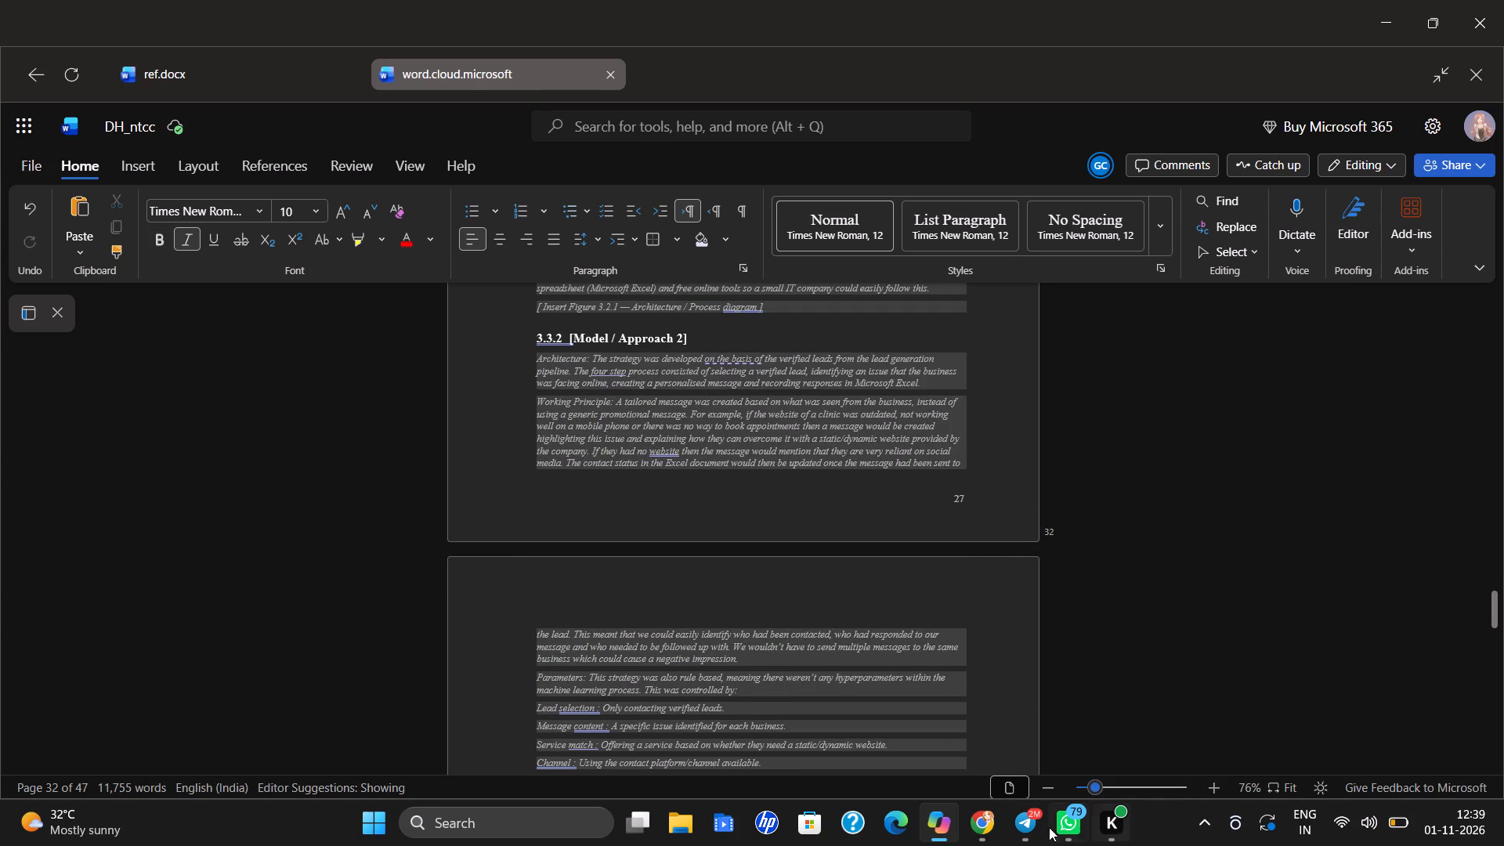
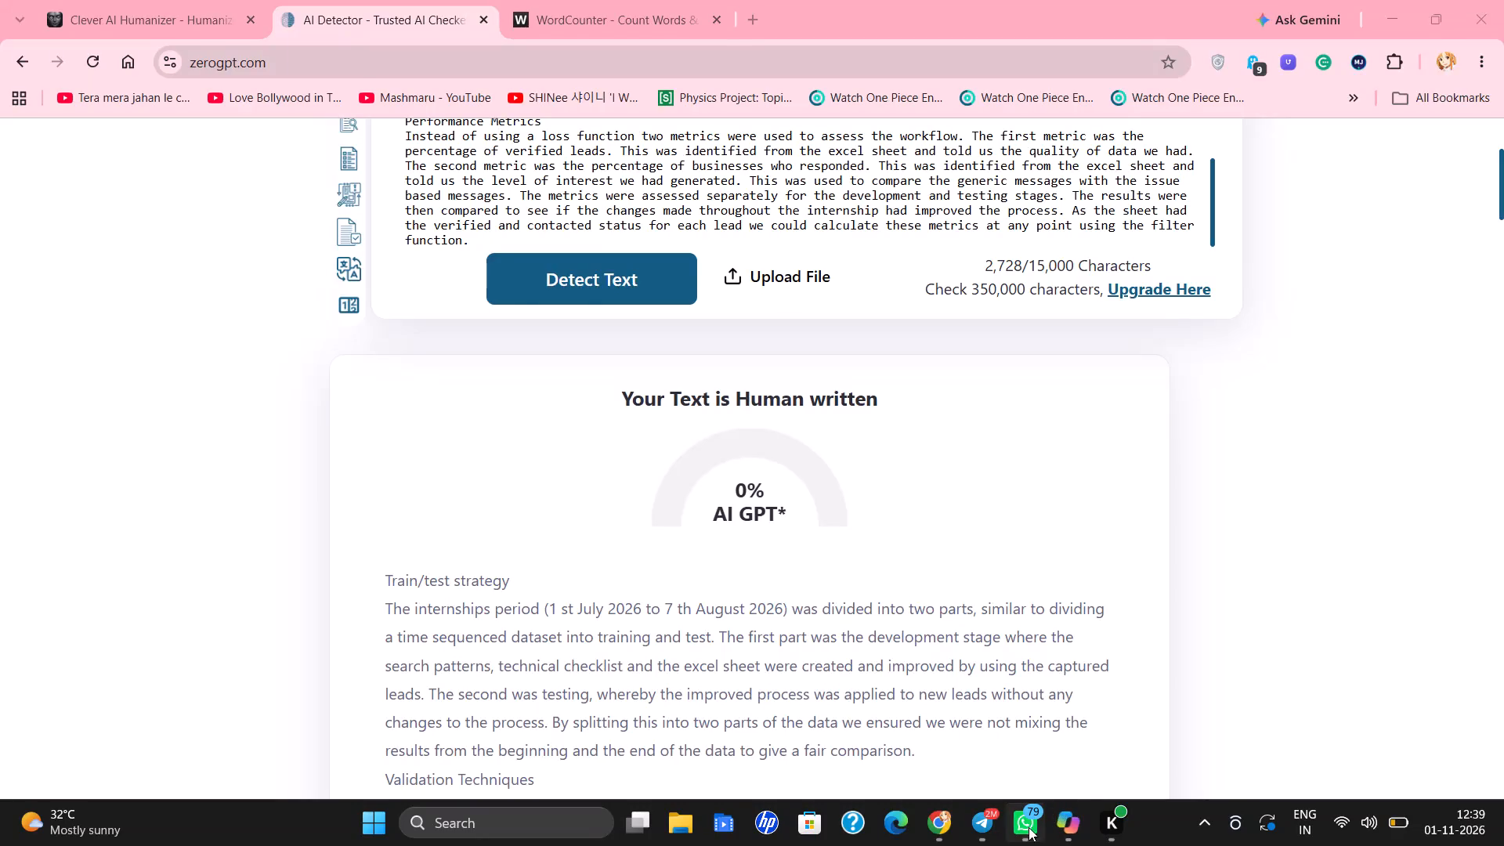
Replace the placeholder title [Model / Approach 2] of heading 3.3.2 in DH_ntcc with the copied title "Issue-Based Client Outreach Approach".
click(1065, 812)
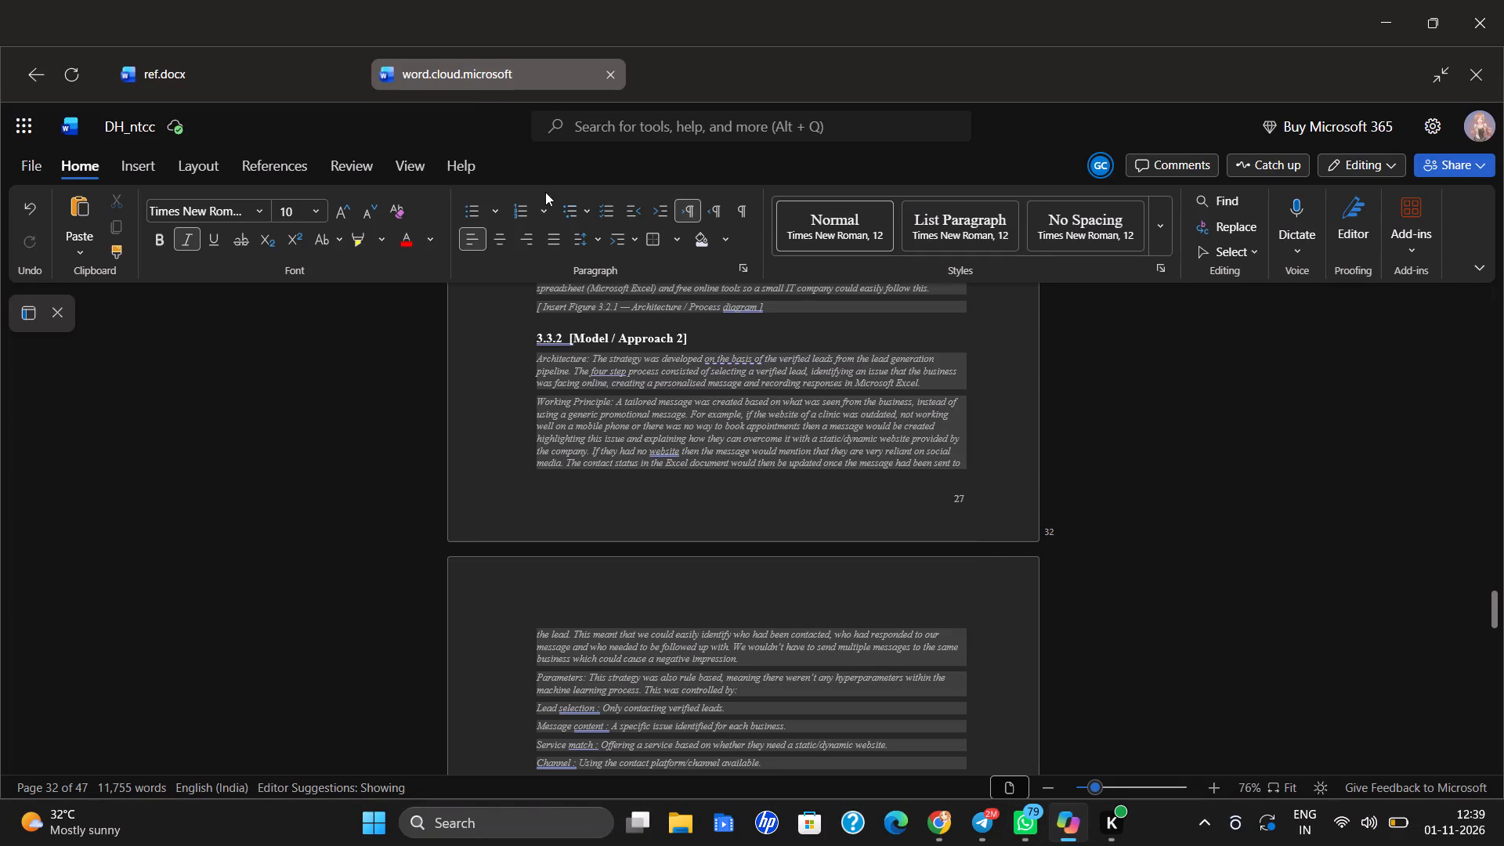
drag(570, 338, 617, 338)
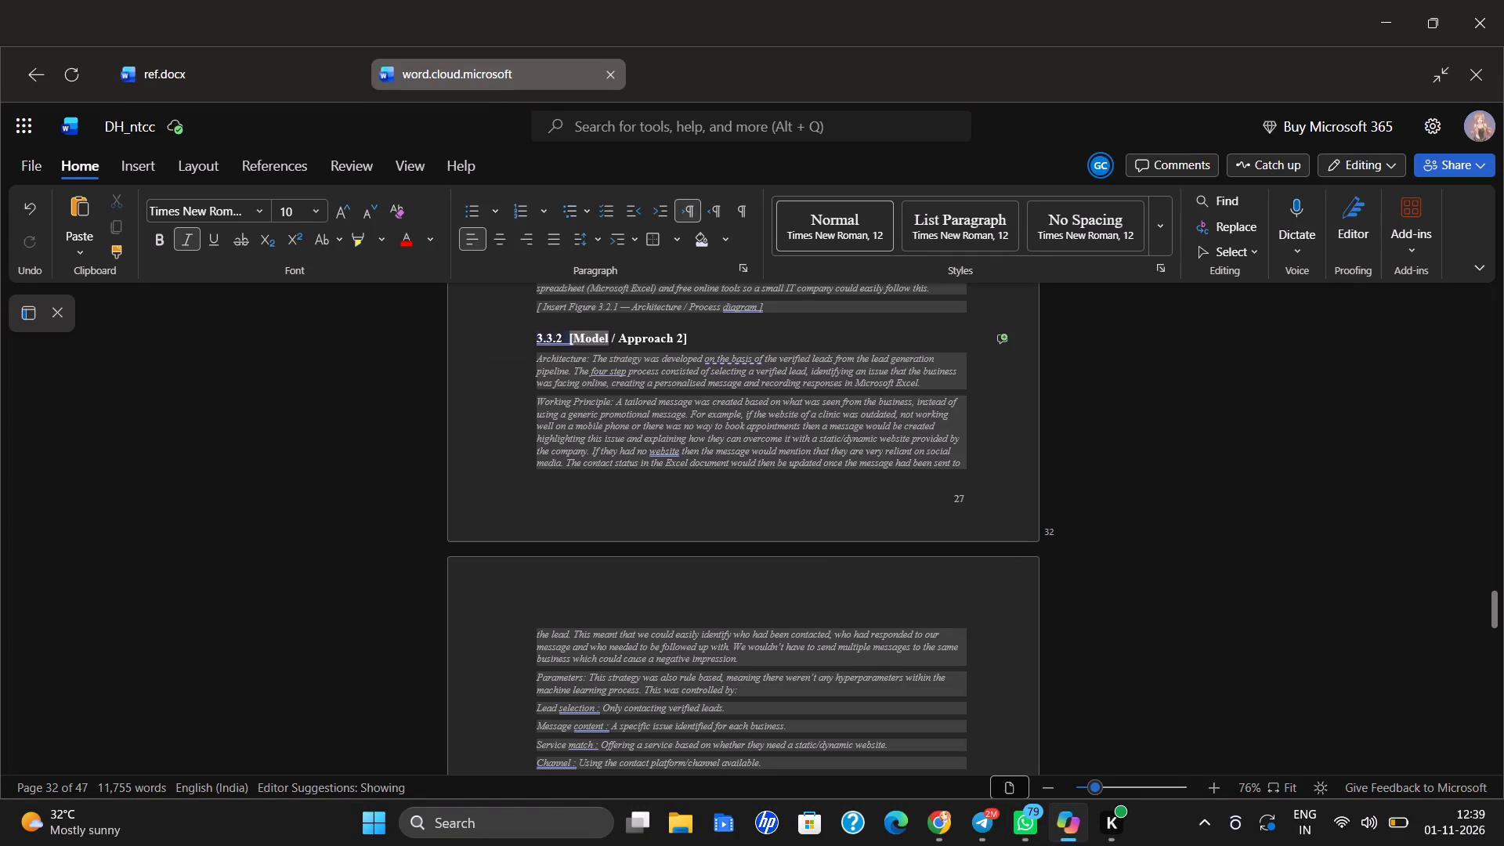
drag(617, 338, 687, 335)
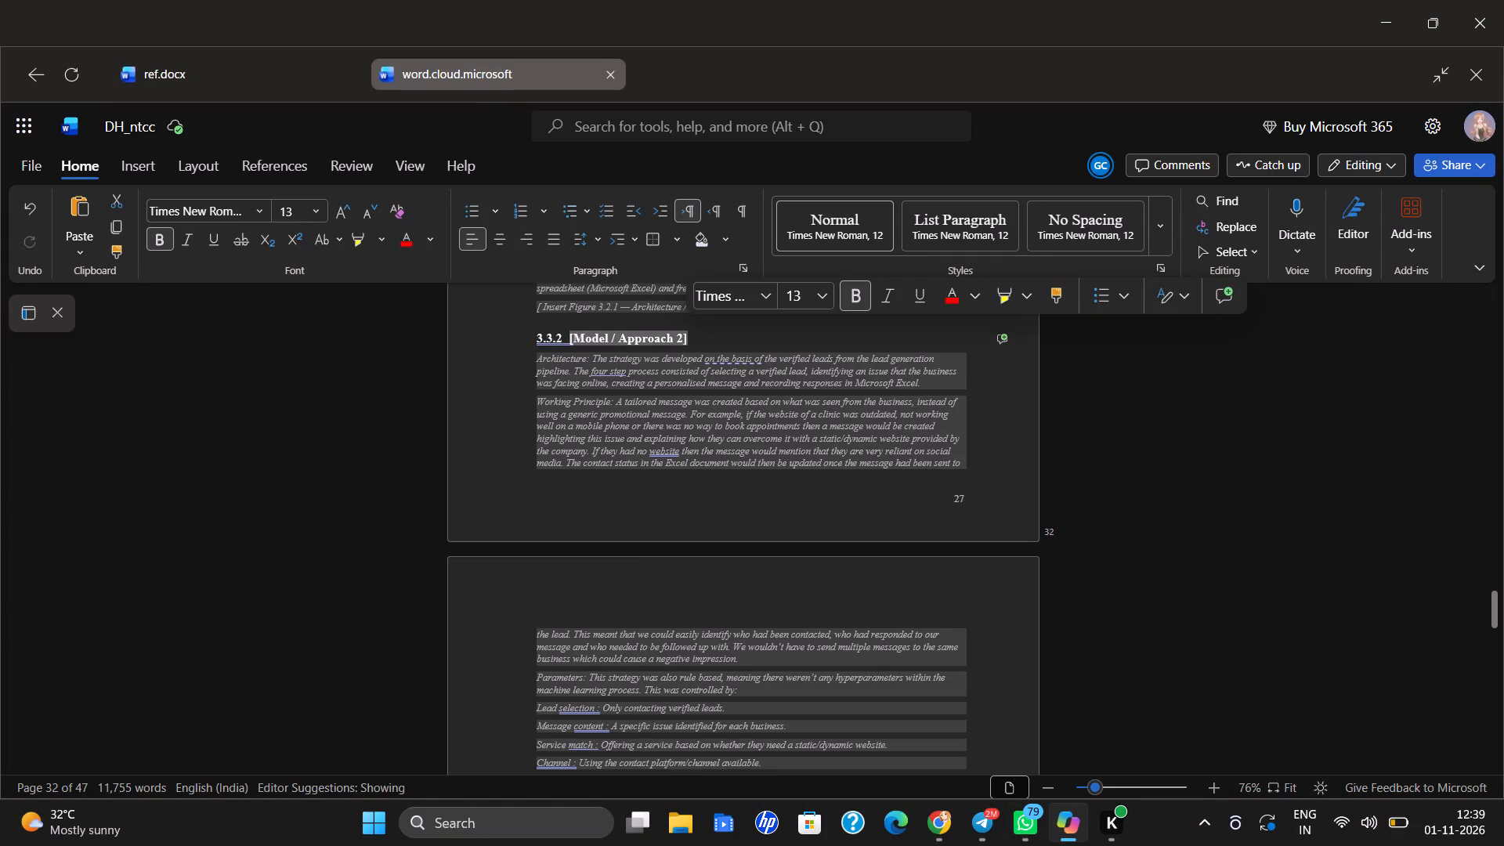
key(ctrl+v)
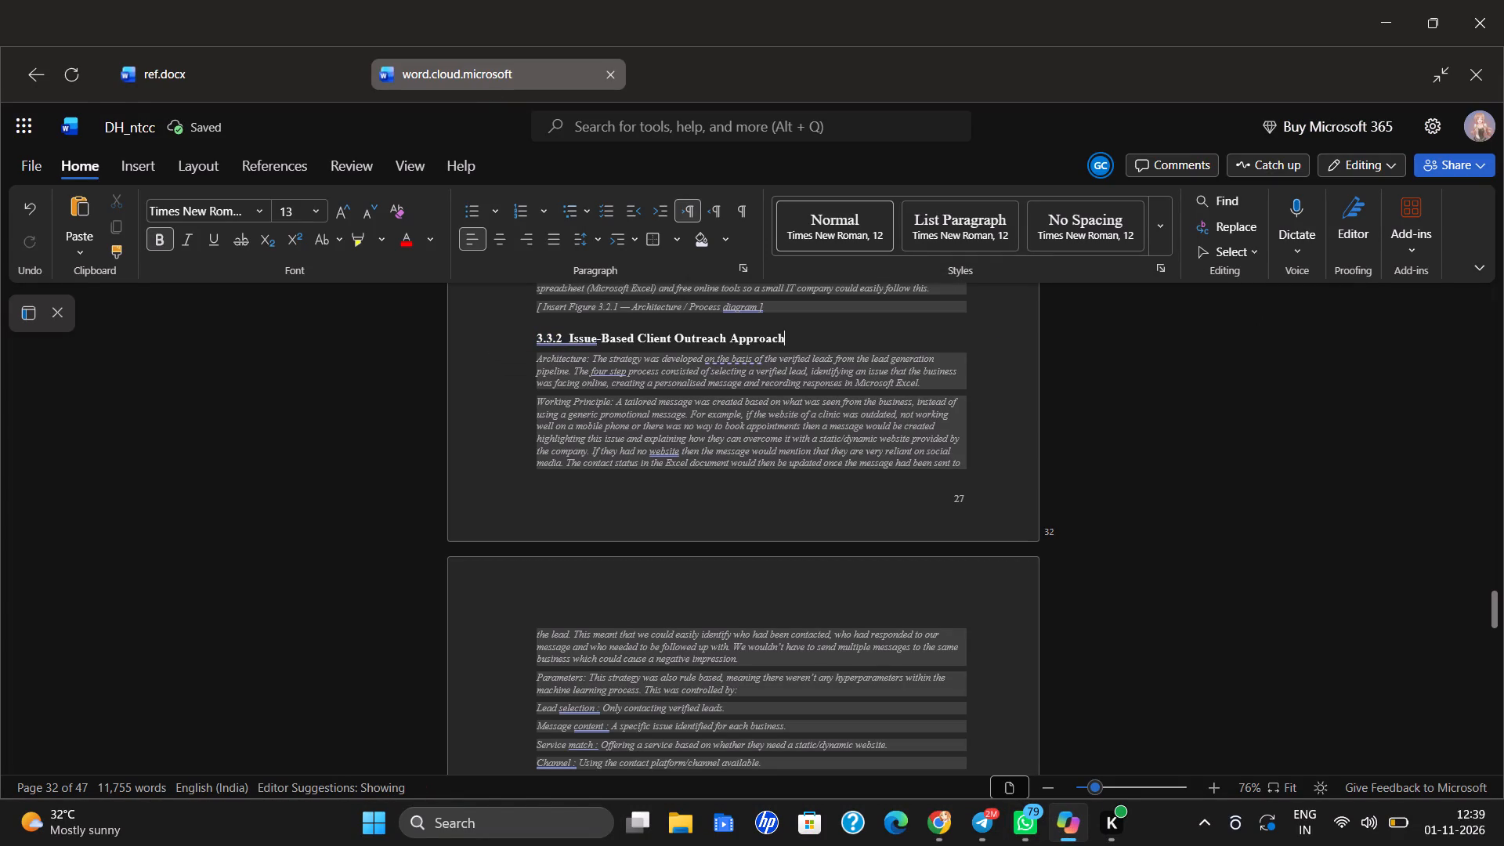
Go to the placeholder heading [Model / Approach 3] of section 3.3.3.
scroll(785, 436, down, 5)
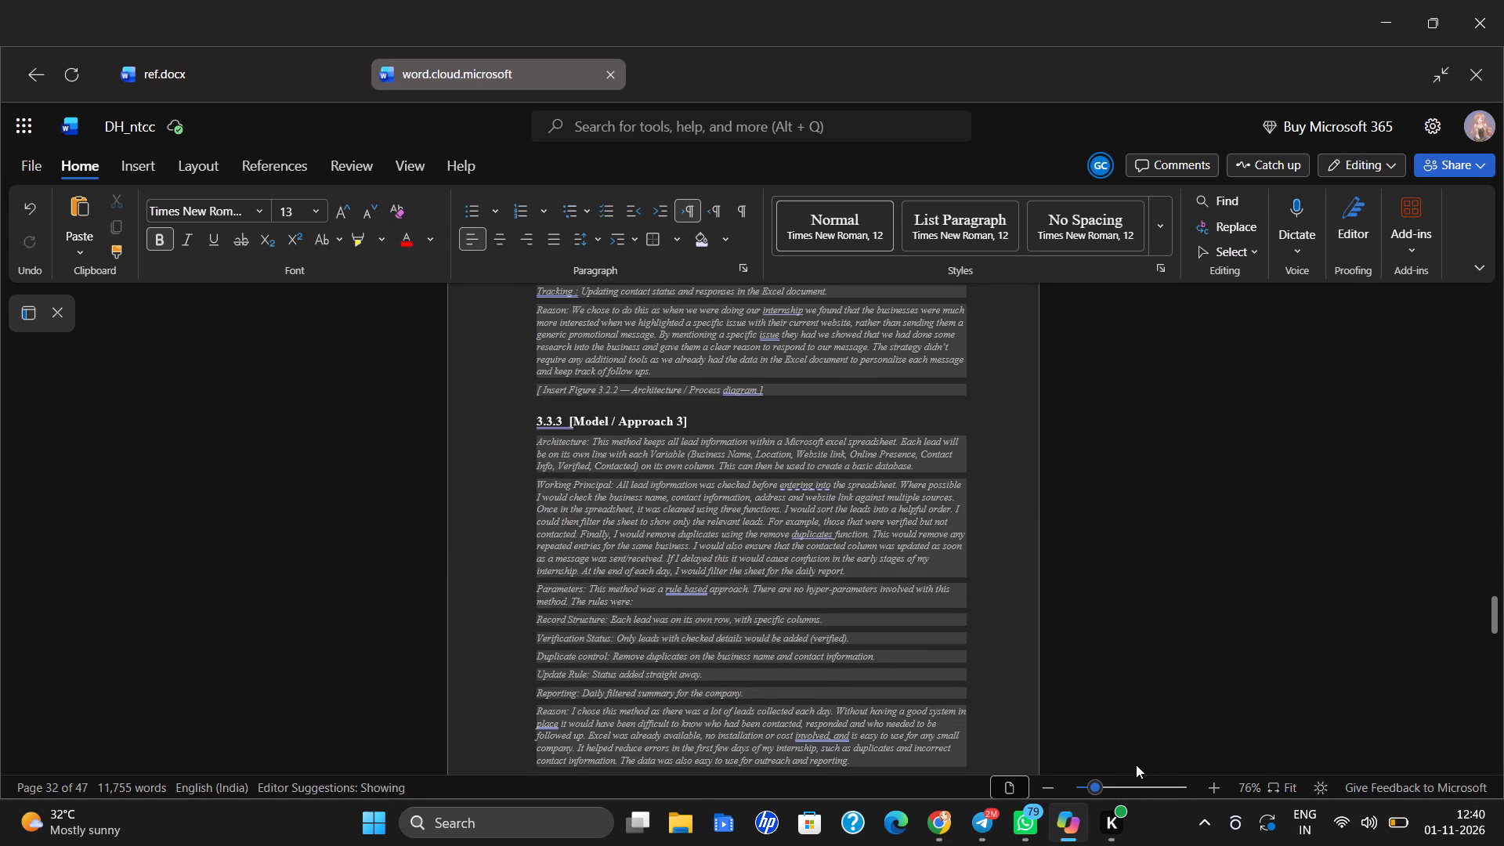
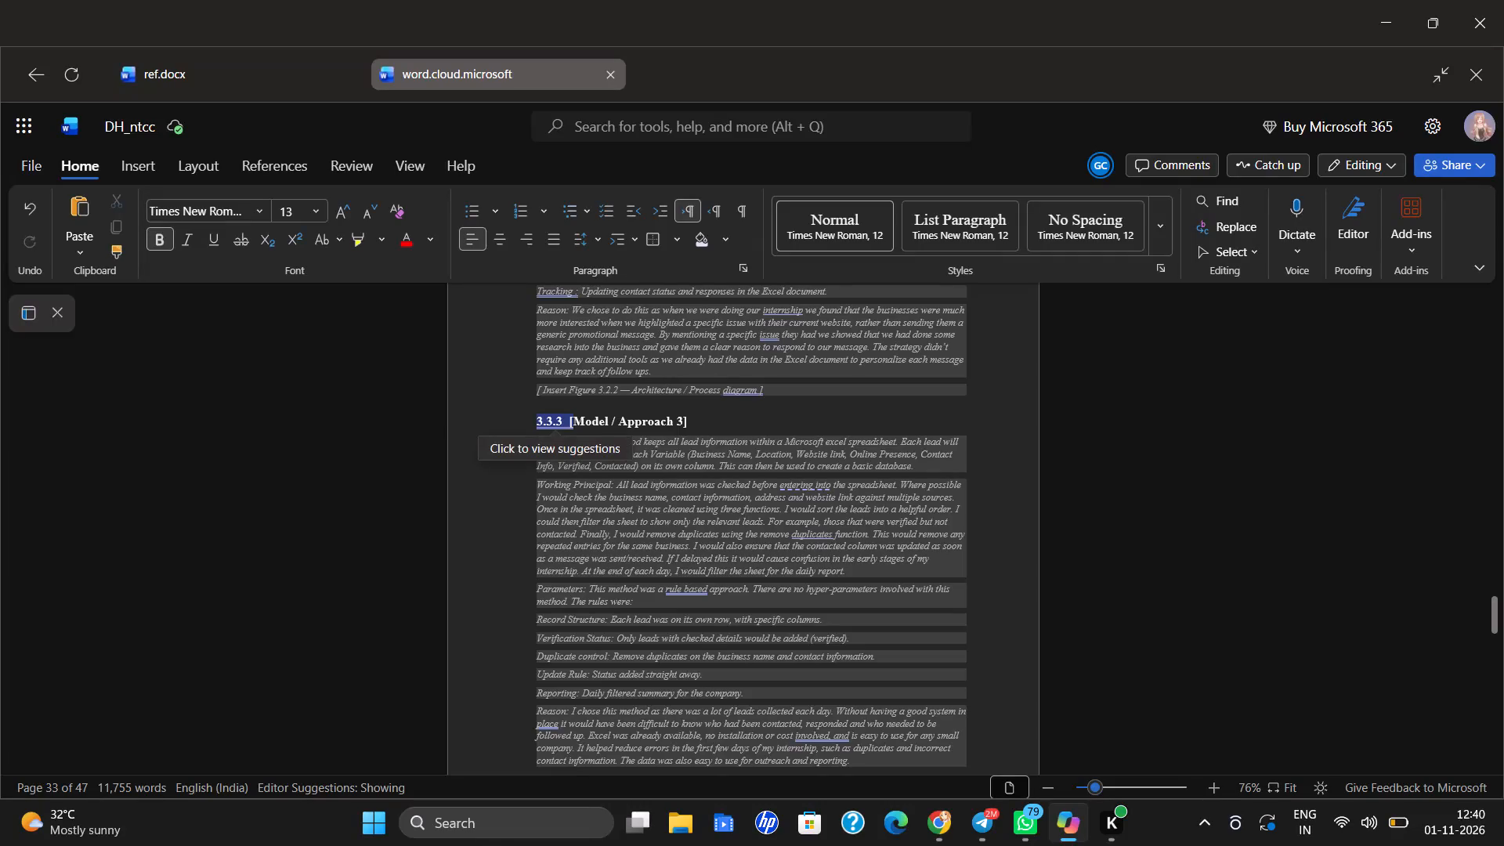
Replace the placeholder title [Model / Approach 3] of heading 3.3.3 with the copied title "Excel-Based Data Management and Verification Approach".
drag(566, 421, 700, 416)
key(ctrl+v)
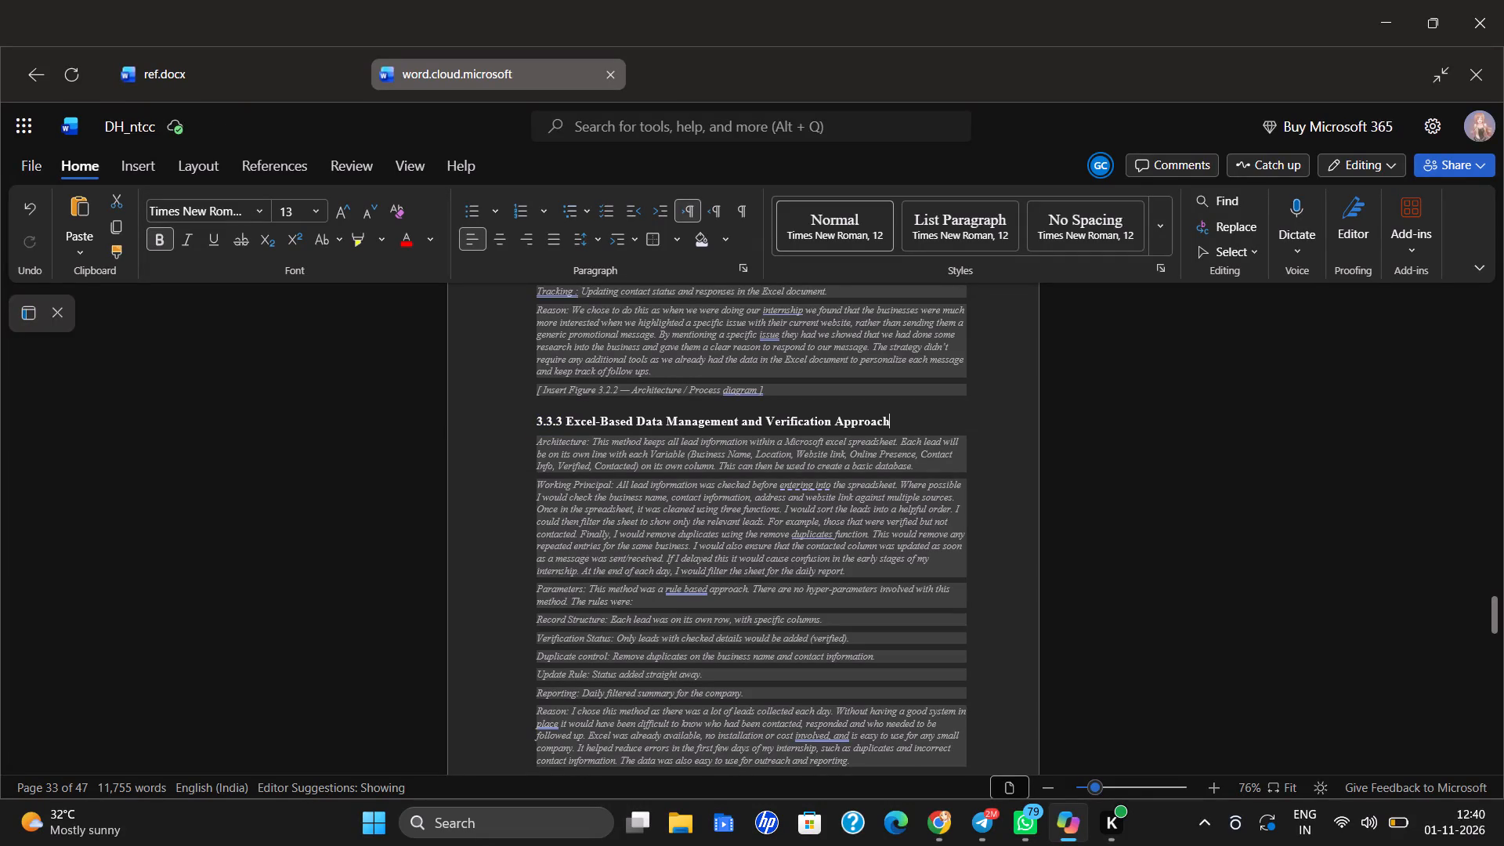
click(1039, 494)
scroll(1094, 717, down, 1)
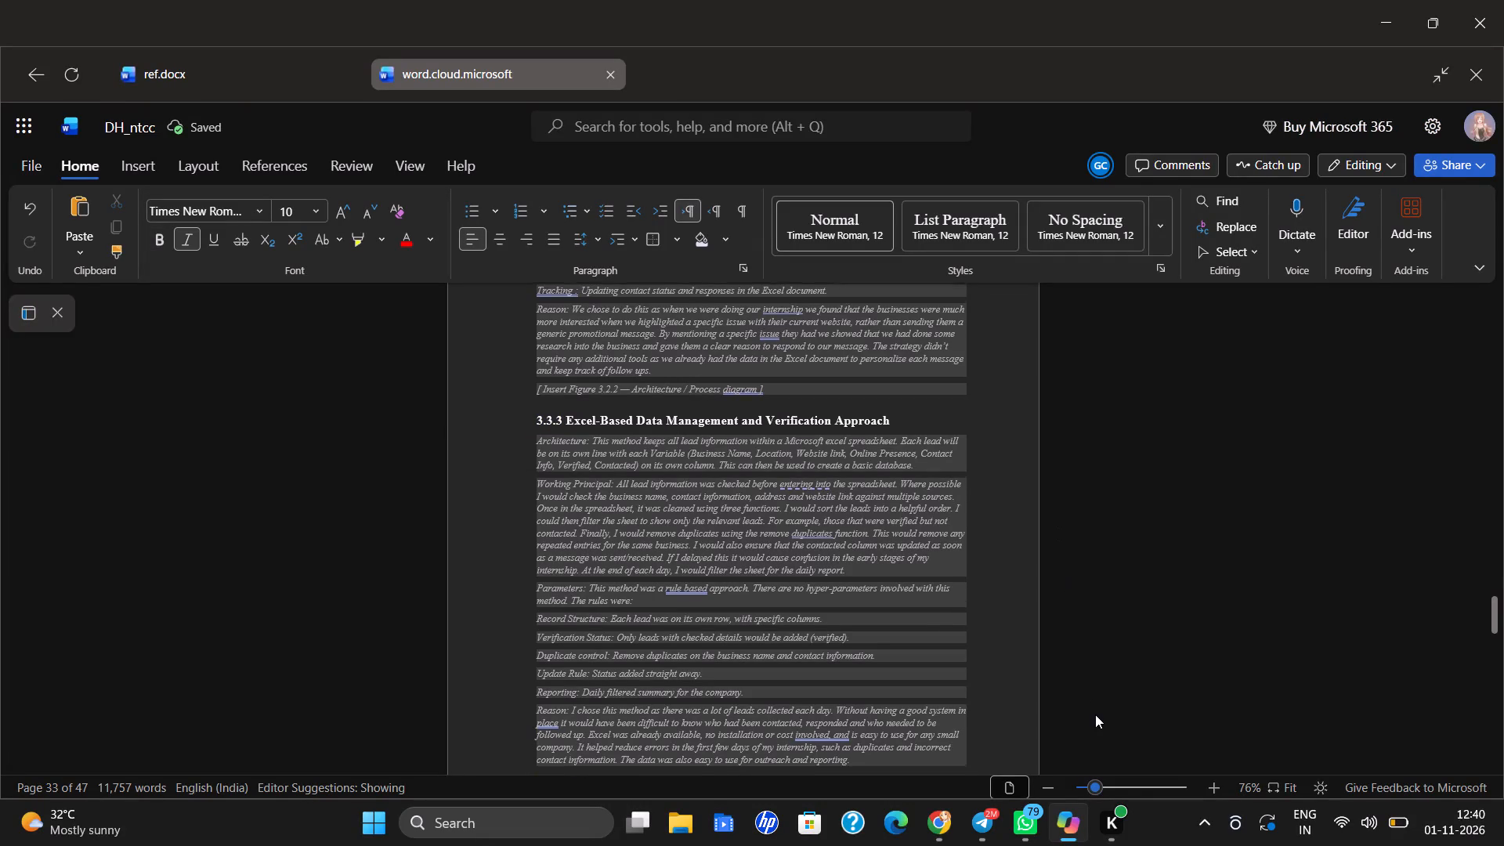
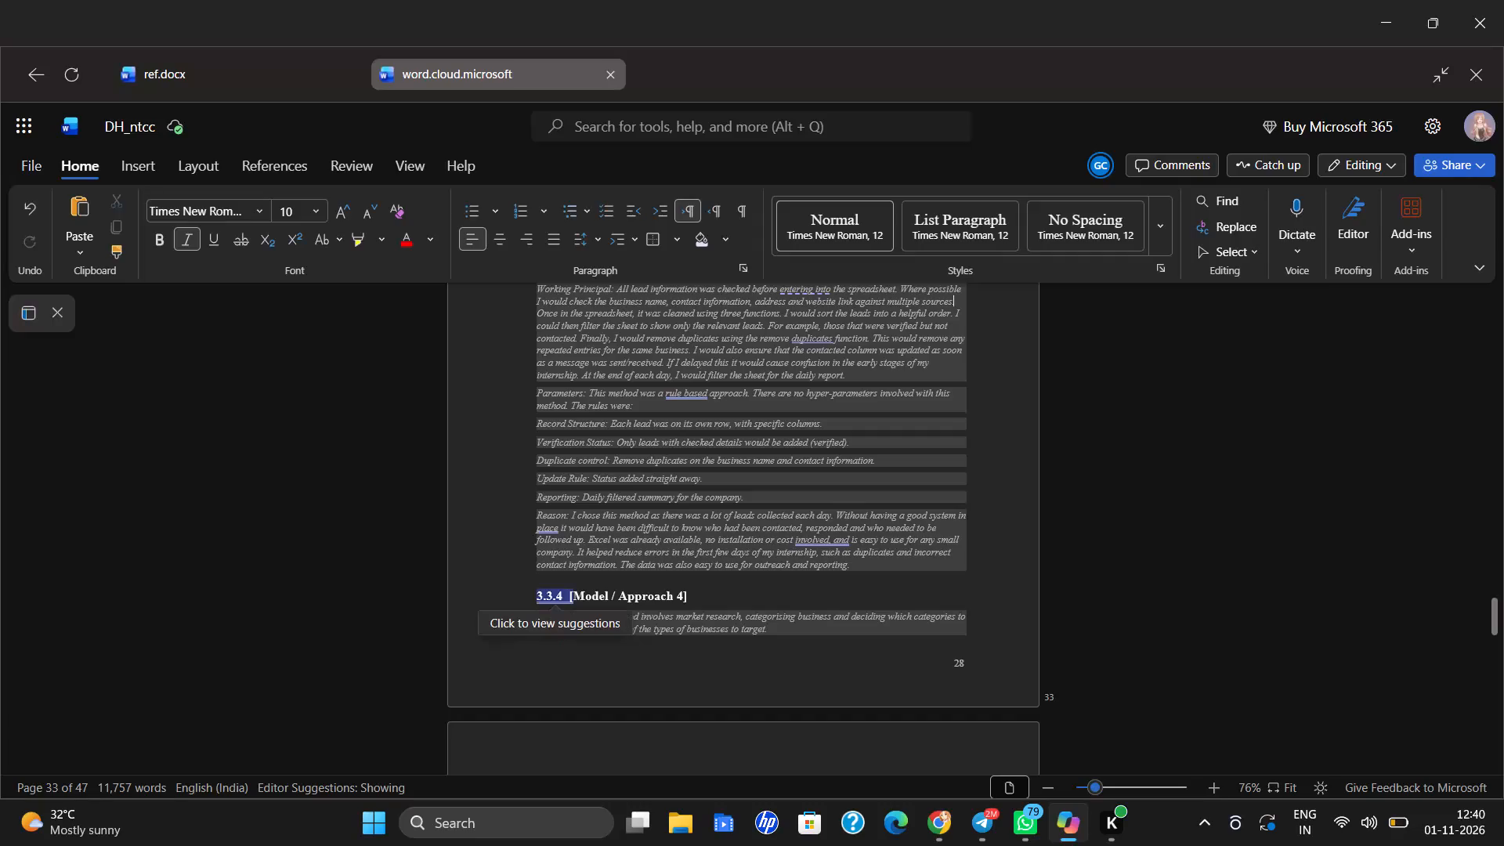
Replace the placeholder title [Model / Approach 4] of heading 3.3.4 with the copied title "Market Research and Business Segmentation Approach".
drag(570, 597, 696, 585)
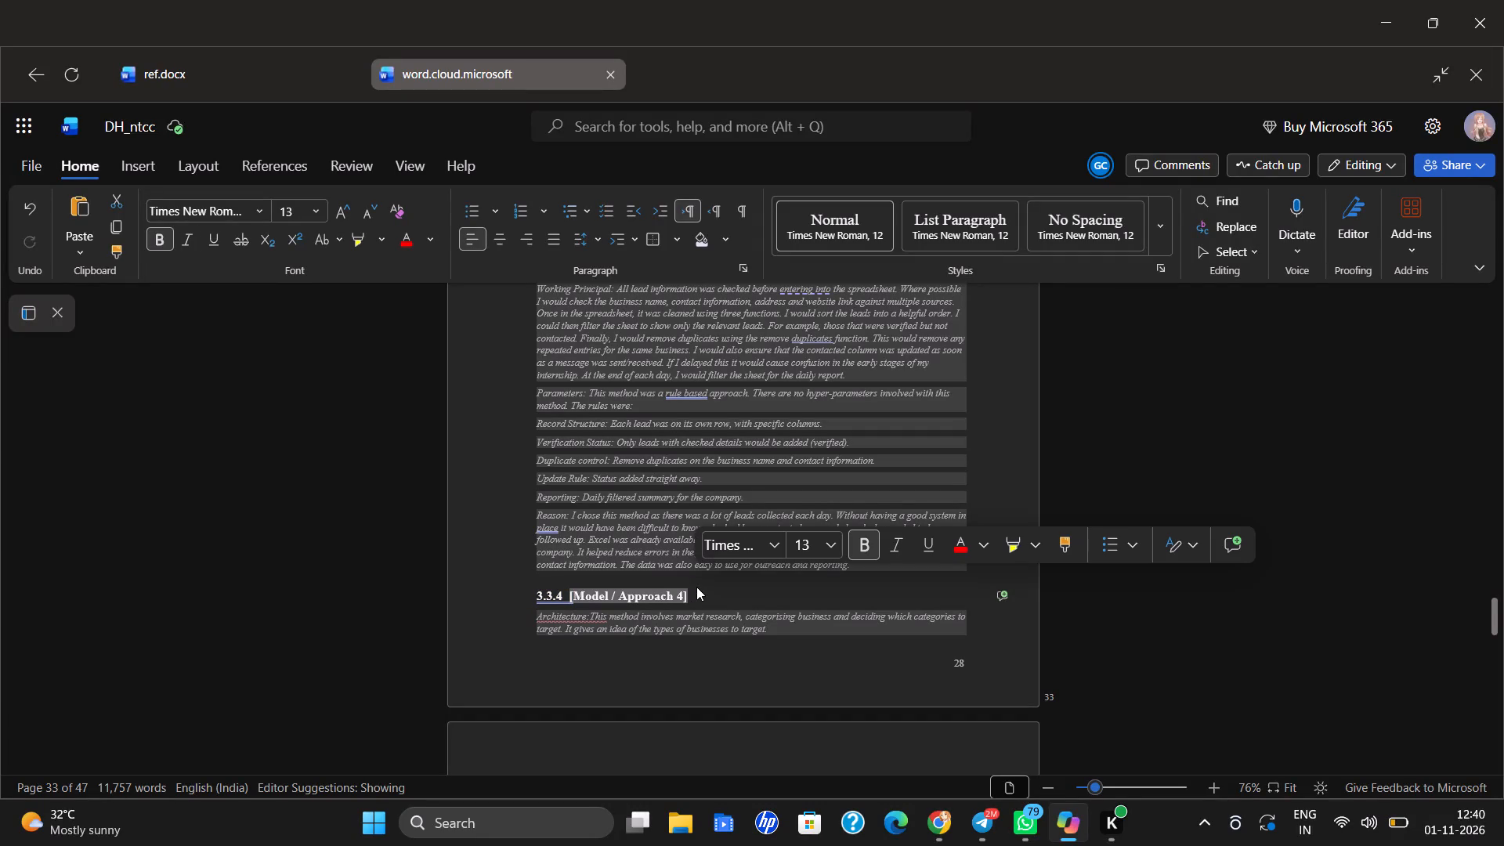
key(ctrl+v)
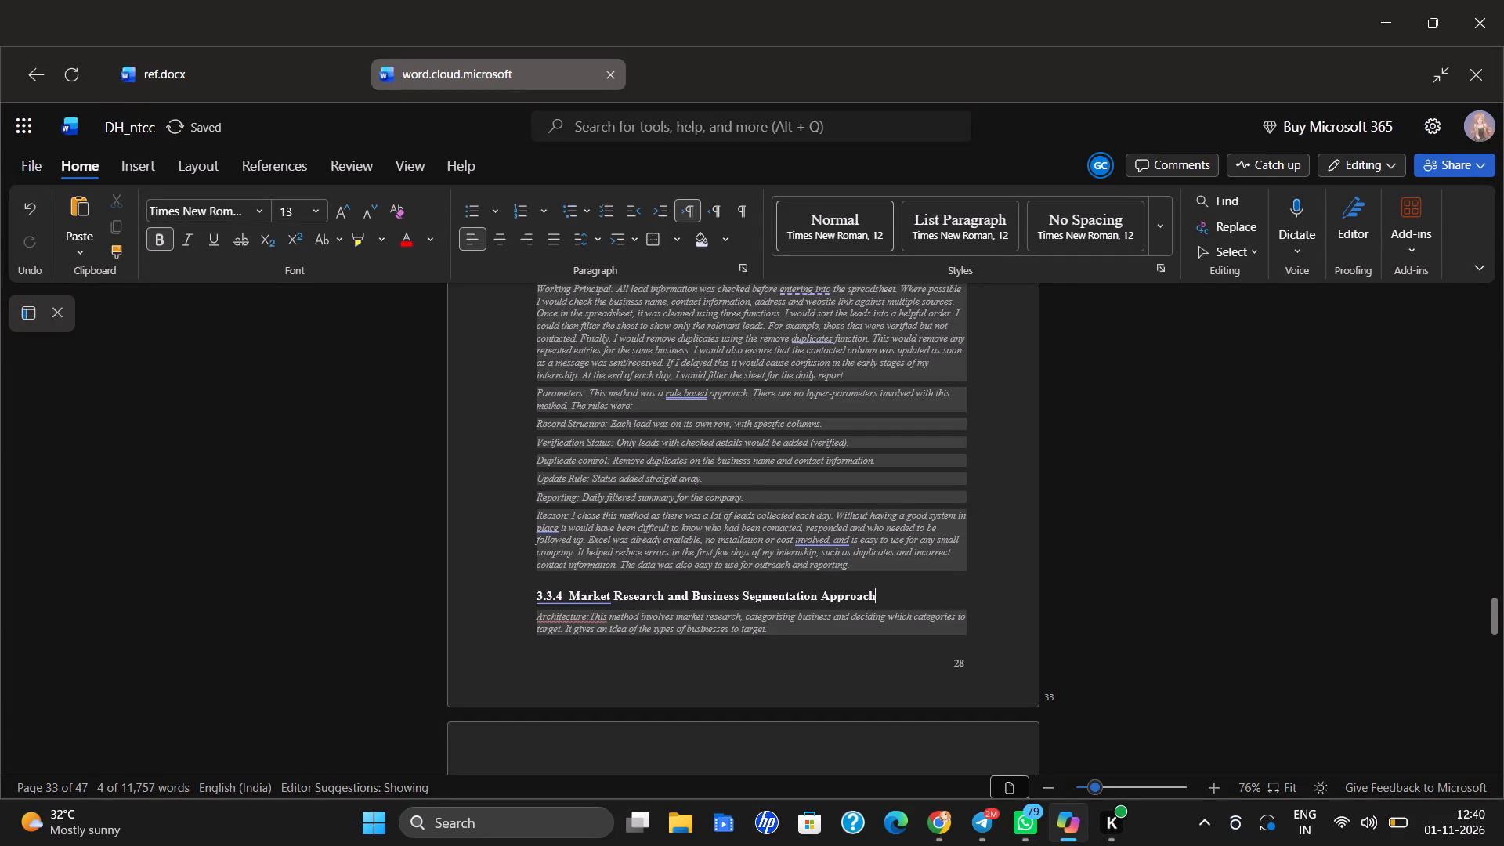
click(1008, 569)
Go to the placeholder heading [Model / Approach 5] of section 3.3.5.
scroll(1024, 564, down, 6)
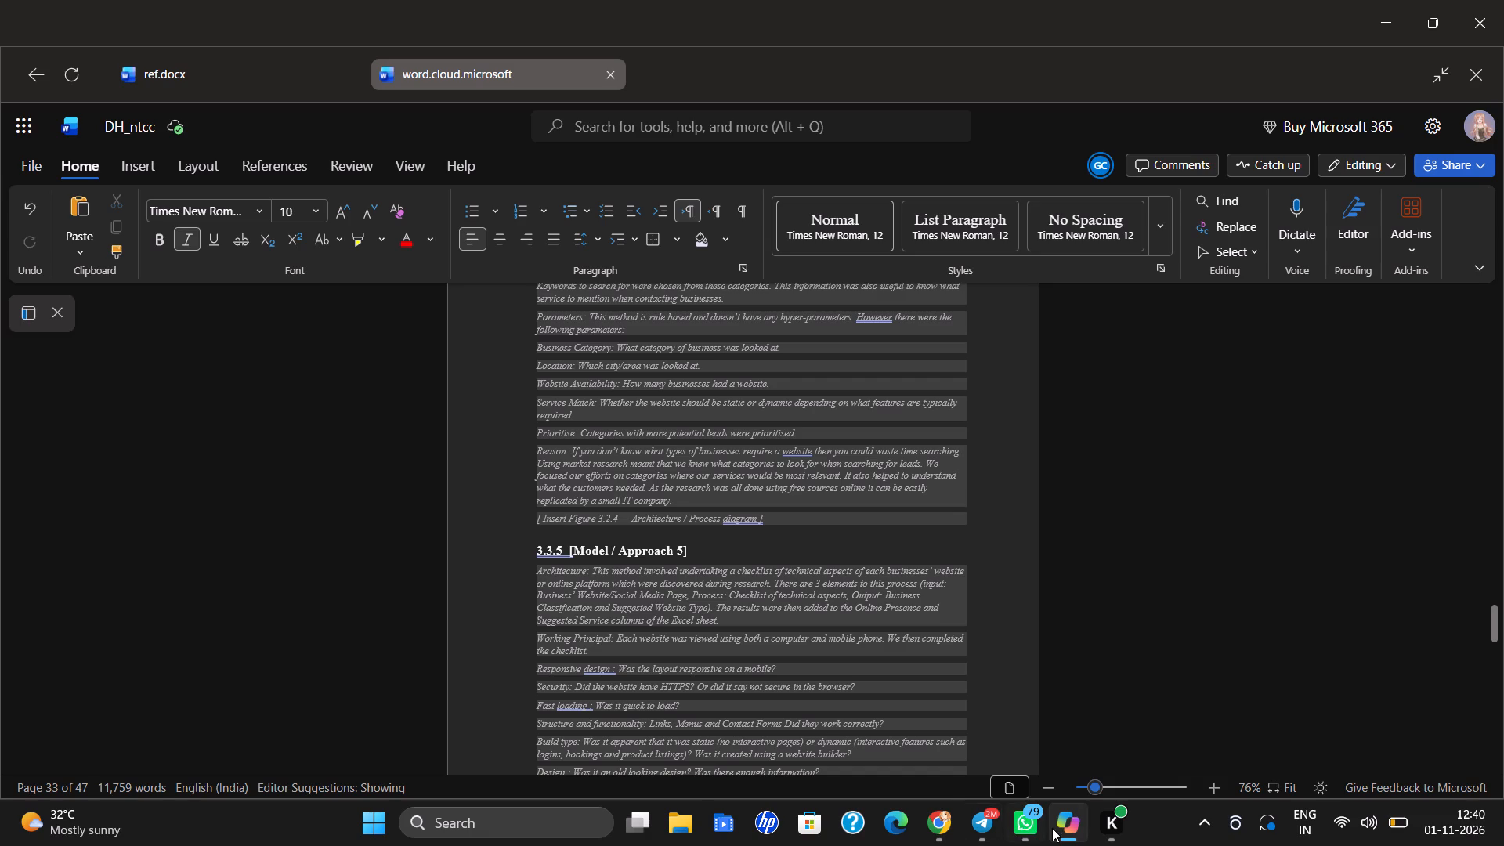
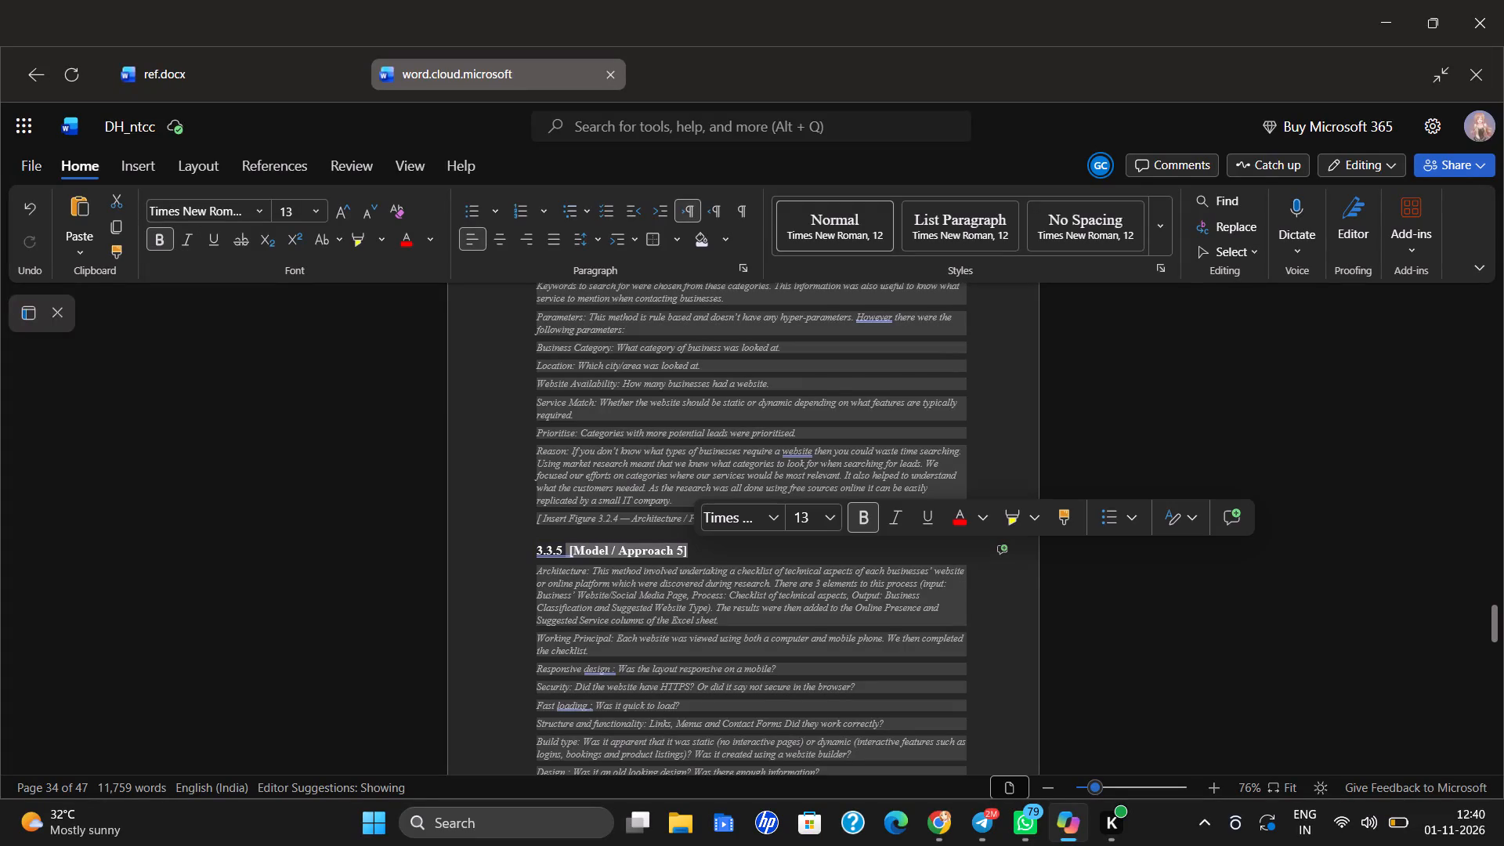
Replace the selected placeholder title [Model / Approach 5] of heading 3.3.5 with the copied title "Technical Website Evaluation Approach".
key(ctrl+v)
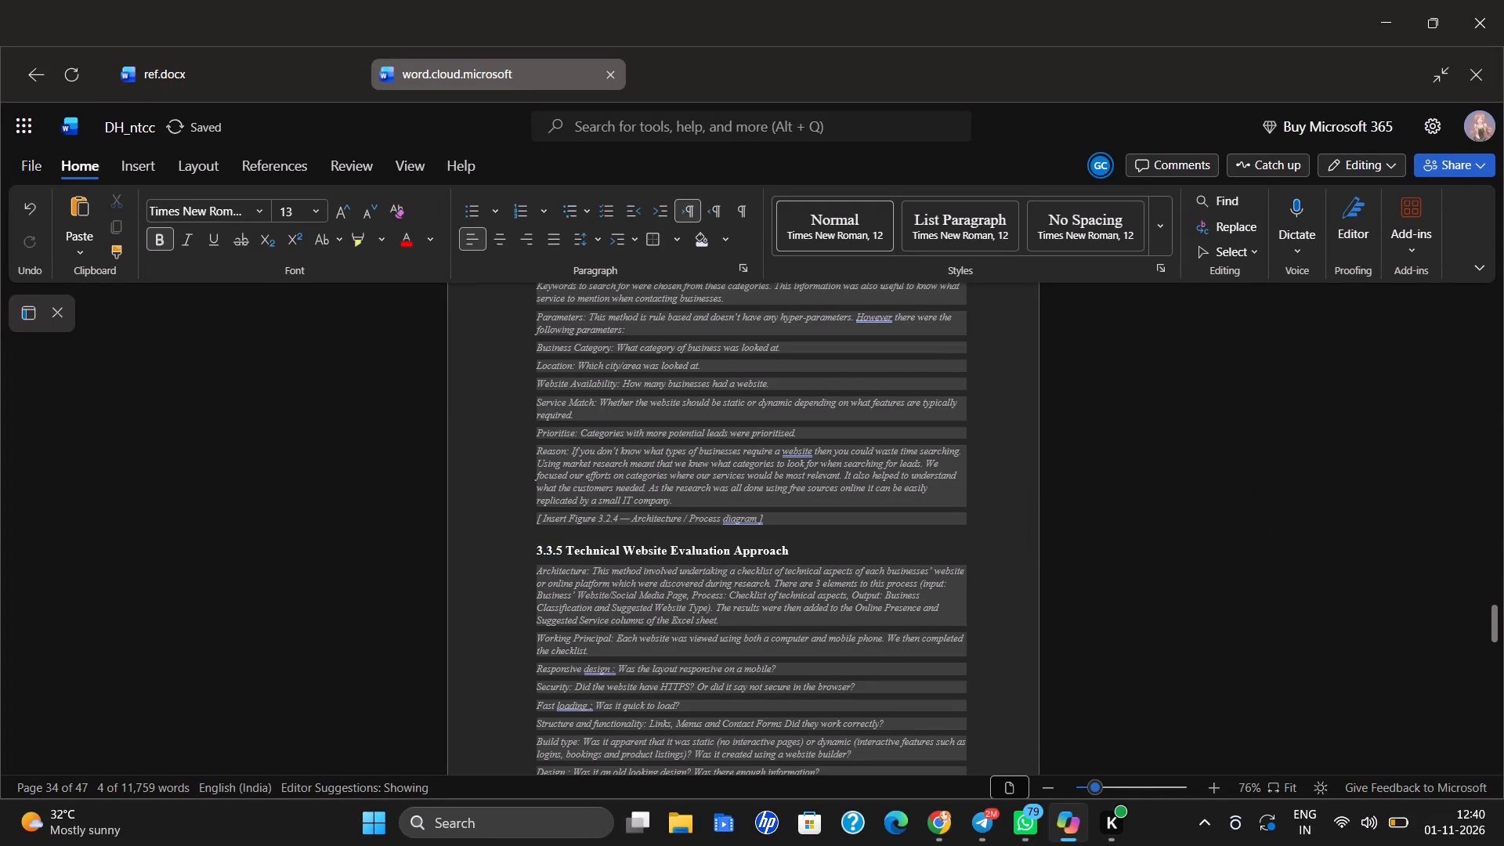
click(1146, 555)
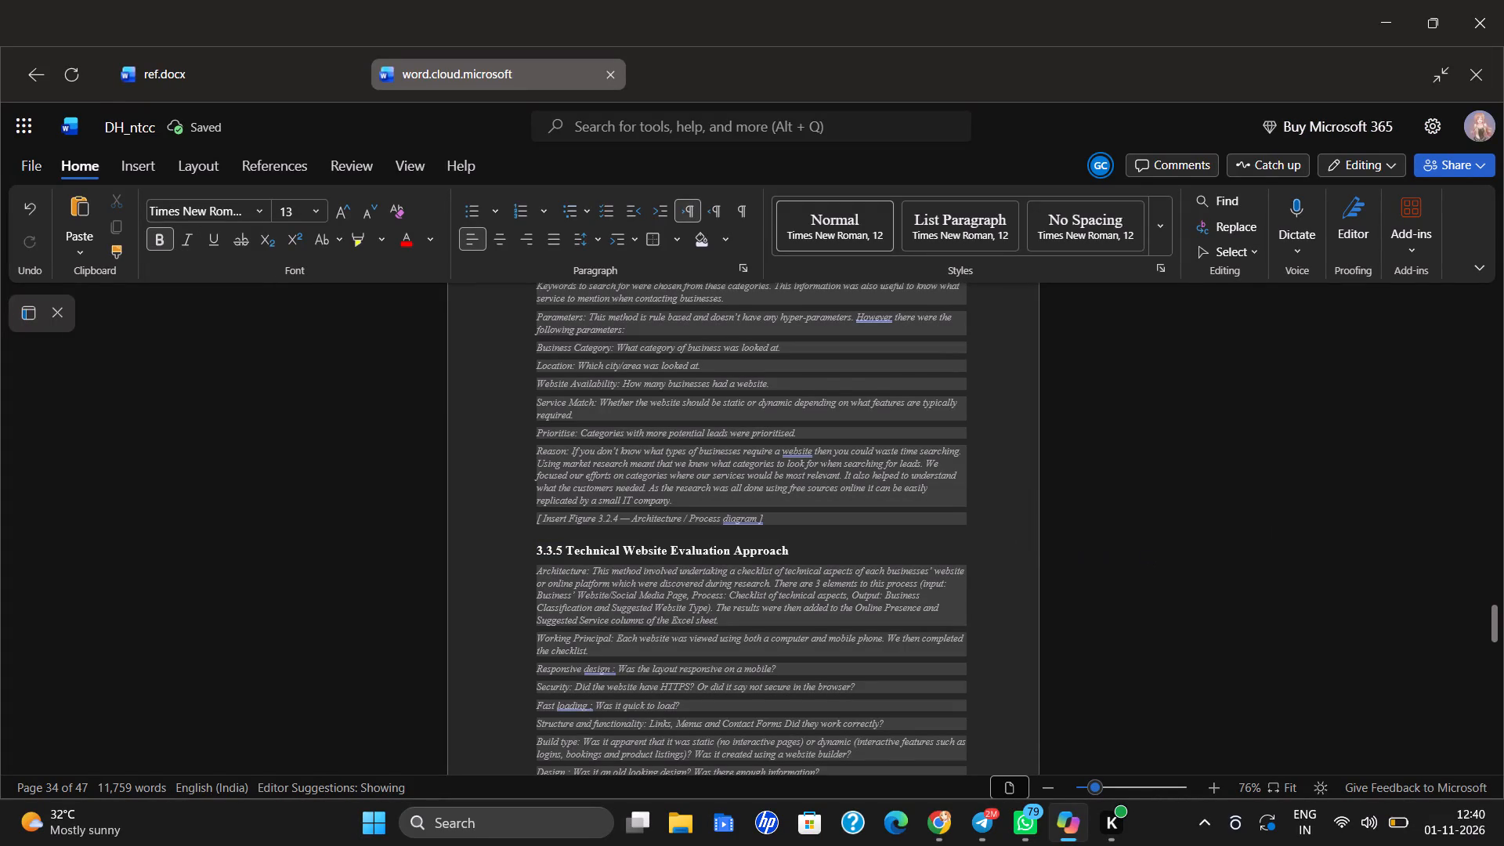
Go to the placeholder heading [Hybrid / Combined Approach] of section 3.3.6.
scroll(881, 522, down, 5)
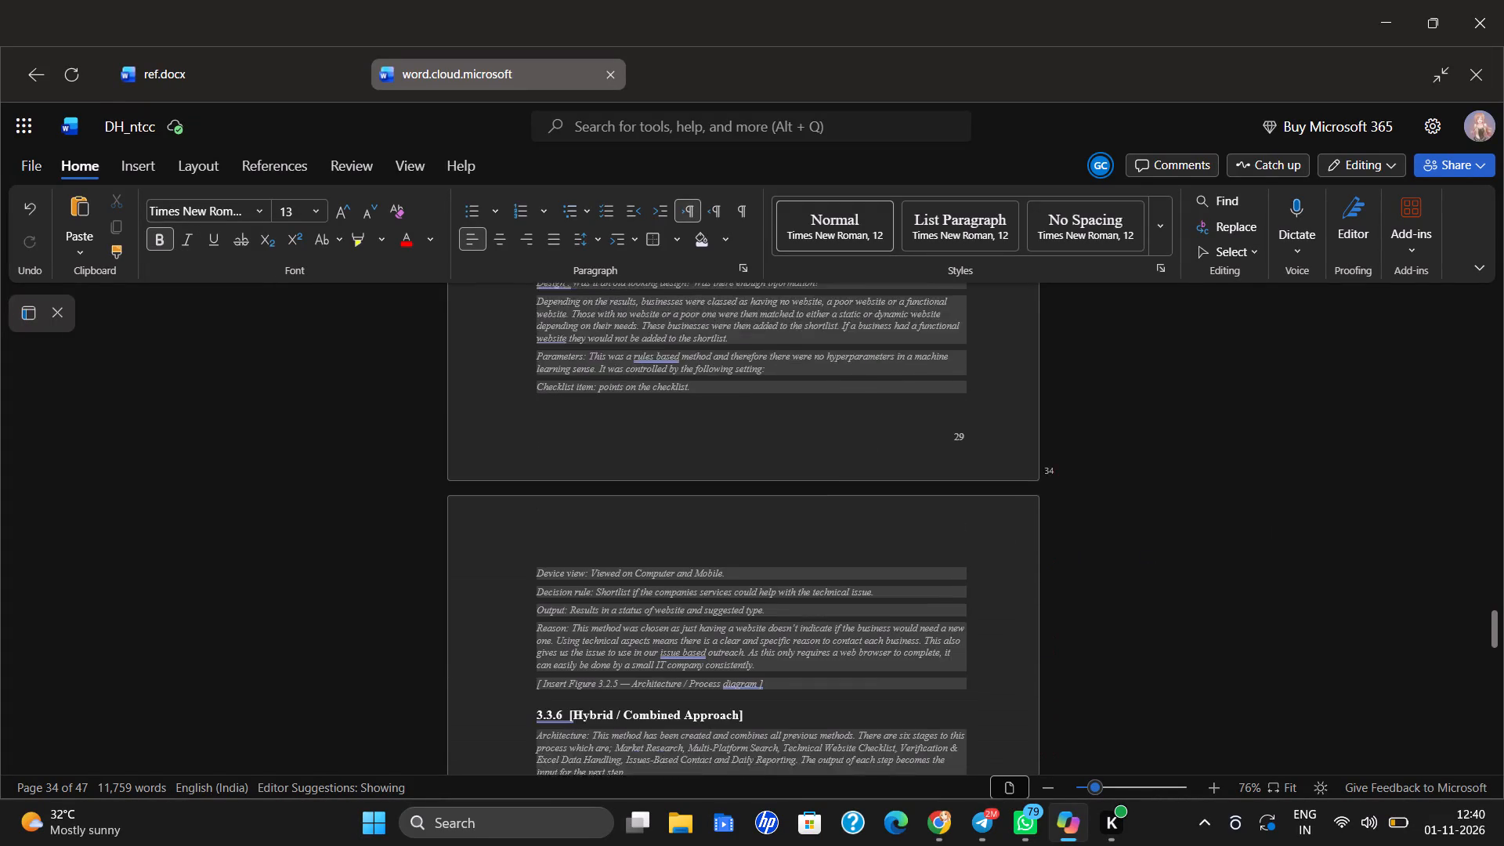
scroll(881, 520, down, 3)
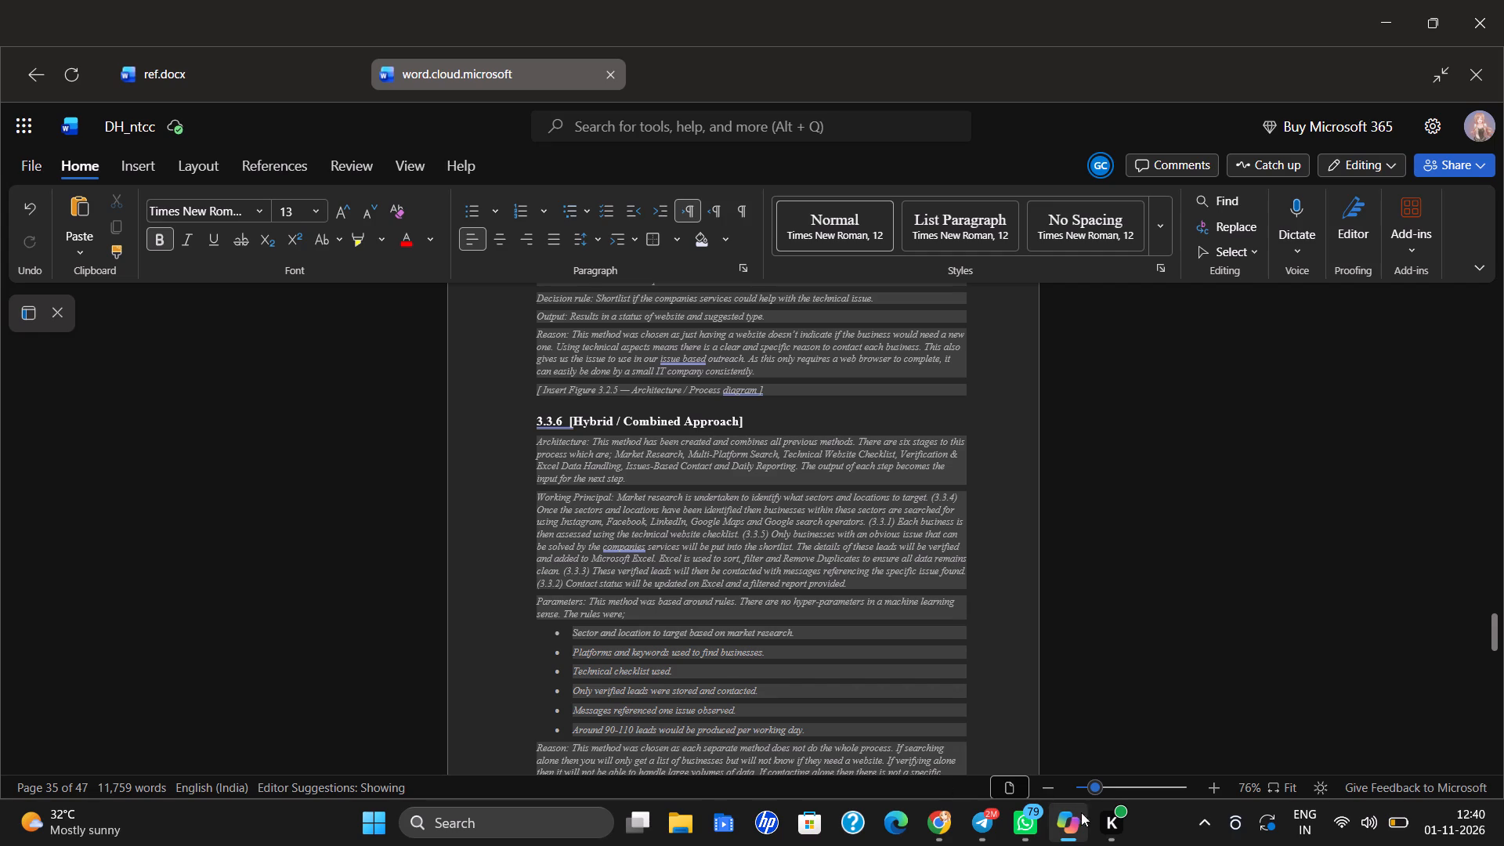
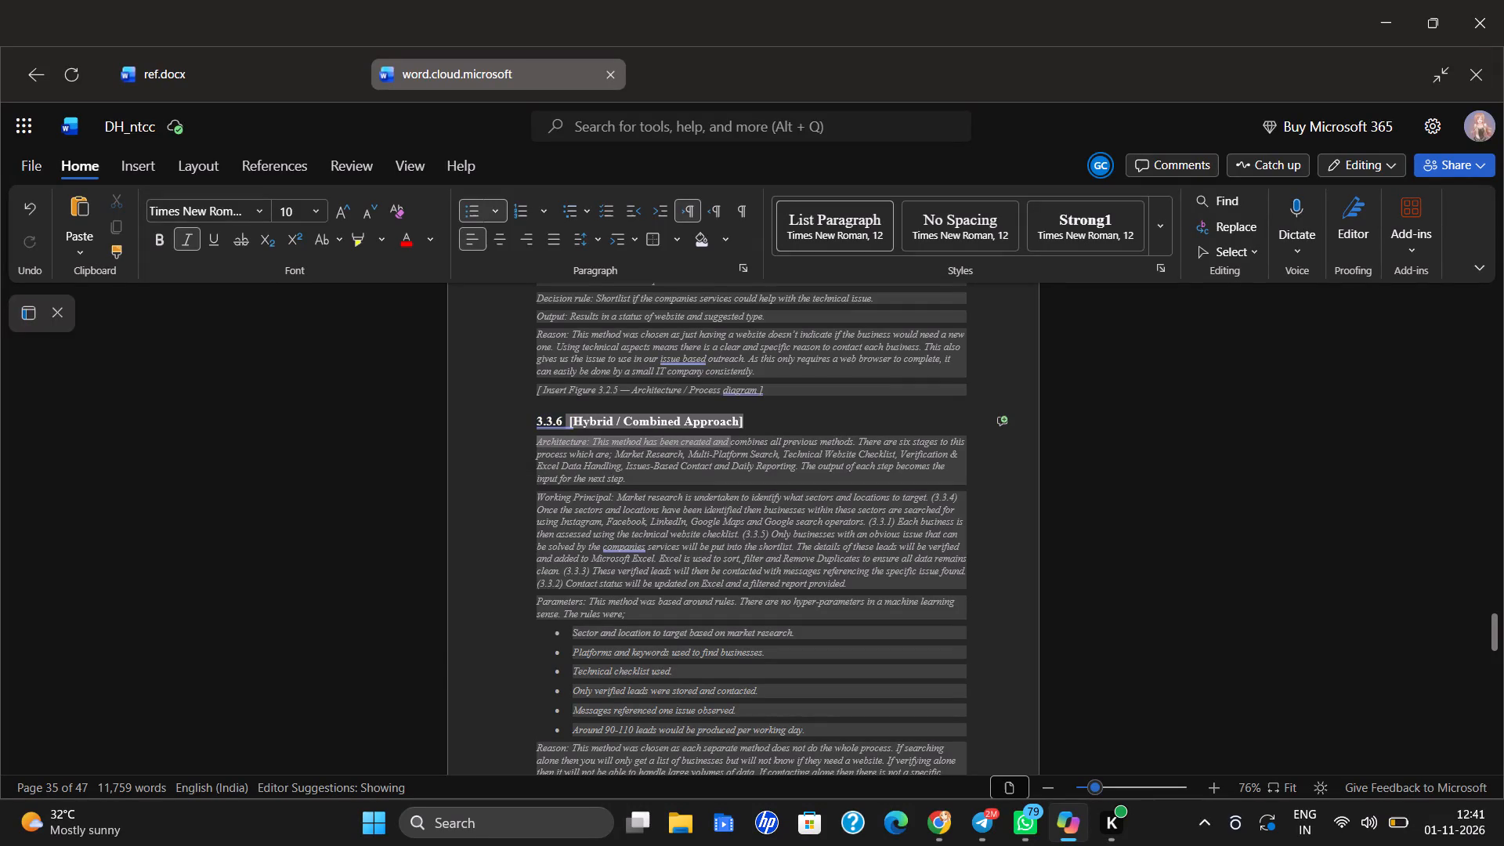
Replace the selected heading 3.3.6 [Hybrid / Combined Approach] in DH_ntcc with the copied heading "3.3.6 Lead Generation Approach".
key(ctrl+v)
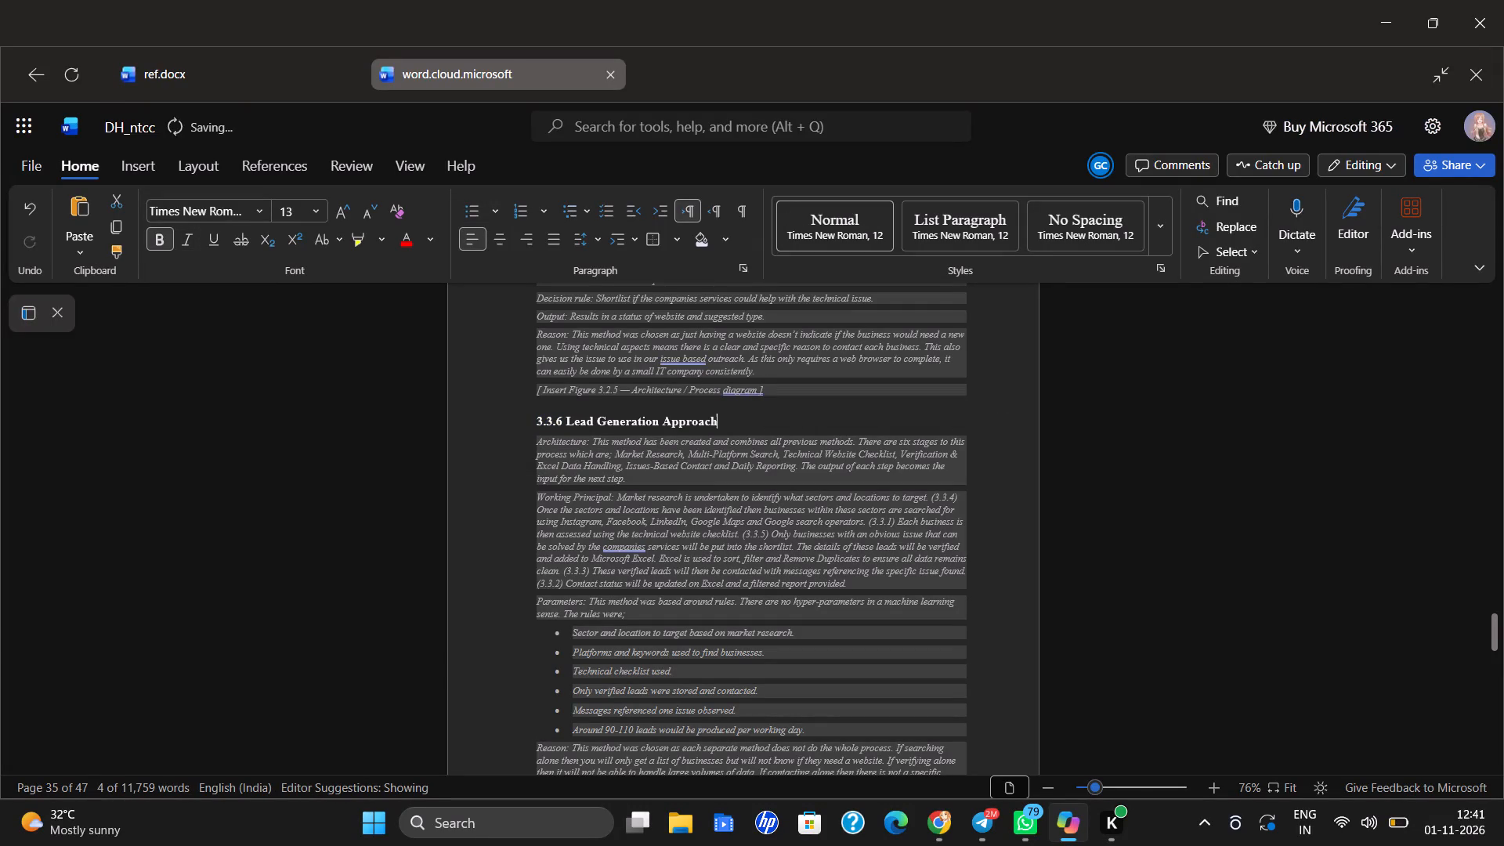
click(1079, 543)
Review the approach subsections of section 3.3 and the training and validation text of section 3.4.
scroll(920, 526, up, 6)
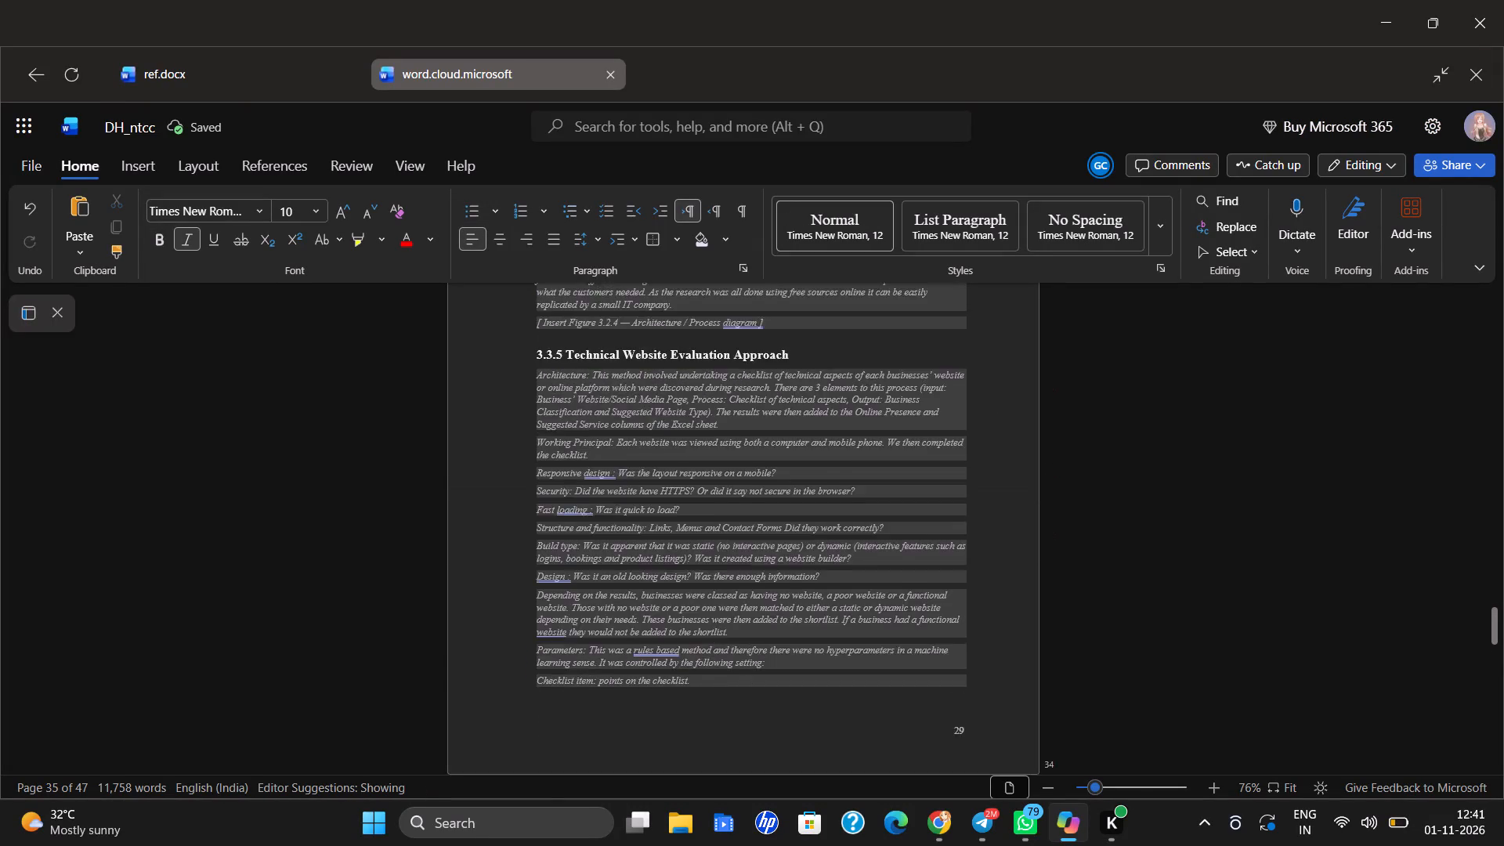
scroll(904, 526, up, 14)
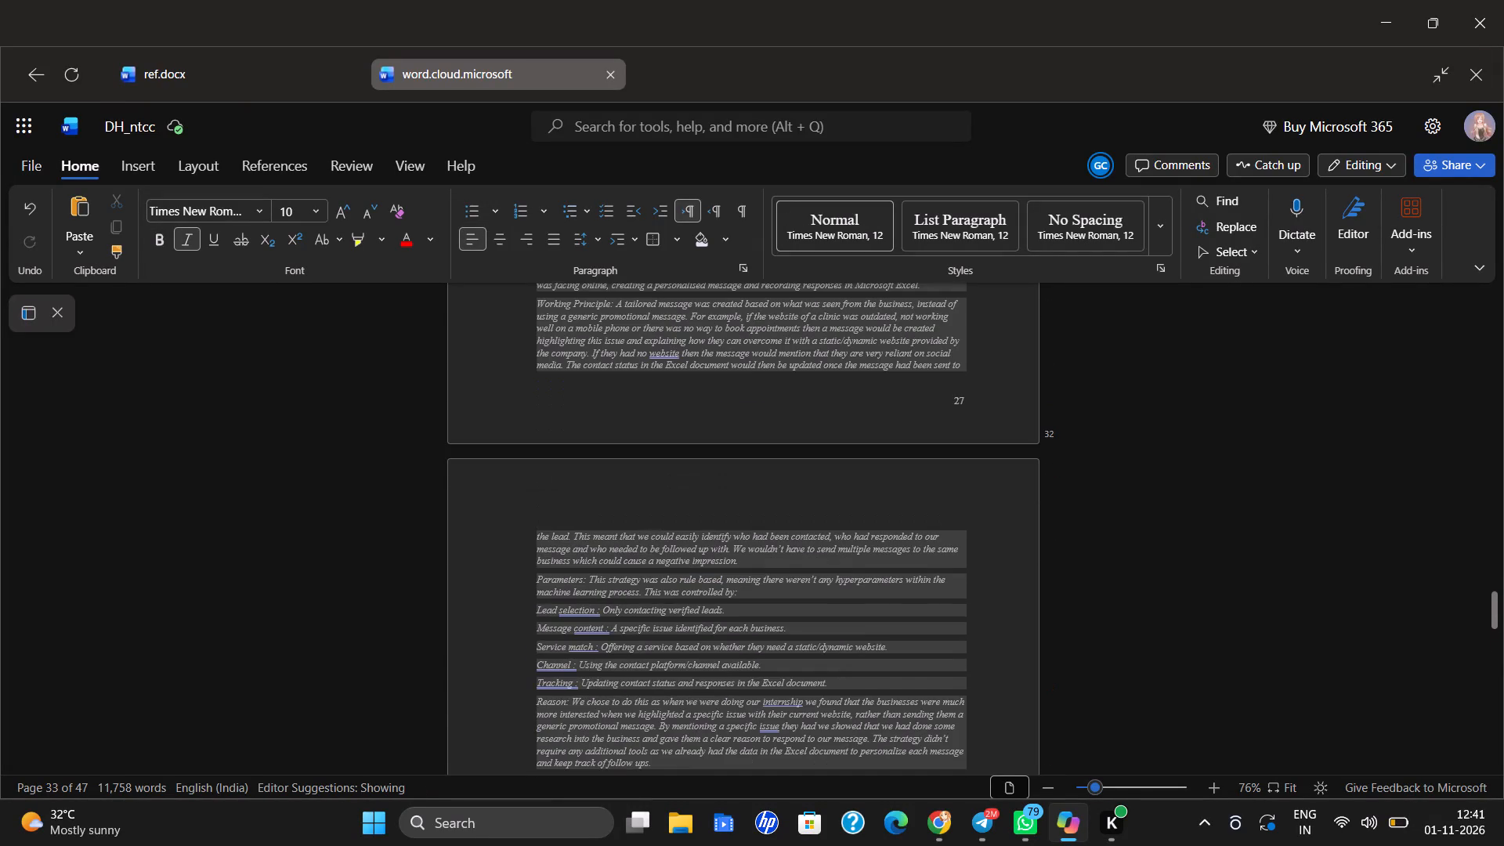
scroll(907, 520, down, 20)
scroll(907, 520, down, 3)
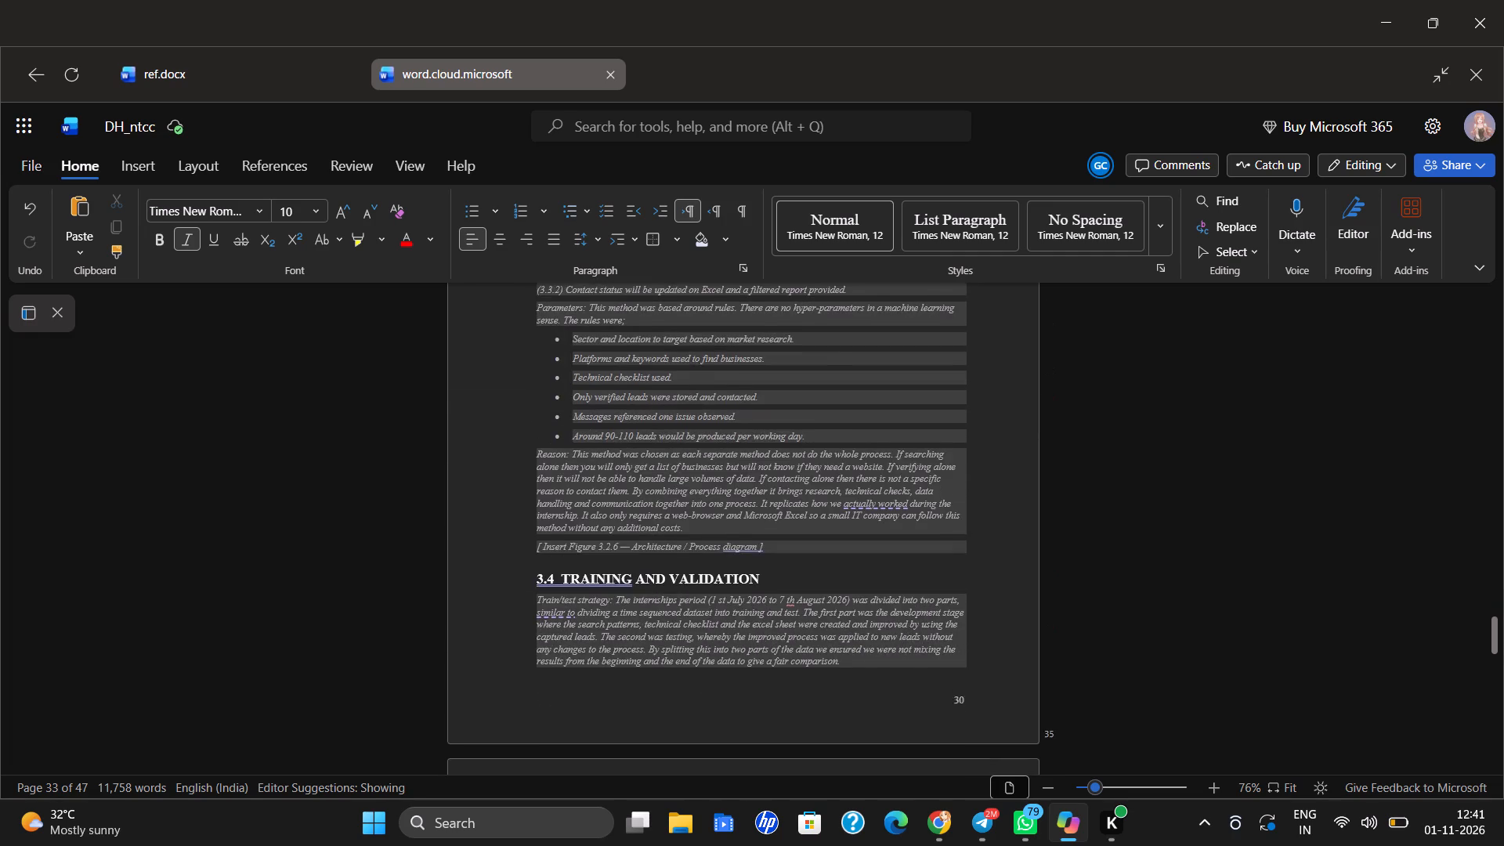
scroll(909, 518, down, 10)
scroll(909, 518, up, 4)
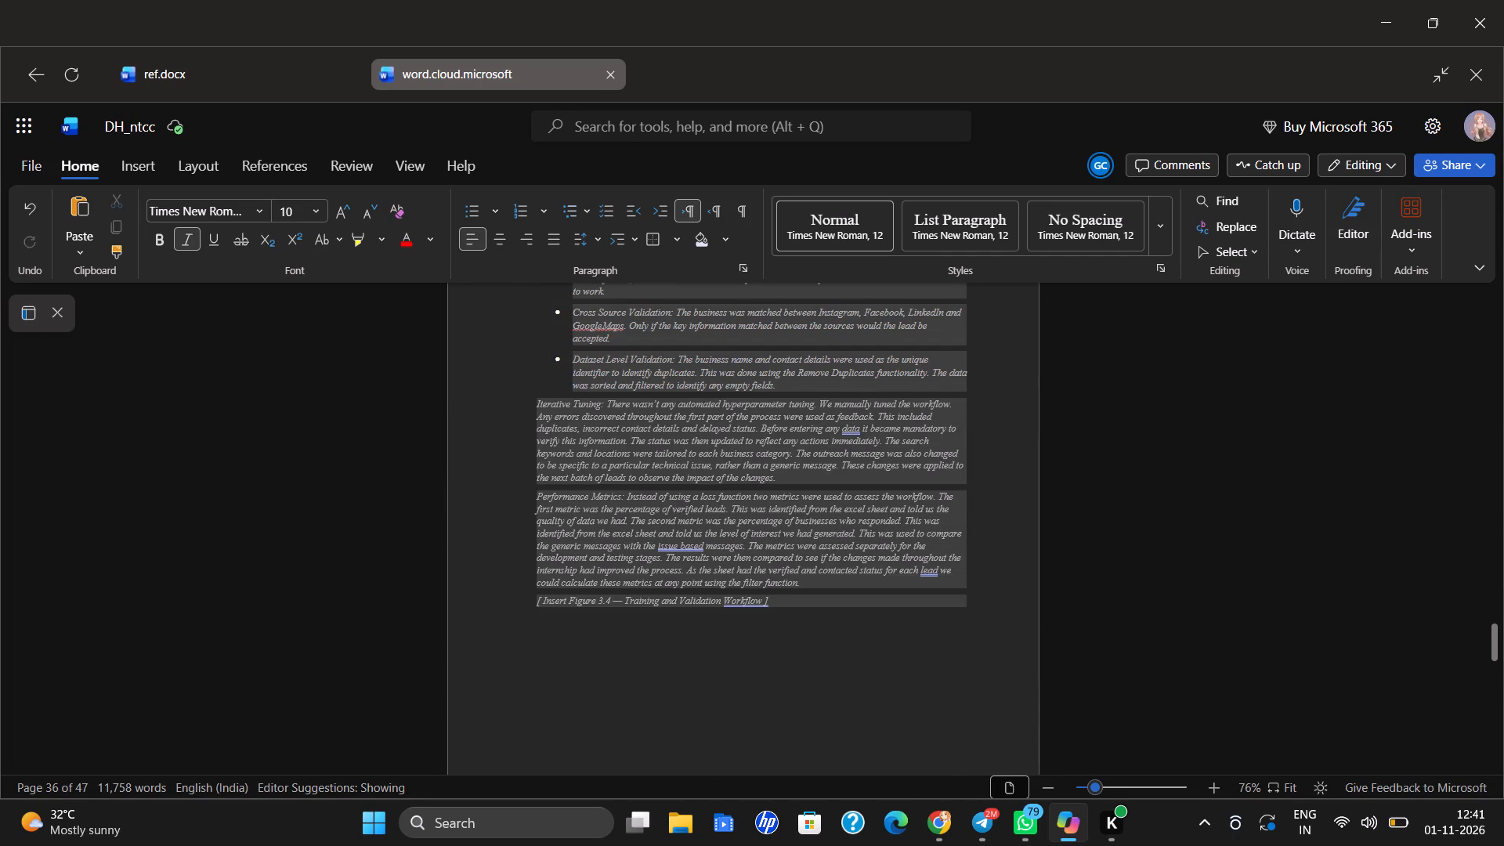
scroll(901, 526, up, 1)
Examine Chapter 4, Experimental Setup, checking the hardware, libraries and reproducibility sections for remaining template content.
scroll(901, 525, down, 12)
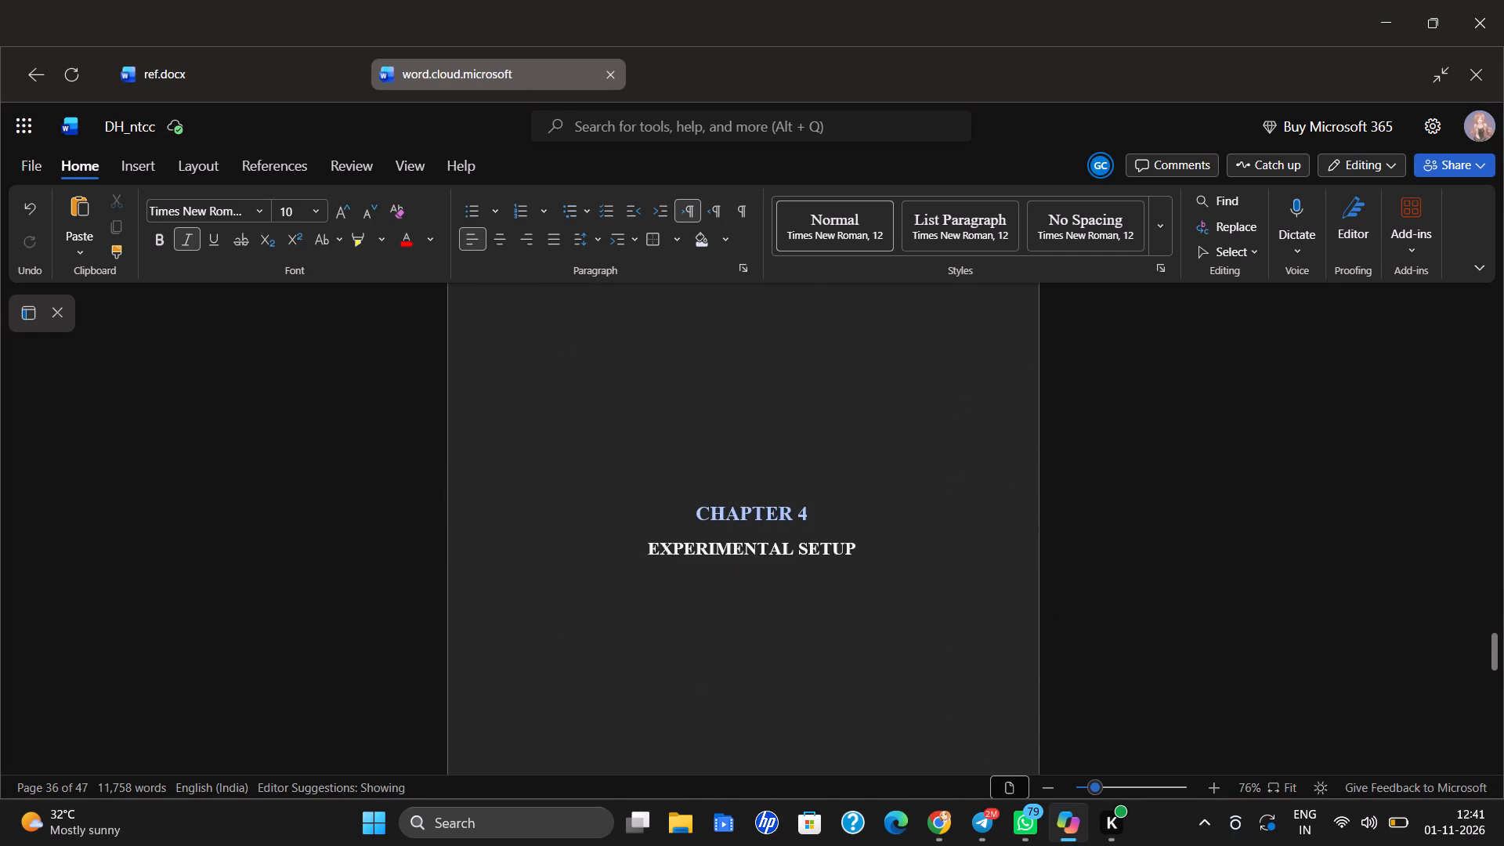
scroll(901, 525, down, 5)
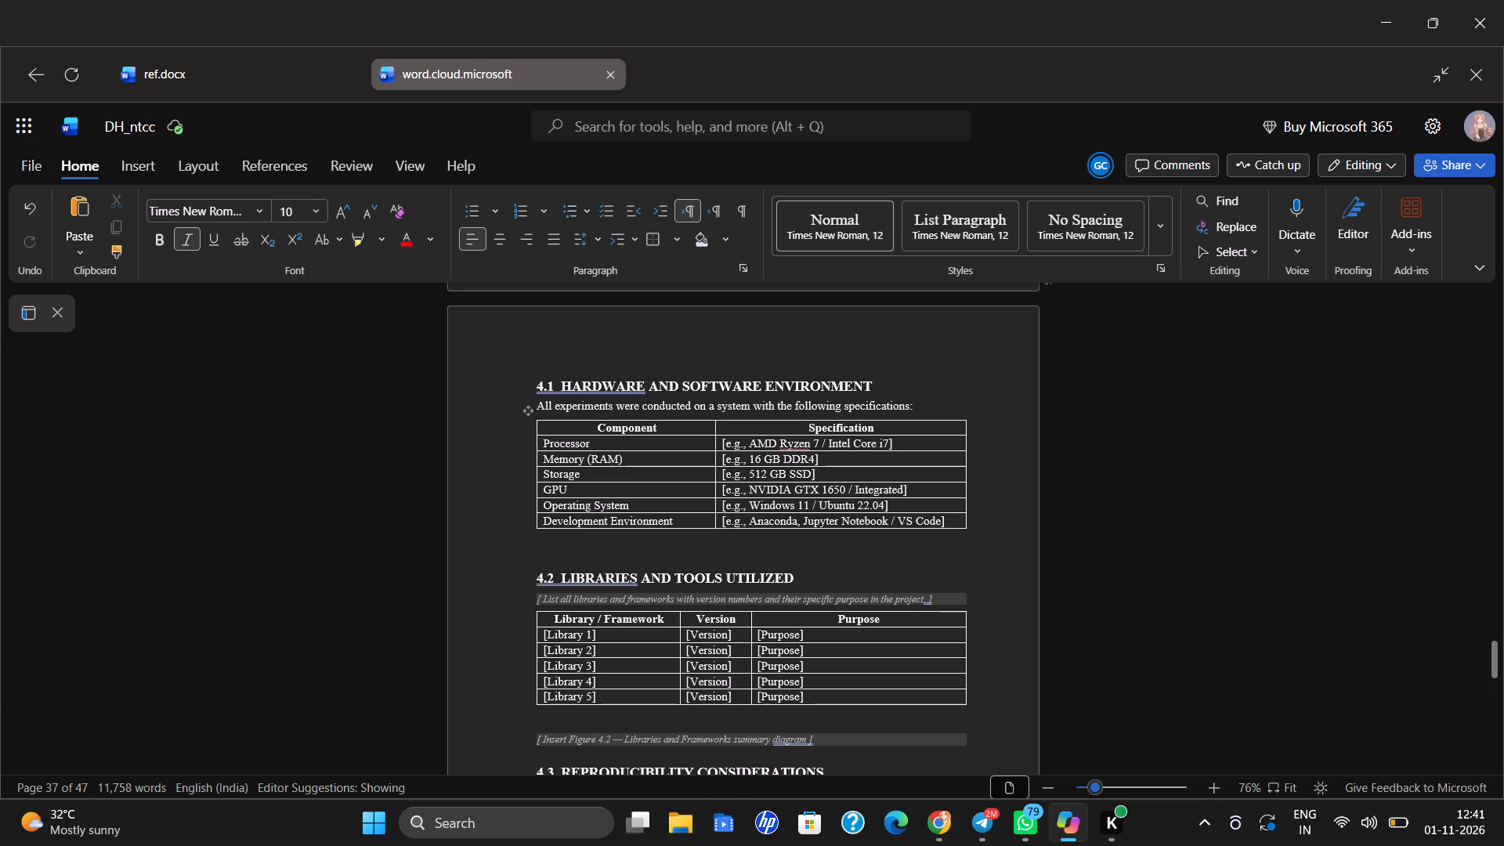
scroll(816, 435, up, 6)
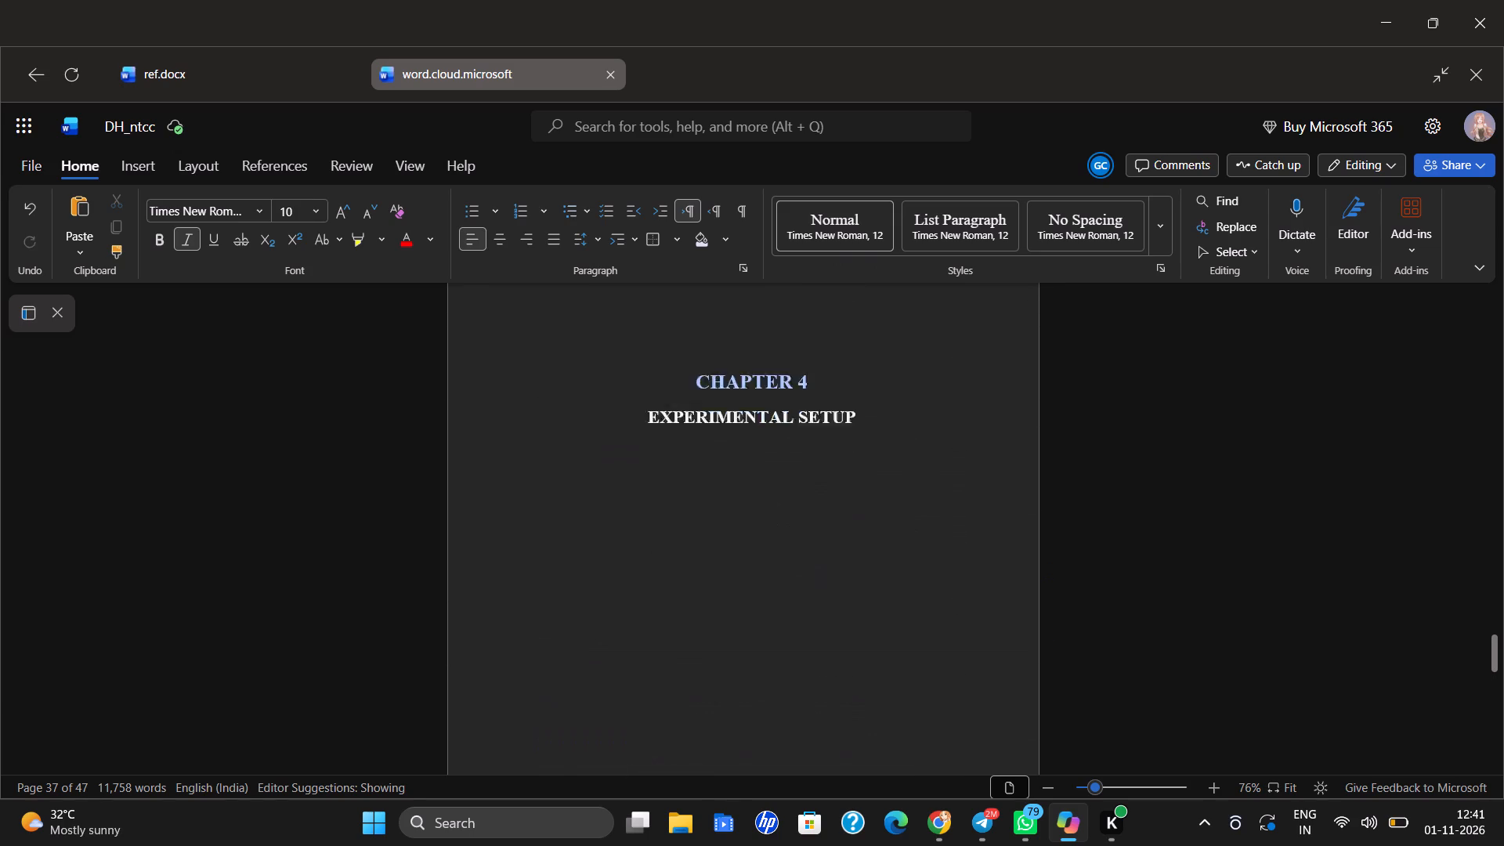
scroll(815, 433, down, 4)
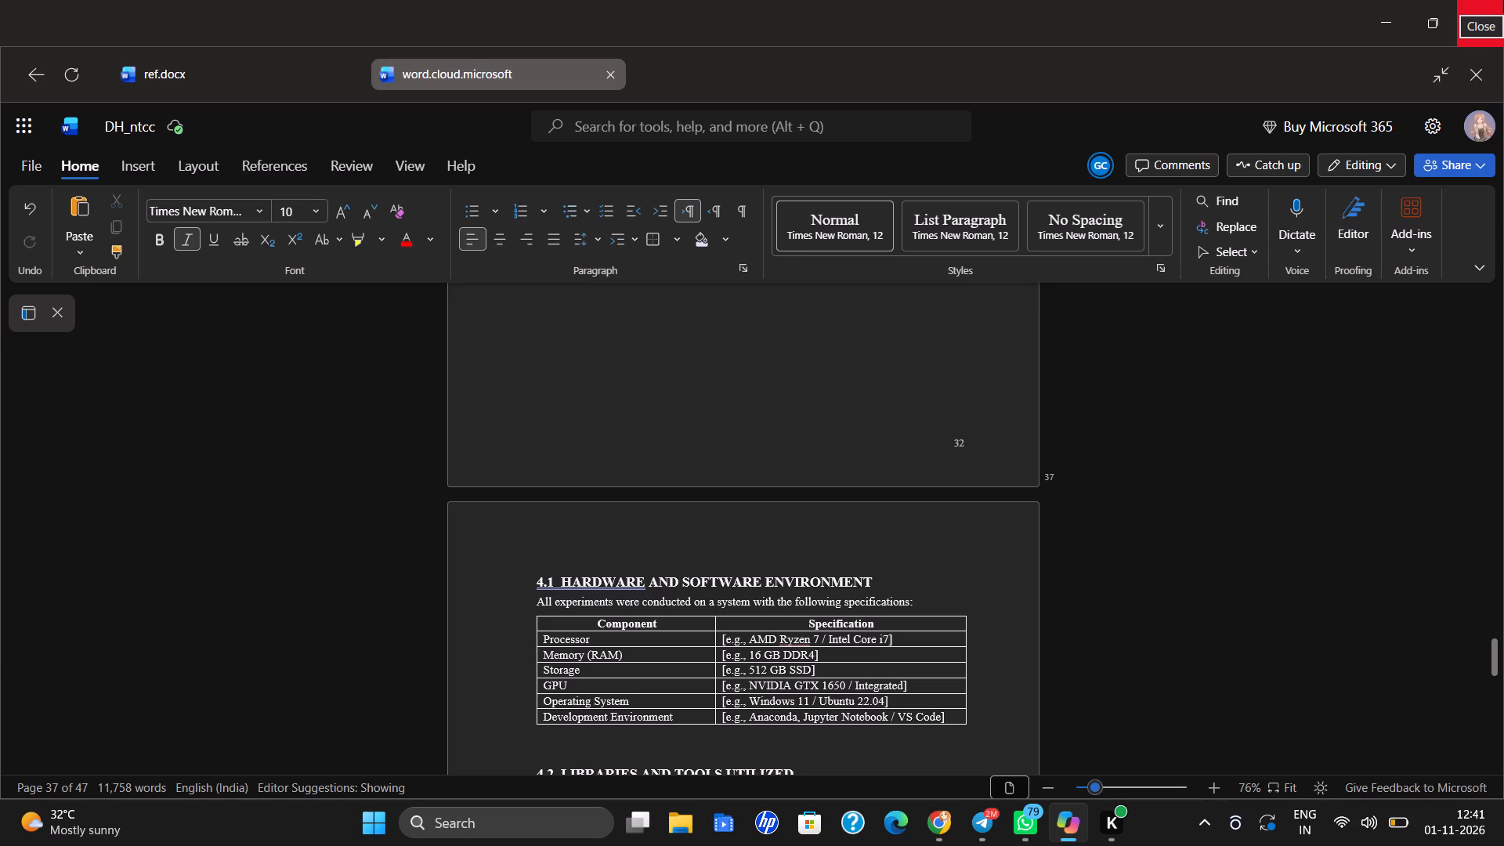
scroll(1099, 423, down, 7)
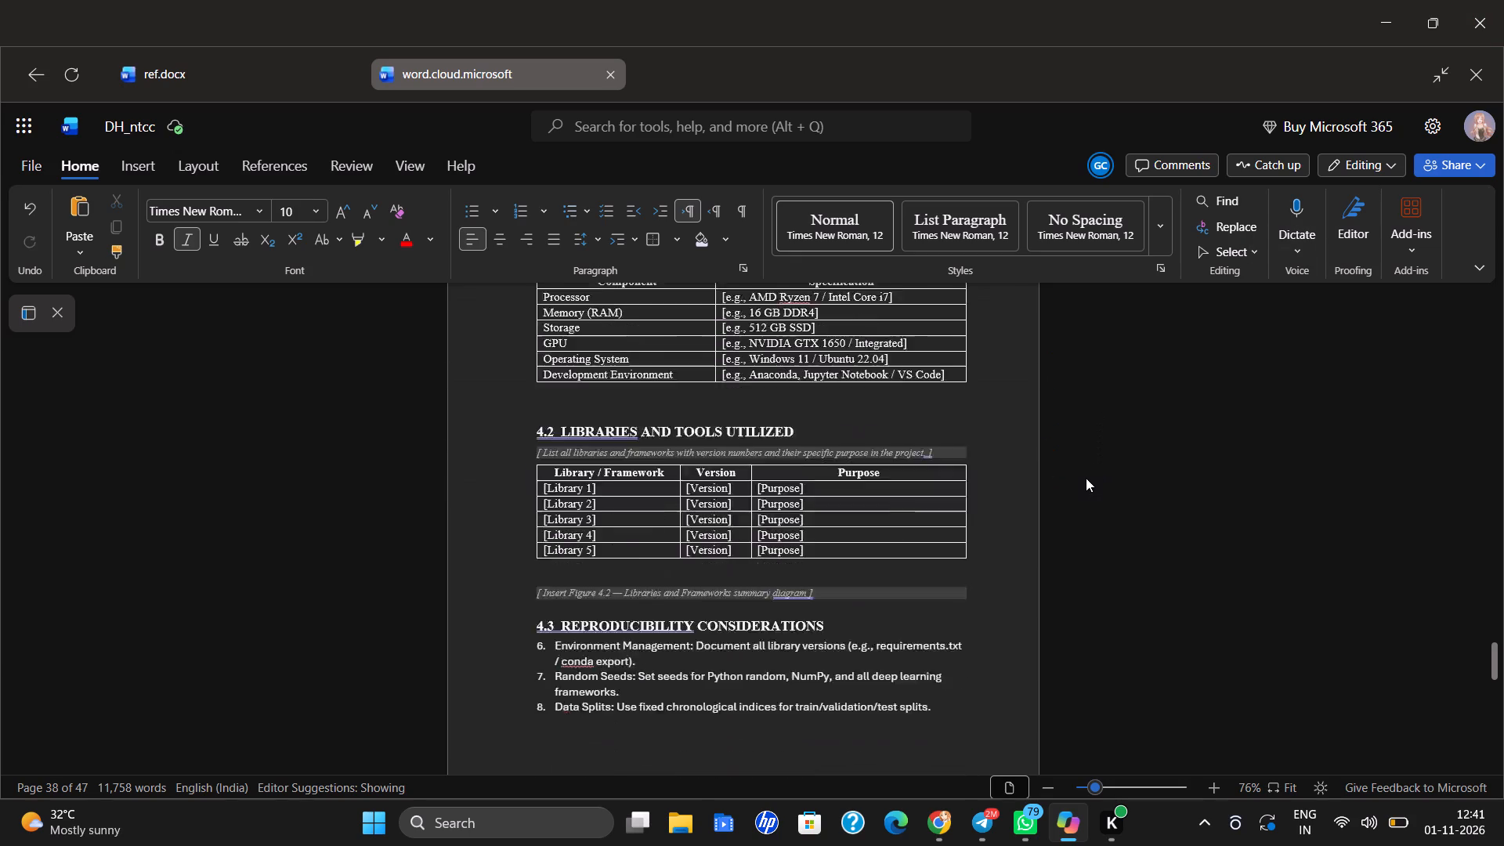
scroll(1086, 478, down, 6)
scroll(1086, 478, up, 5)
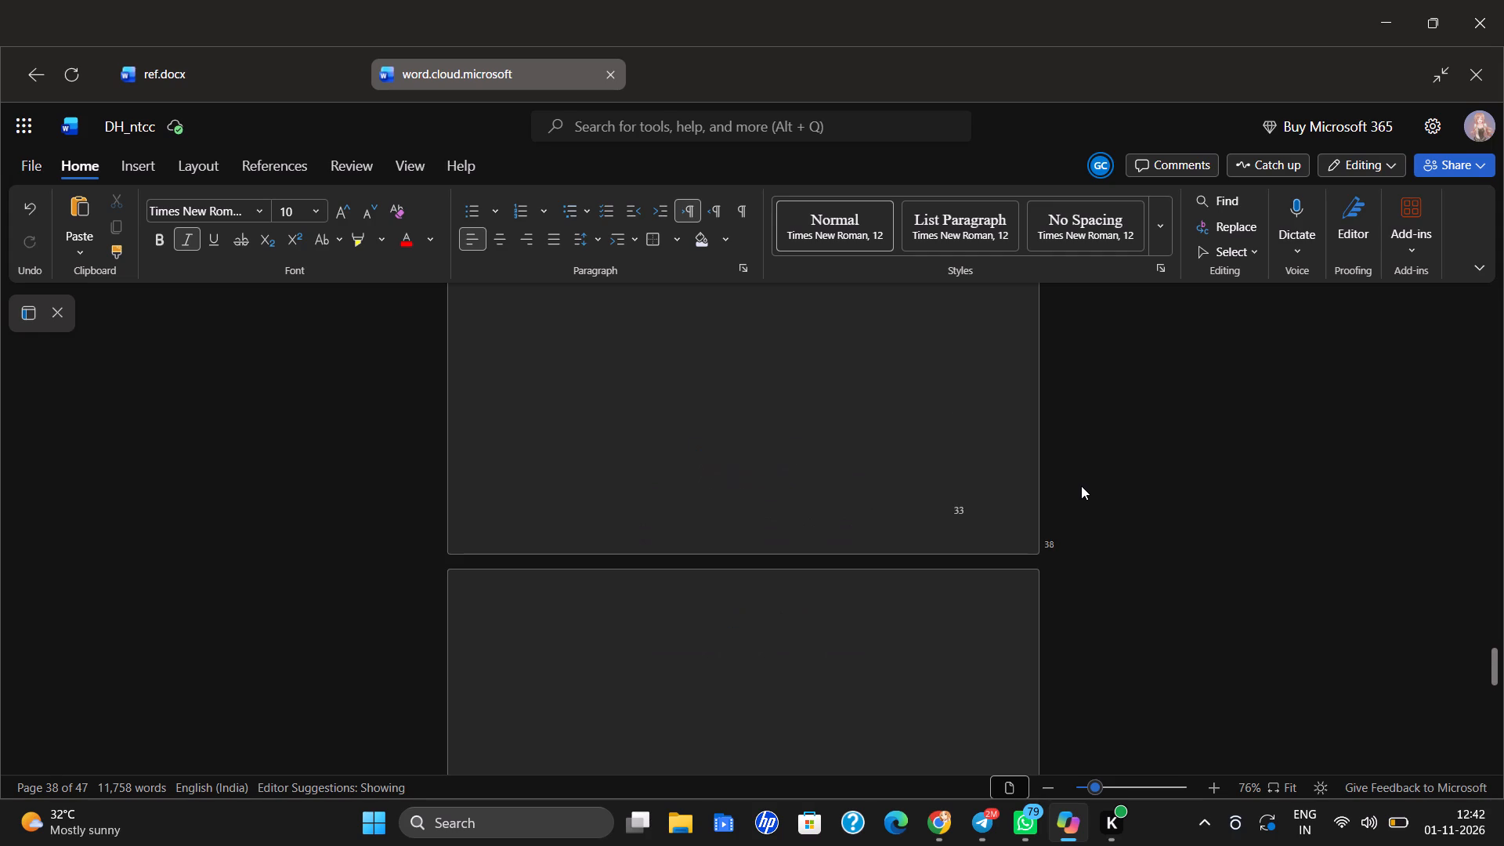
scroll(1065, 498, up, 6)
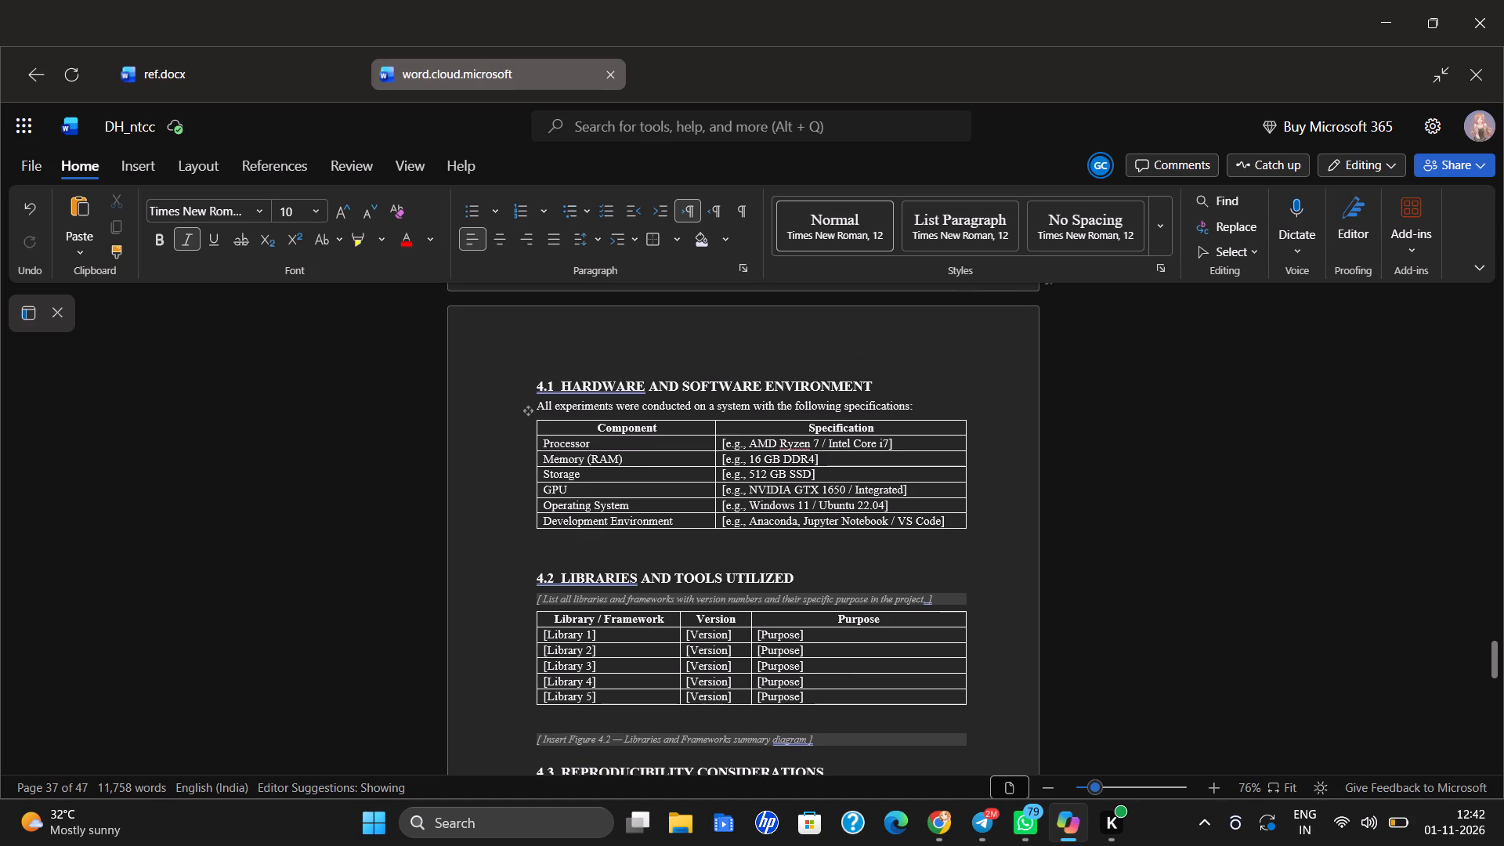
scroll(924, 524, down, 2)
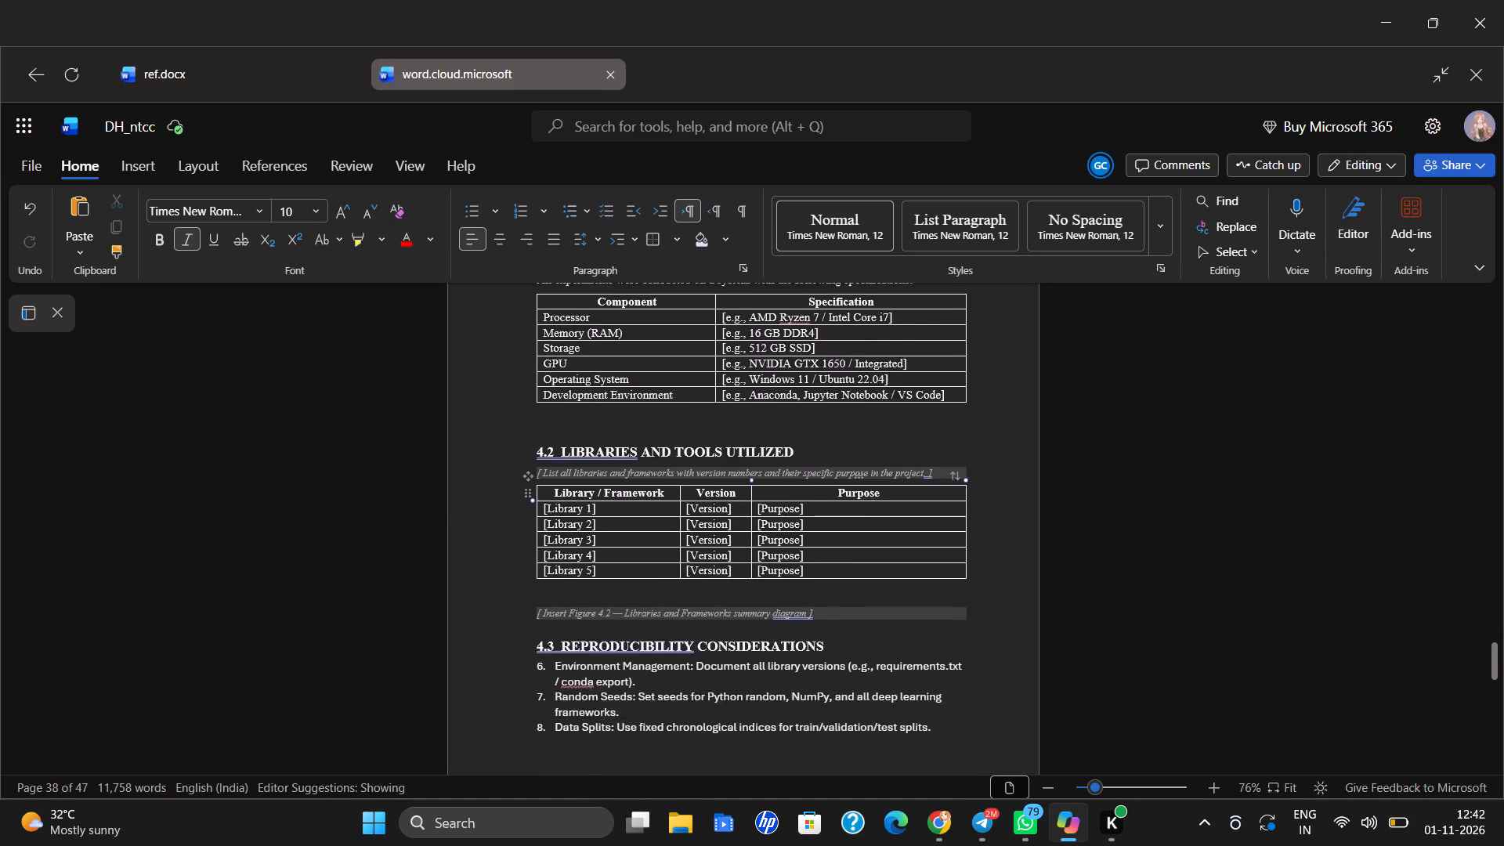
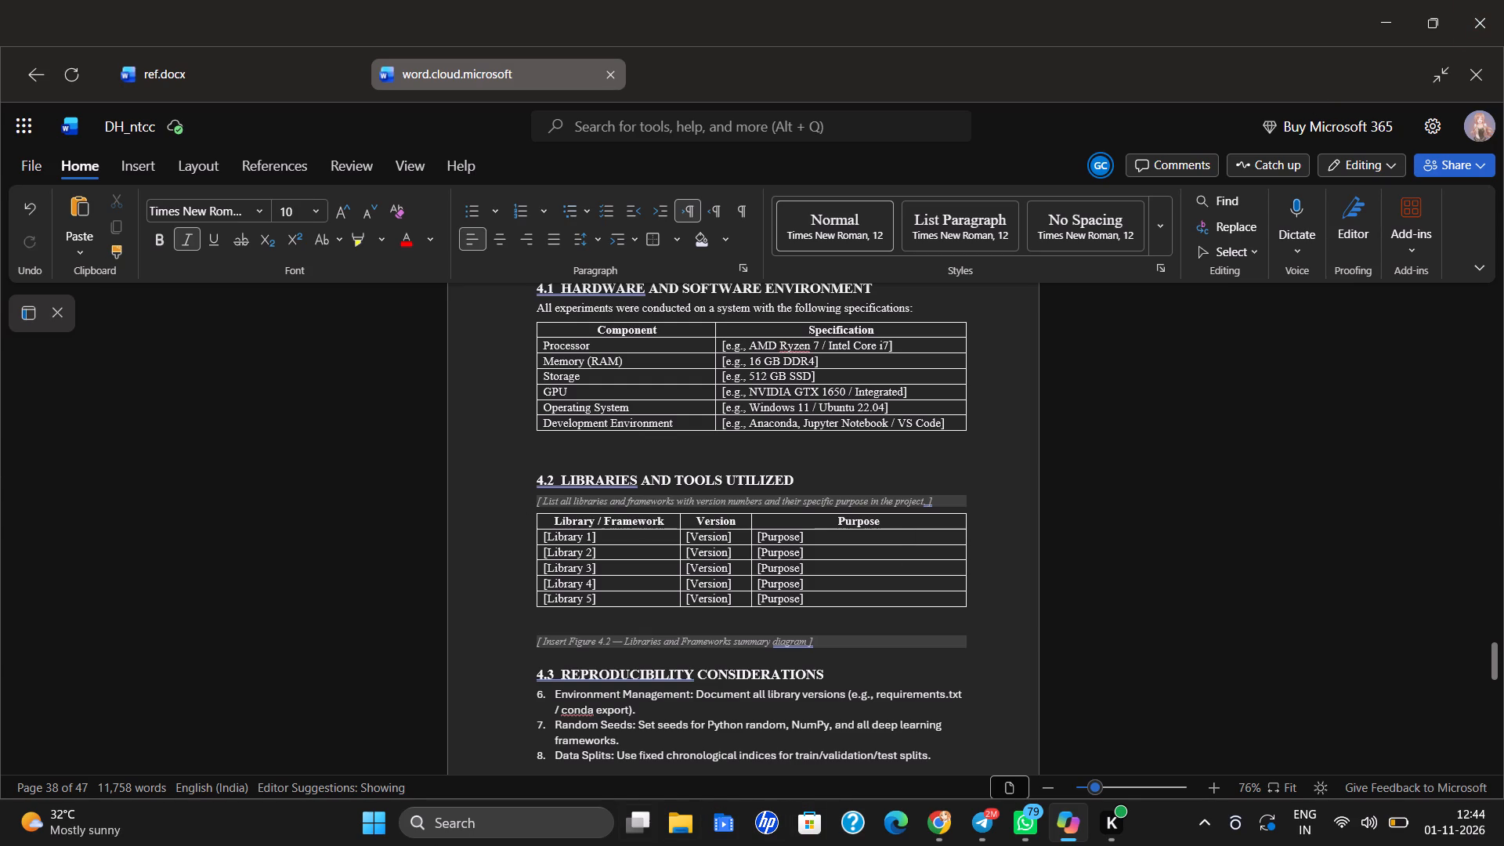
click(372, 827)
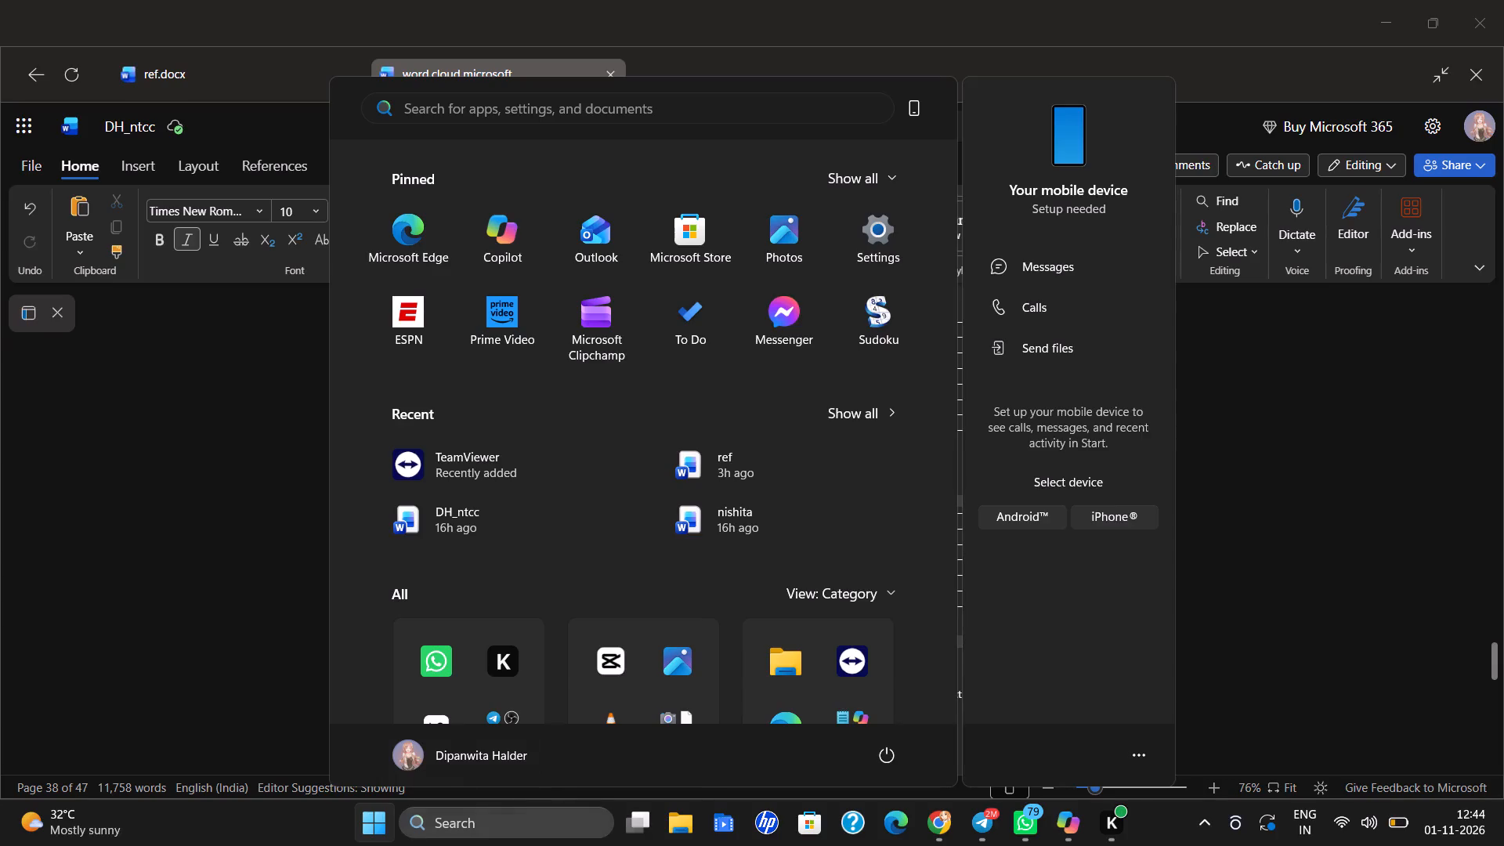
click(885, 230)
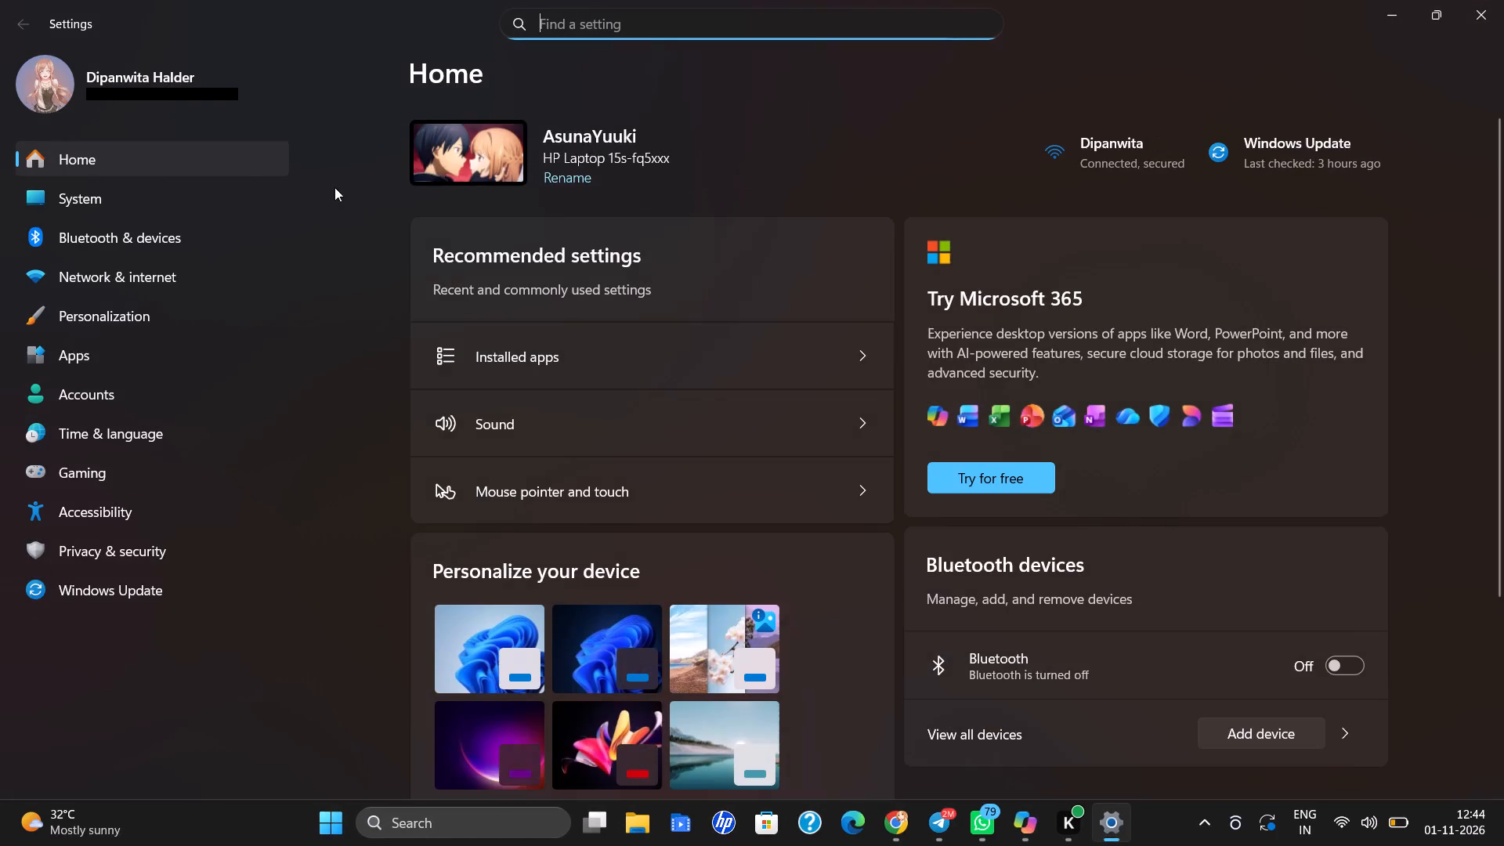
scroll(778, 400, up, 1)
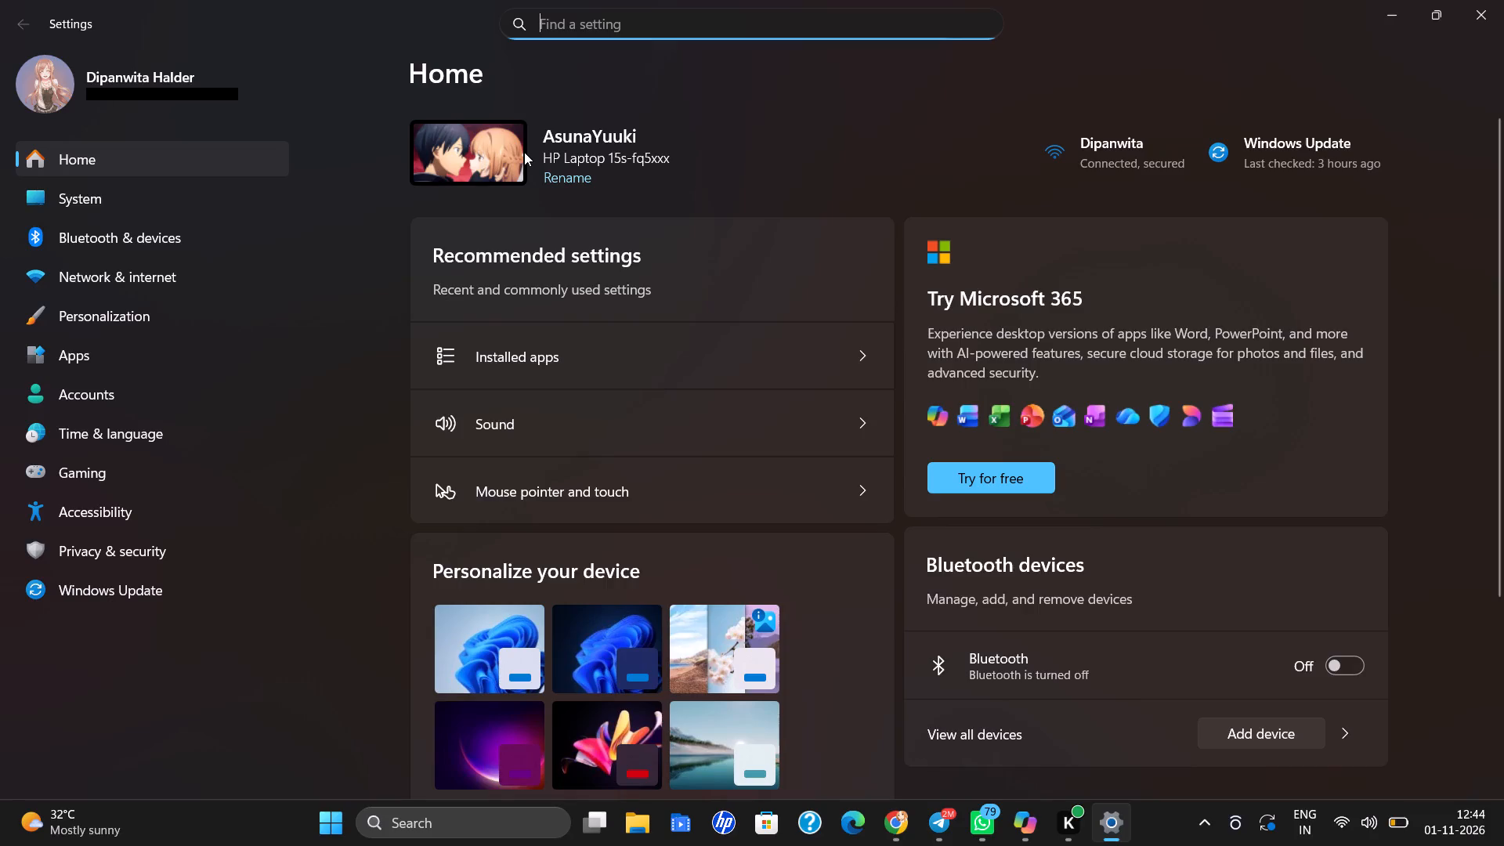
click(254, 201)
click(234, 151)
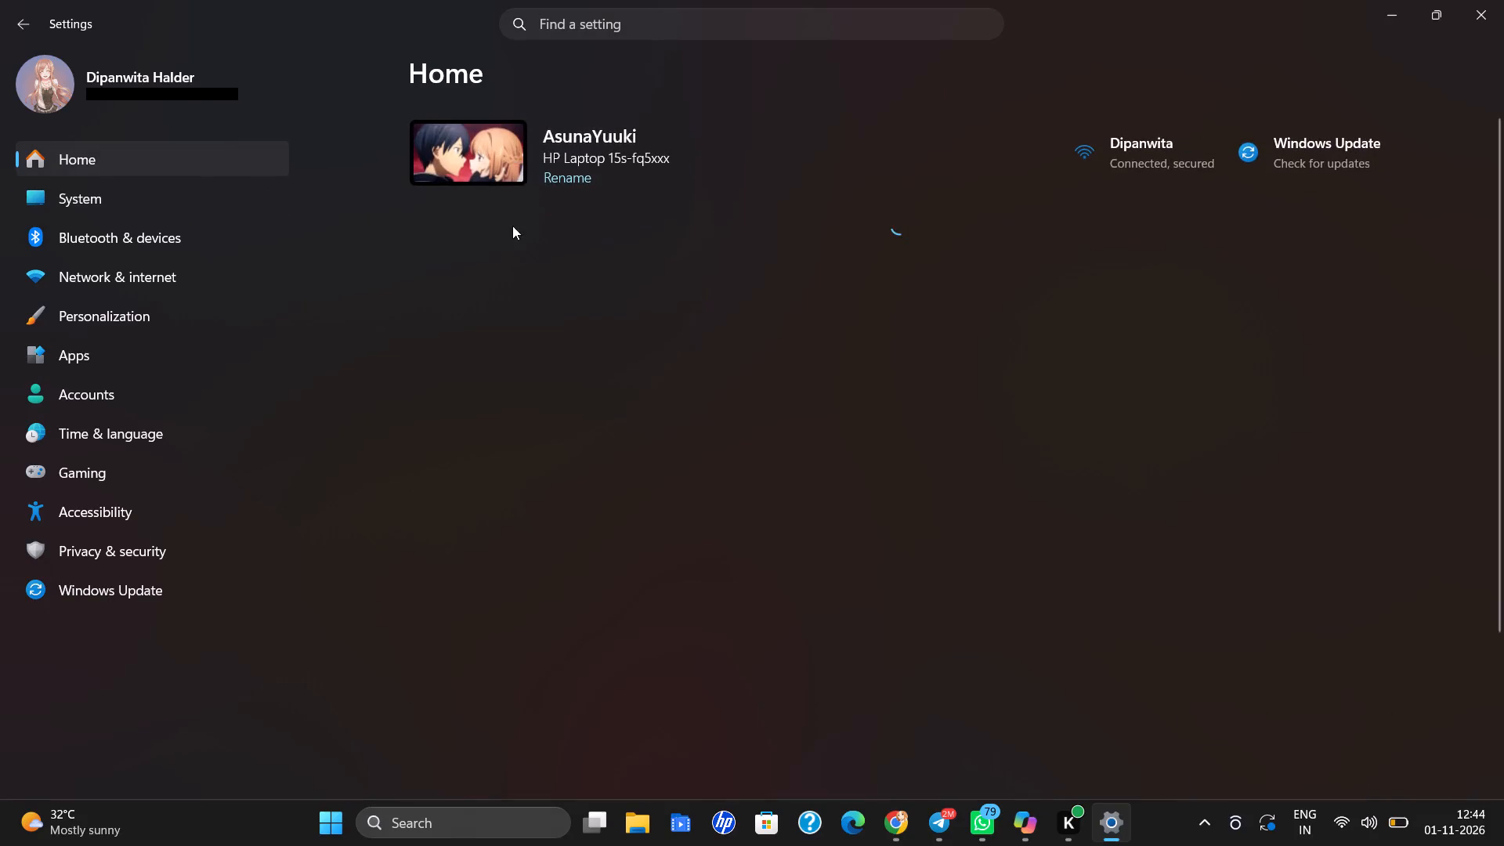
click(88, 186)
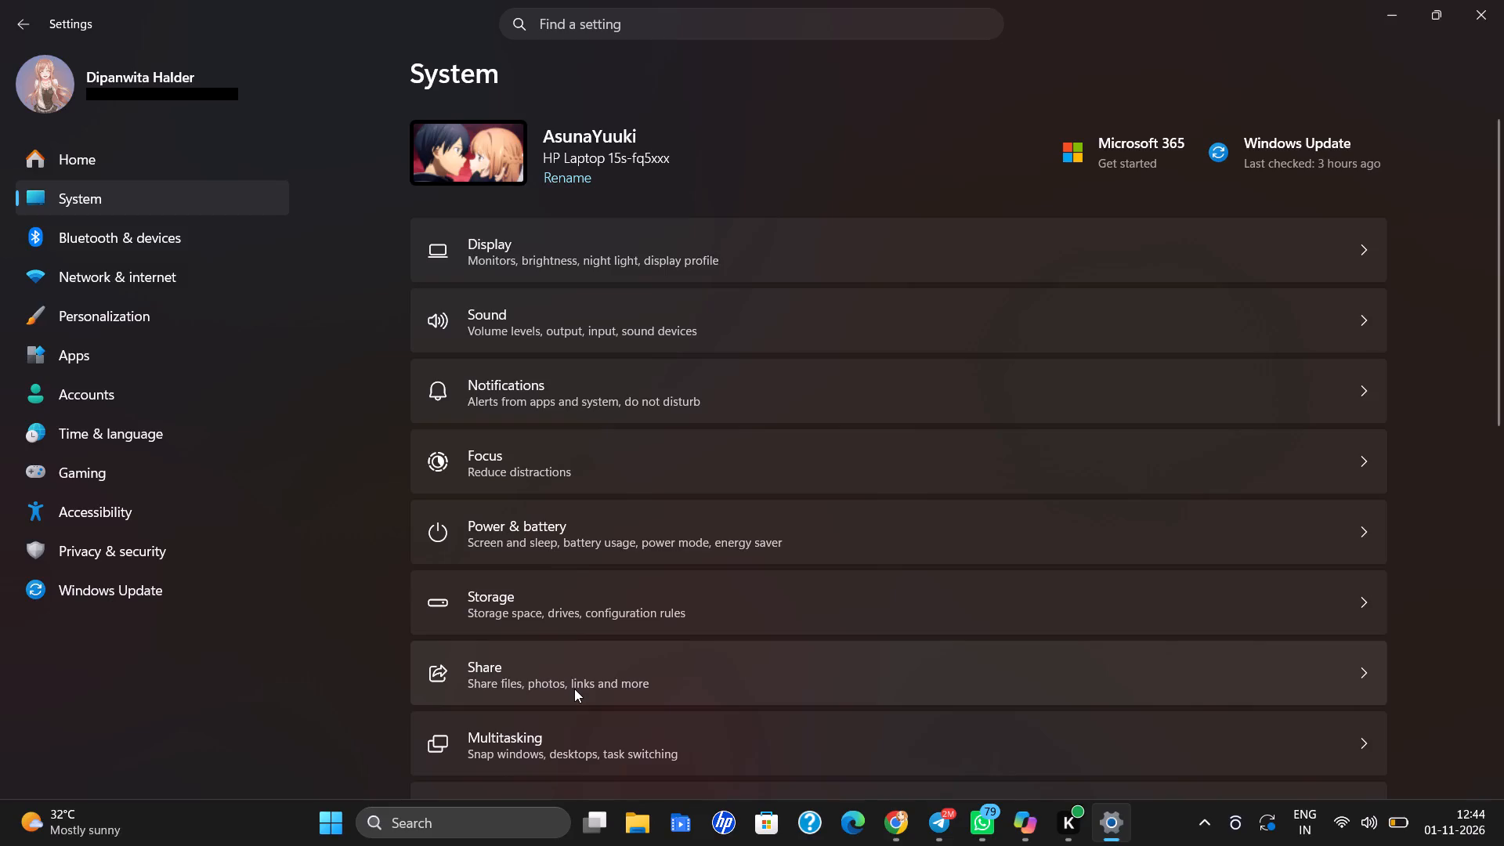
scroll(587, 633, down, 1)
scroll(604, 604, up, 4)
scroll(540, 436, down, 3)
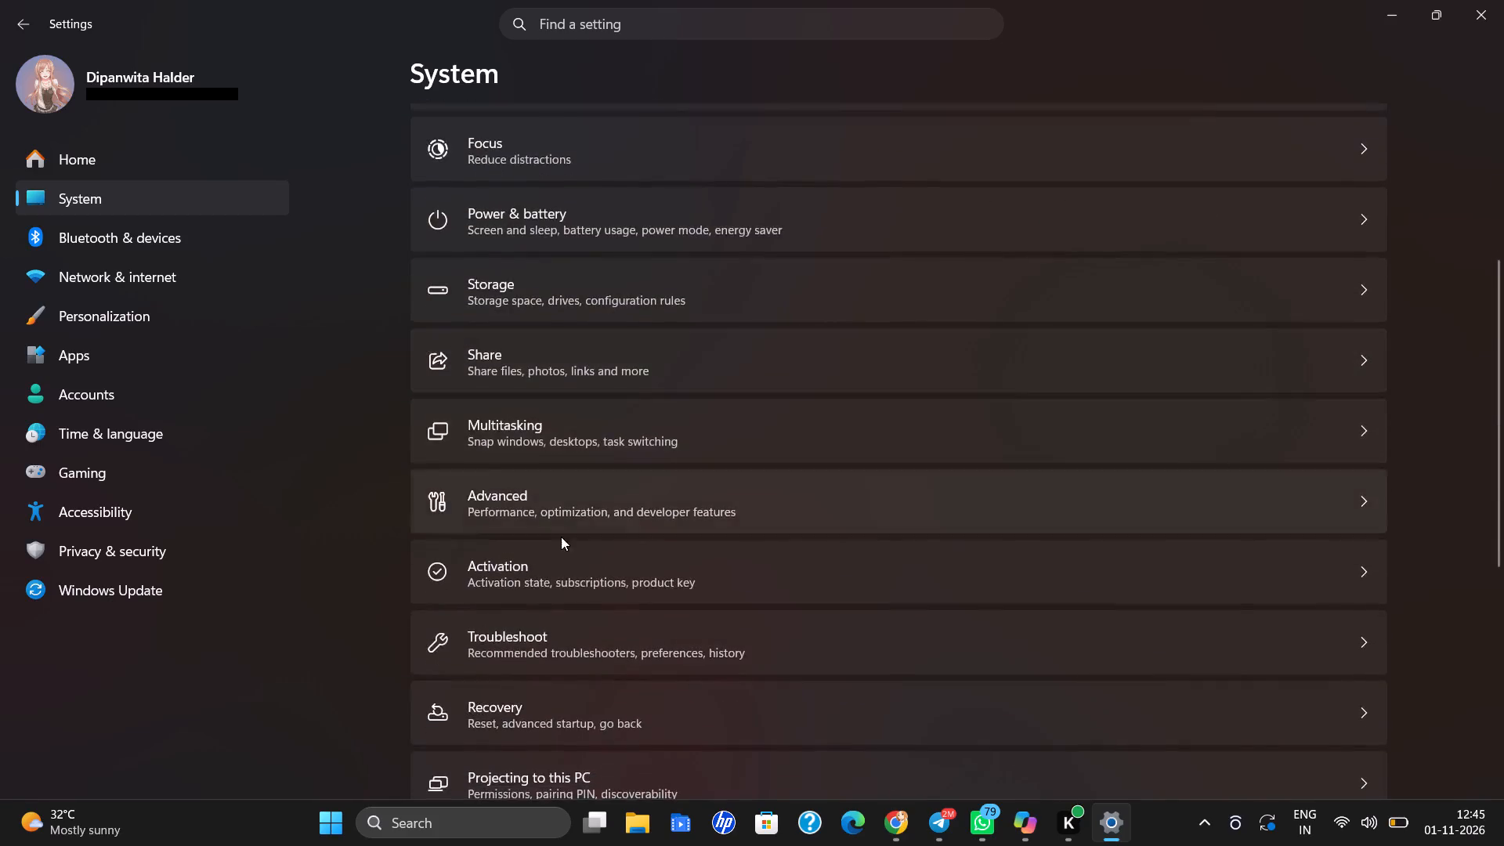
scroll(556, 620, down, 2)
scroll(569, 739, down, 4)
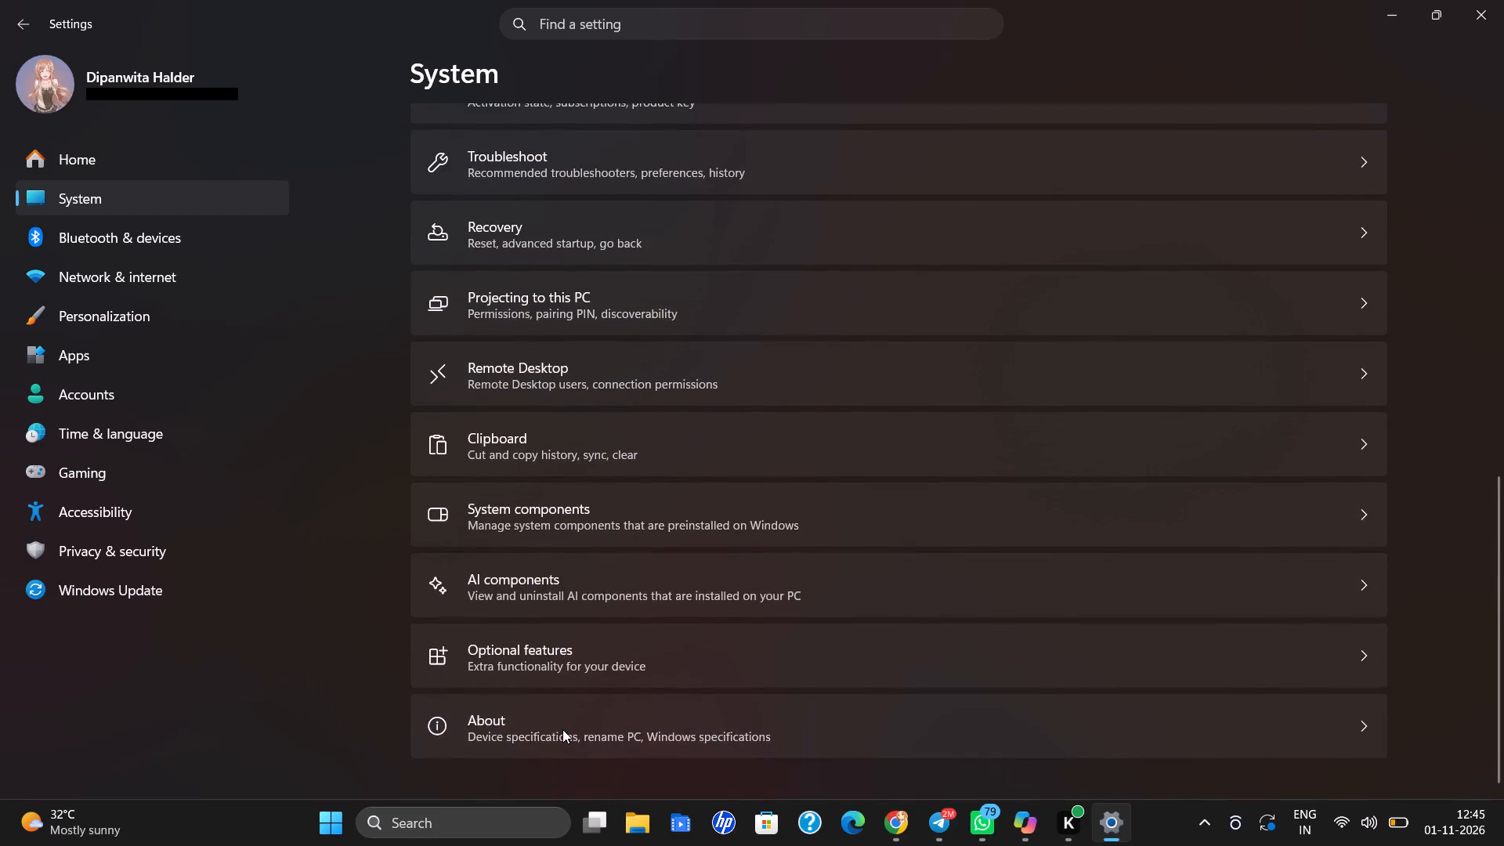
click(562, 729)
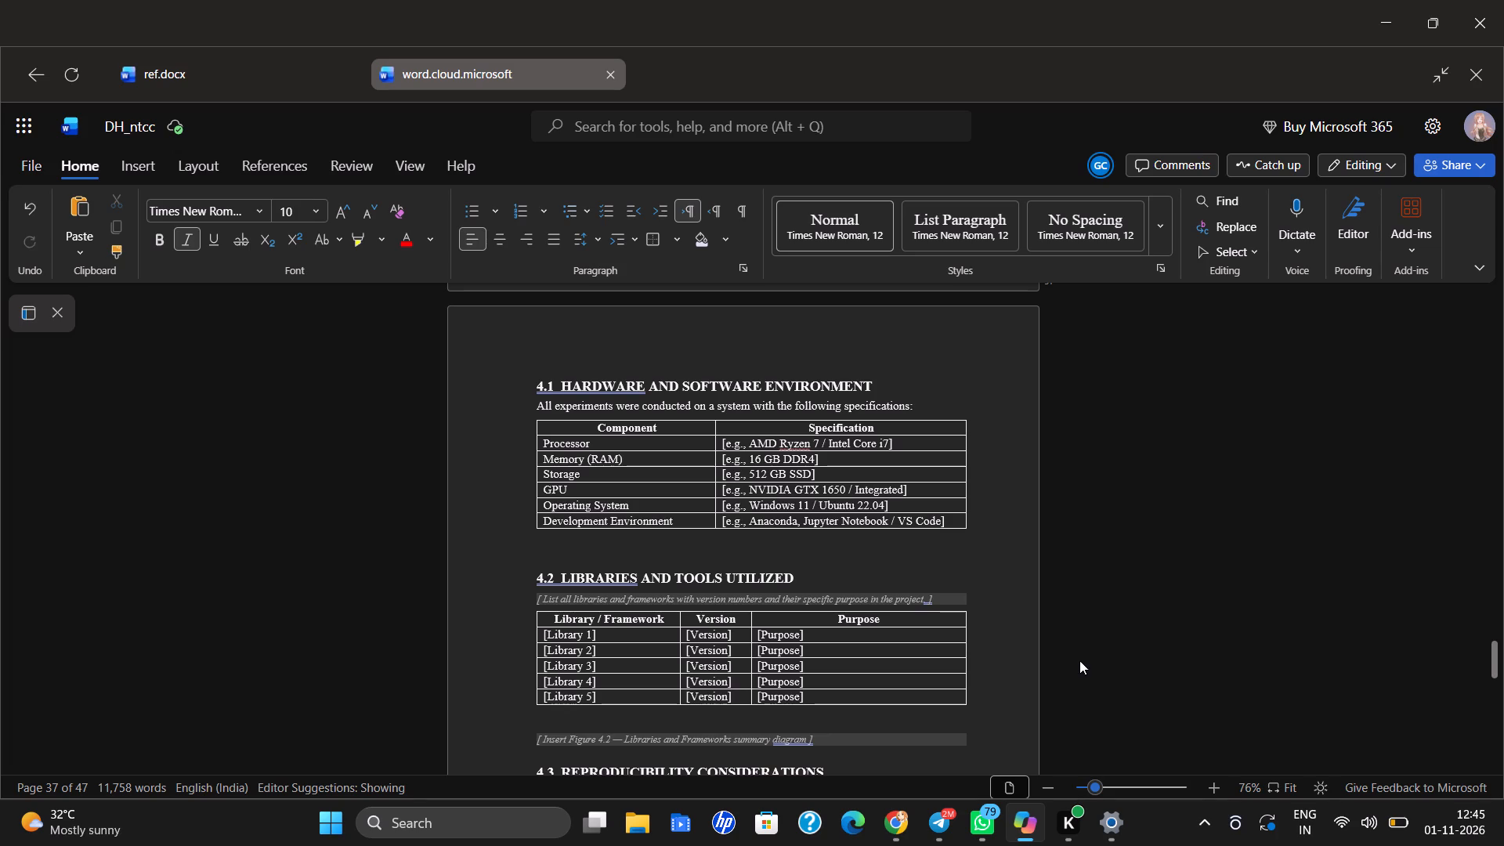
scroll(919, 489, up, 2)
scroll(847, 483, down, 1)
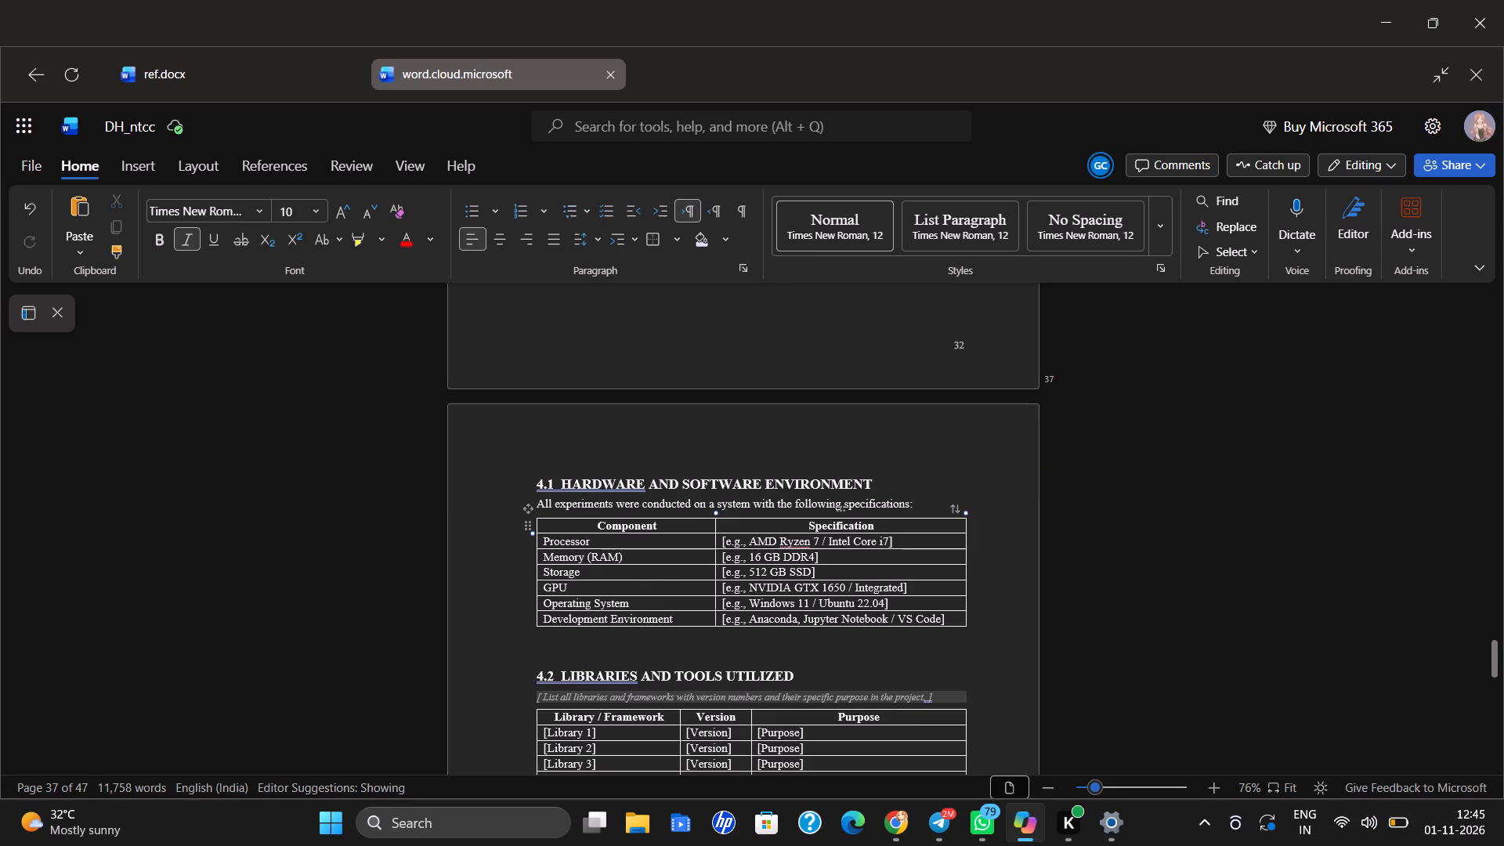
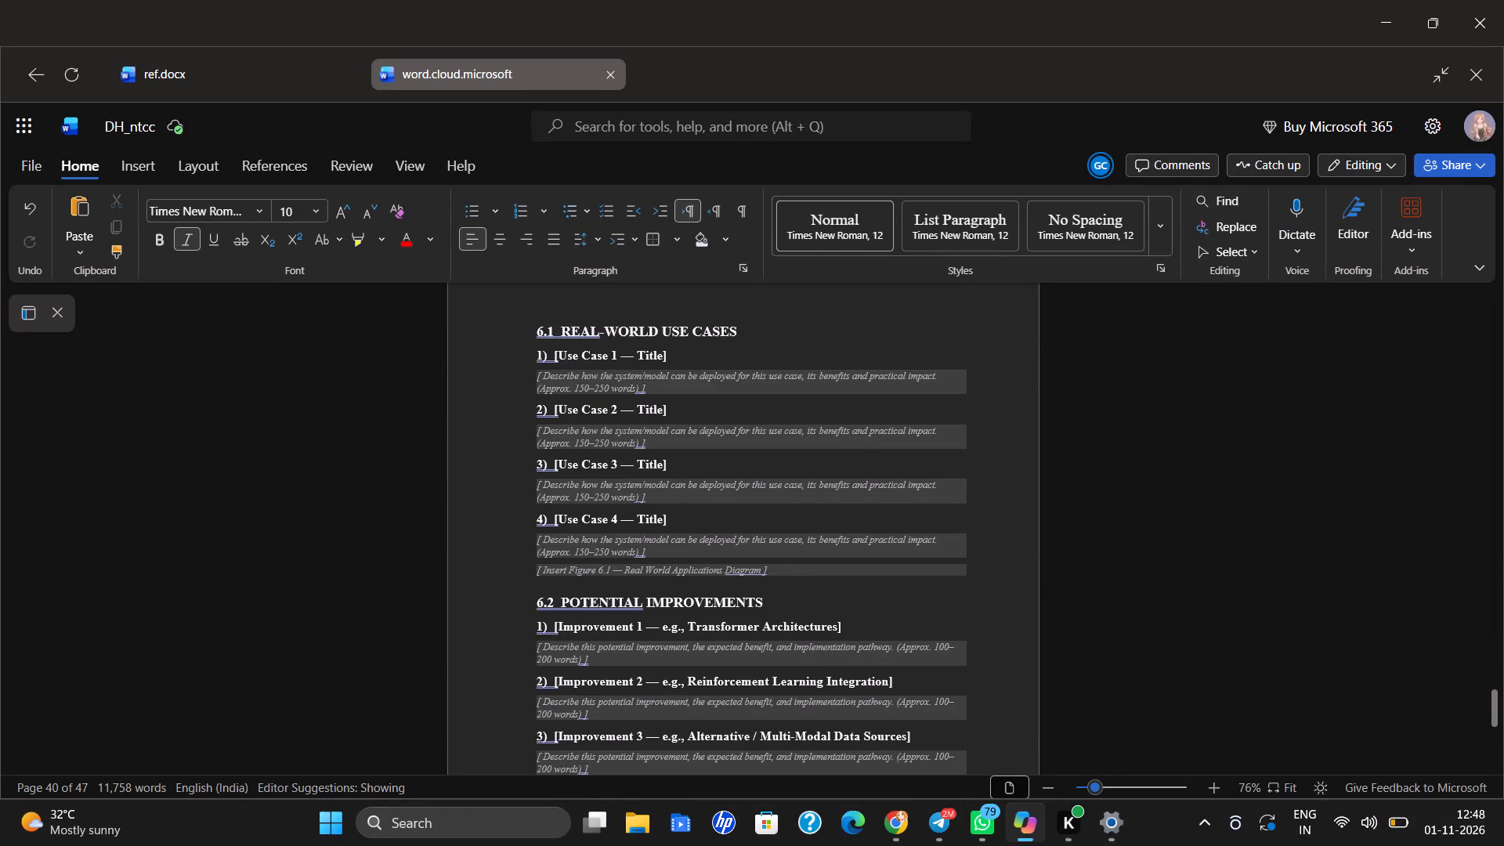
Examine the Chapter 6 applications, Chapter 7 conclusion and Chapter 5 results placeholders, ending back at the section 4.1 specification table.
scroll(943, 584, up, 7)
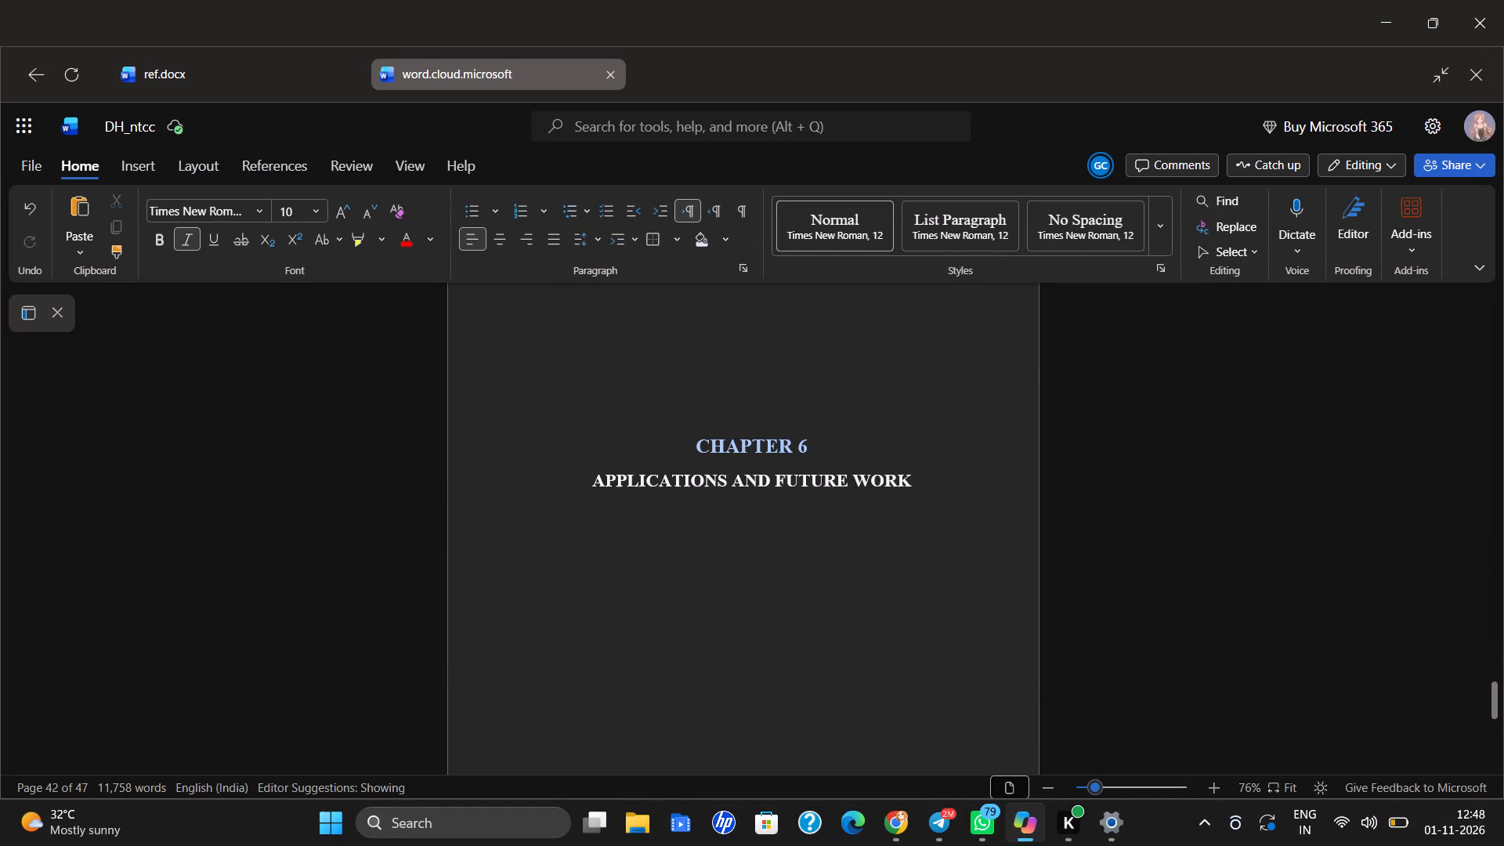
scroll(942, 573, down, 14)
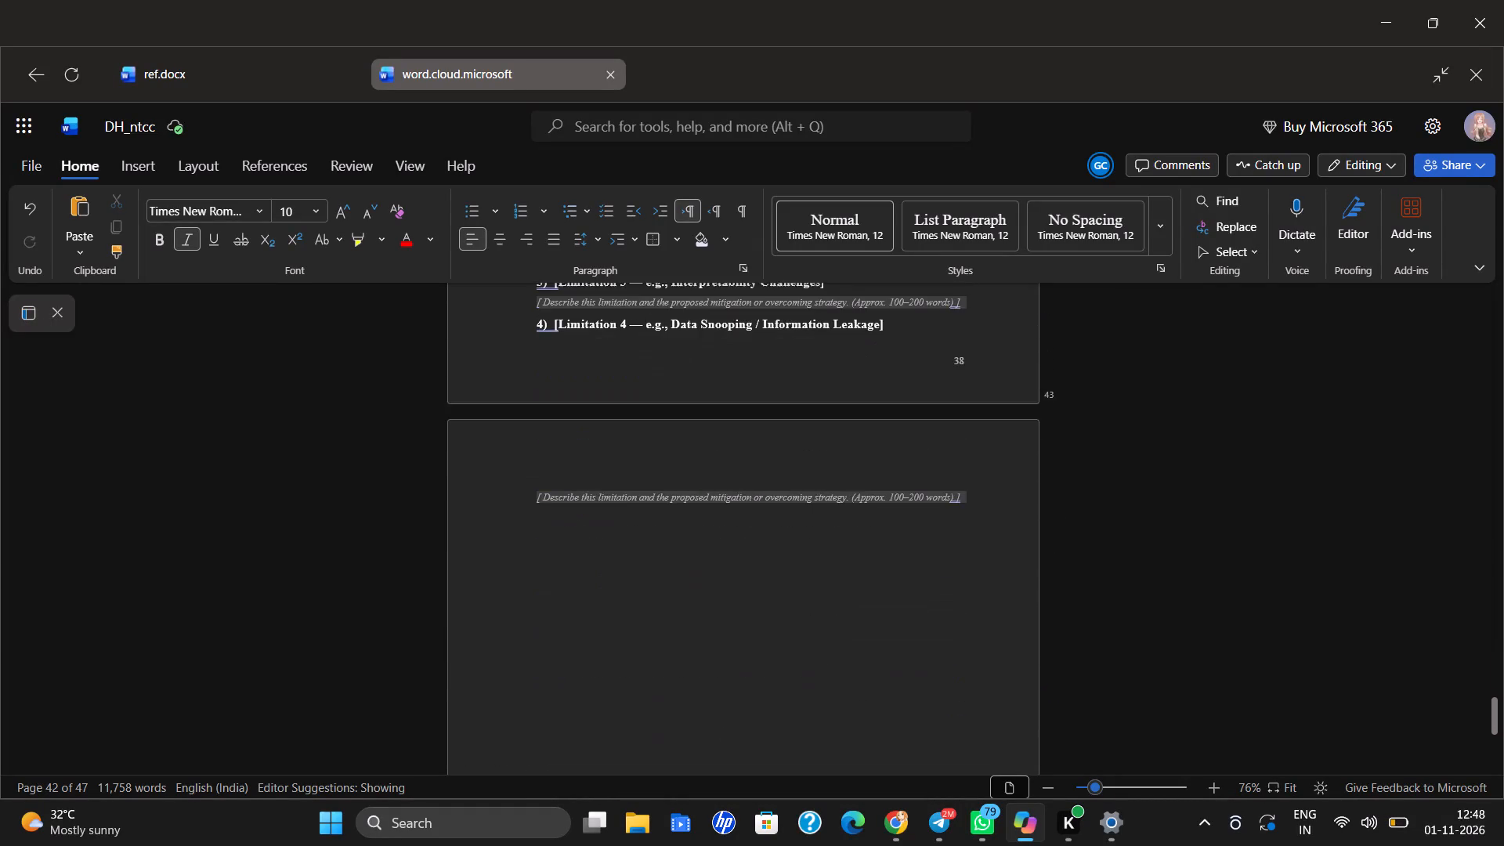
scroll(947, 579, down, 16)
scroll(949, 580, down, 6)
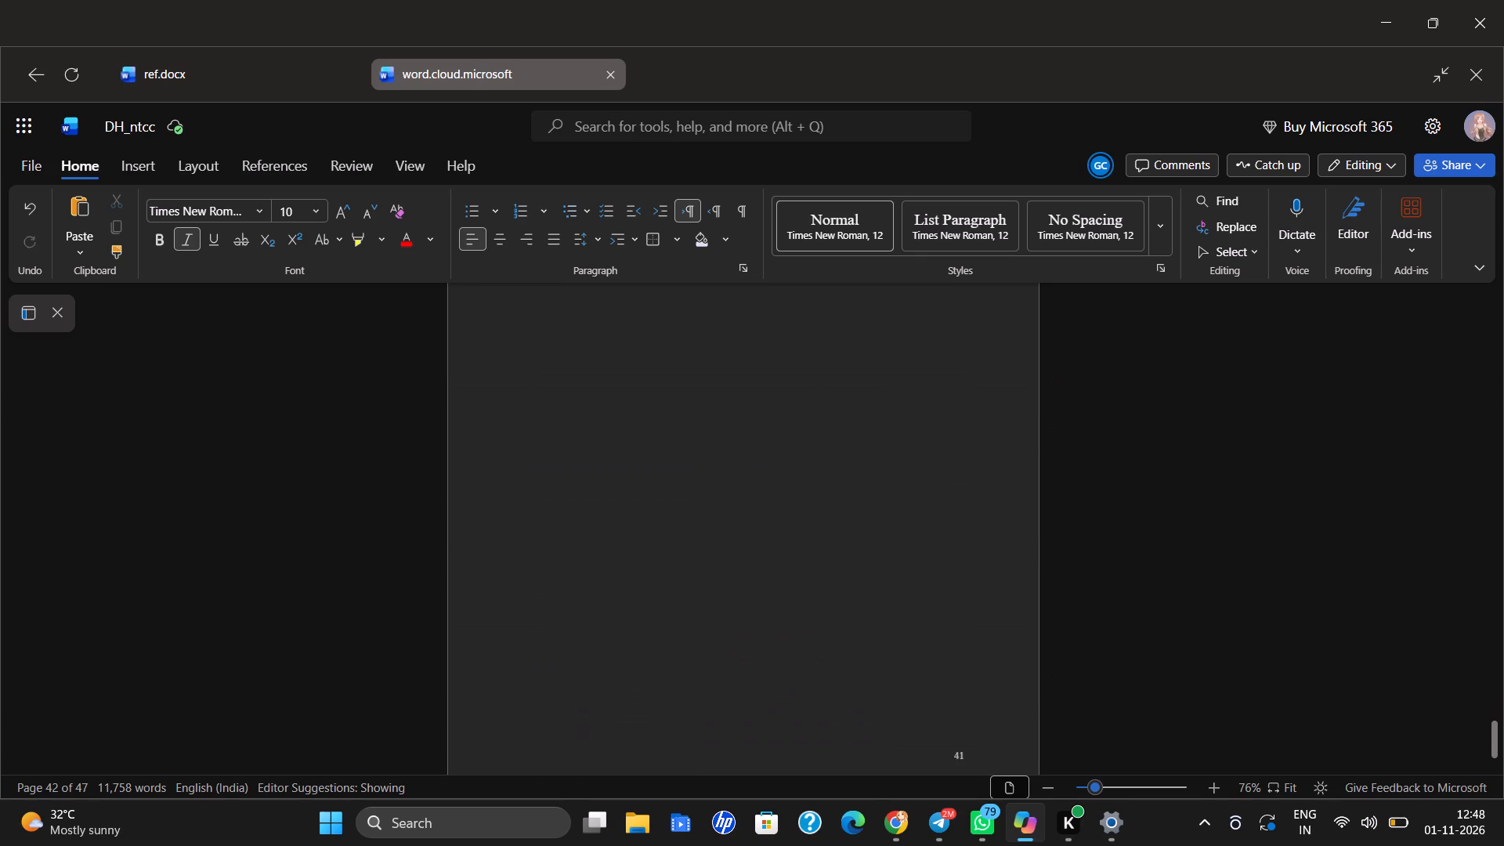
scroll(949, 578, up, 10)
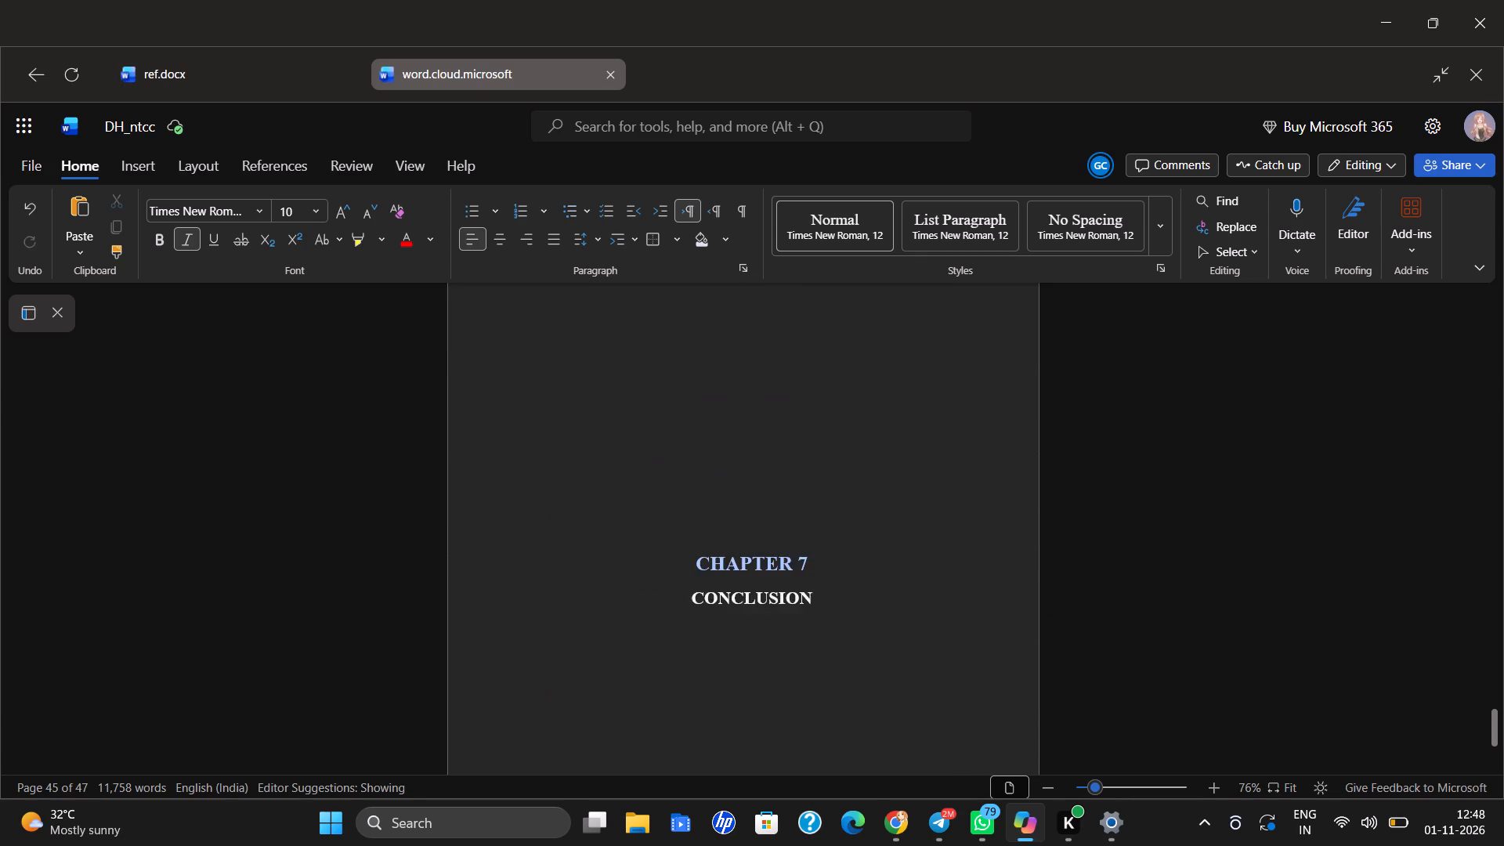
scroll(949, 577, up, 20)
scroll(949, 577, up, 12)
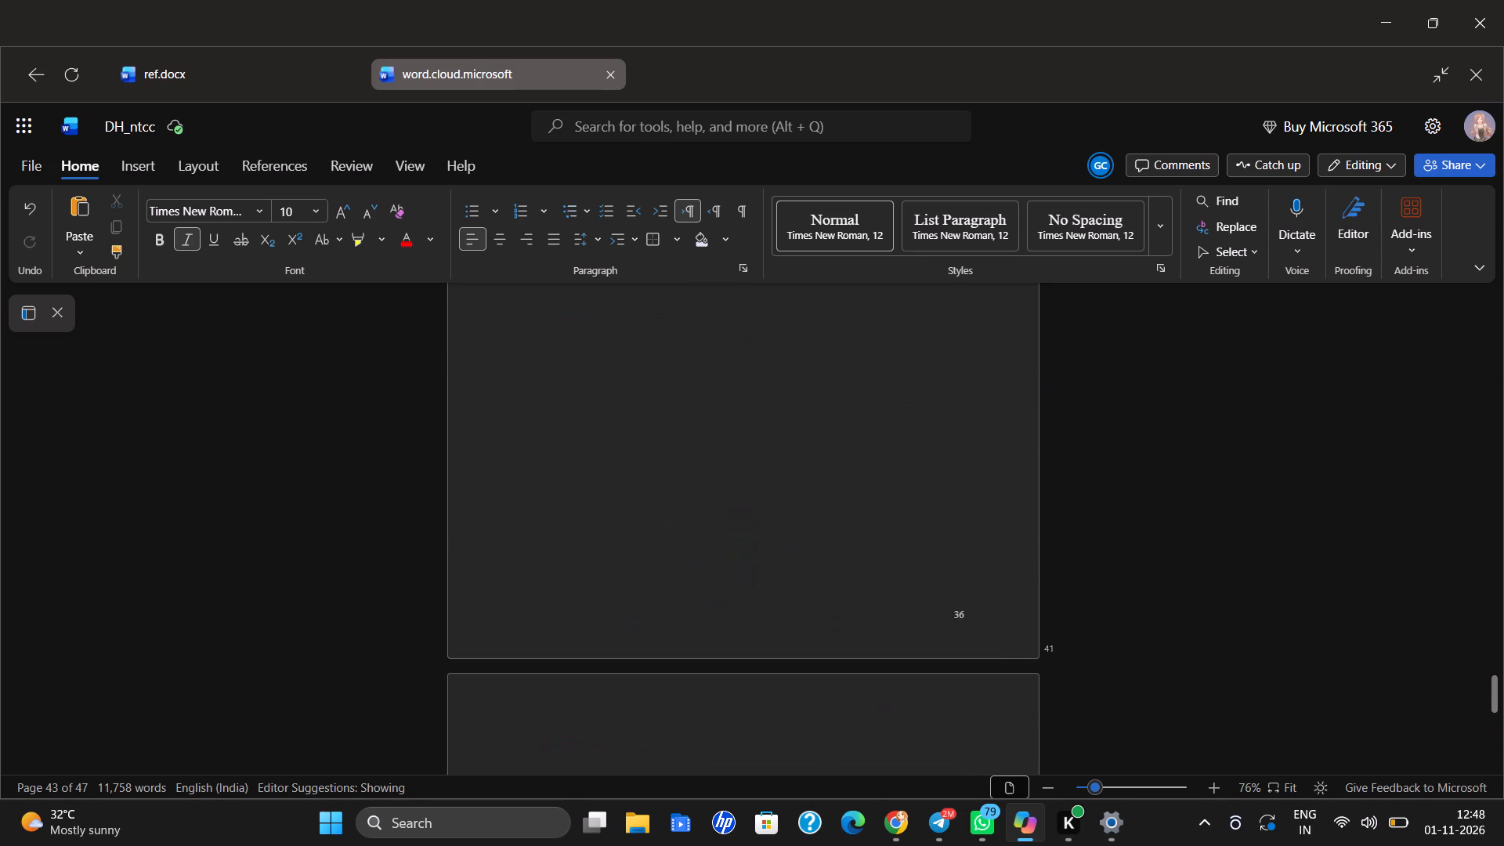
scroll(992, 593, up, 13)
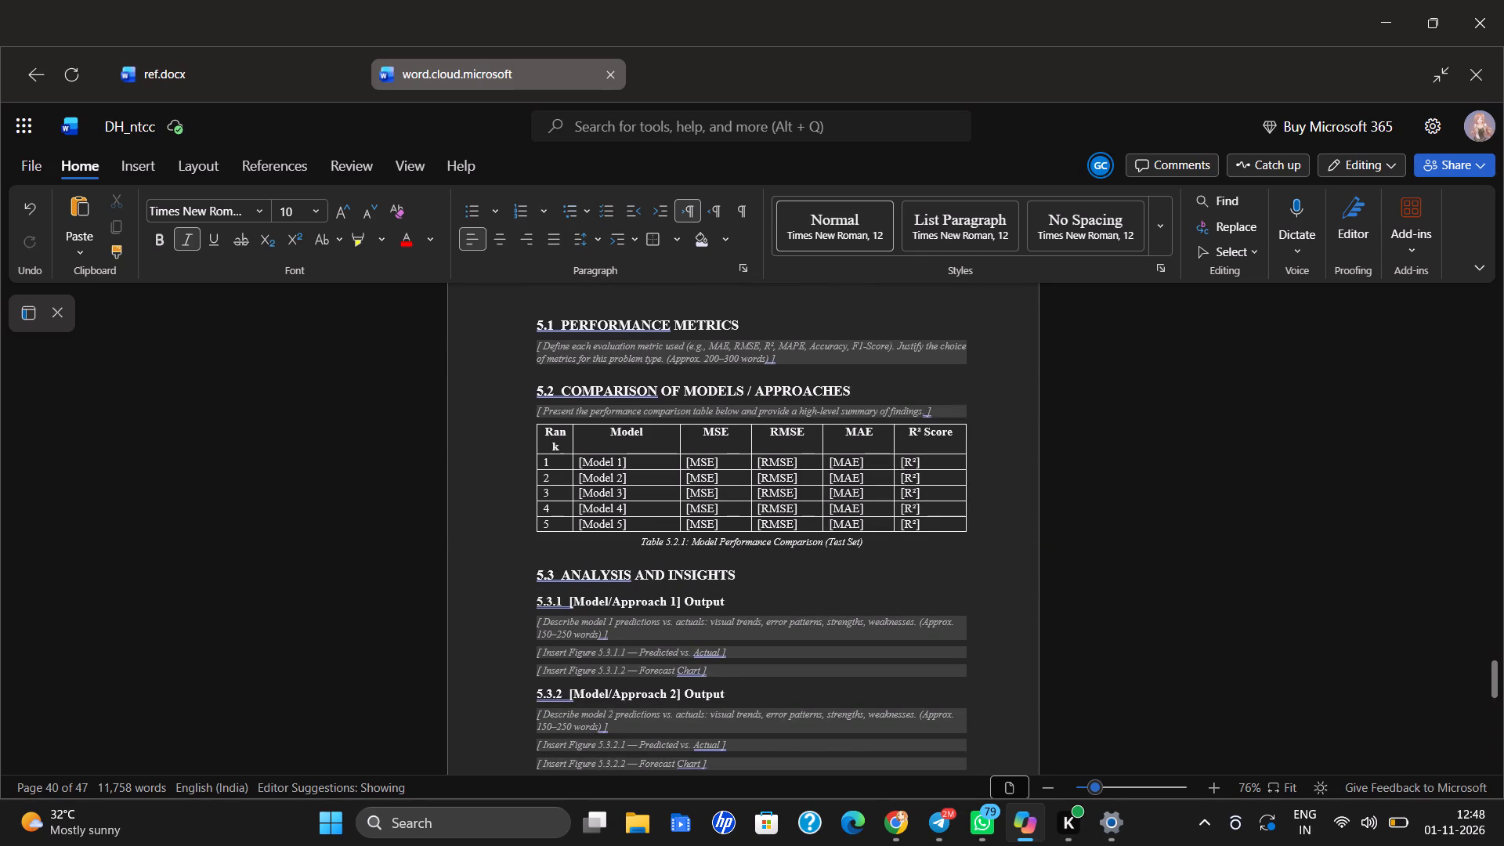
scroll(769, 572, up, 8)
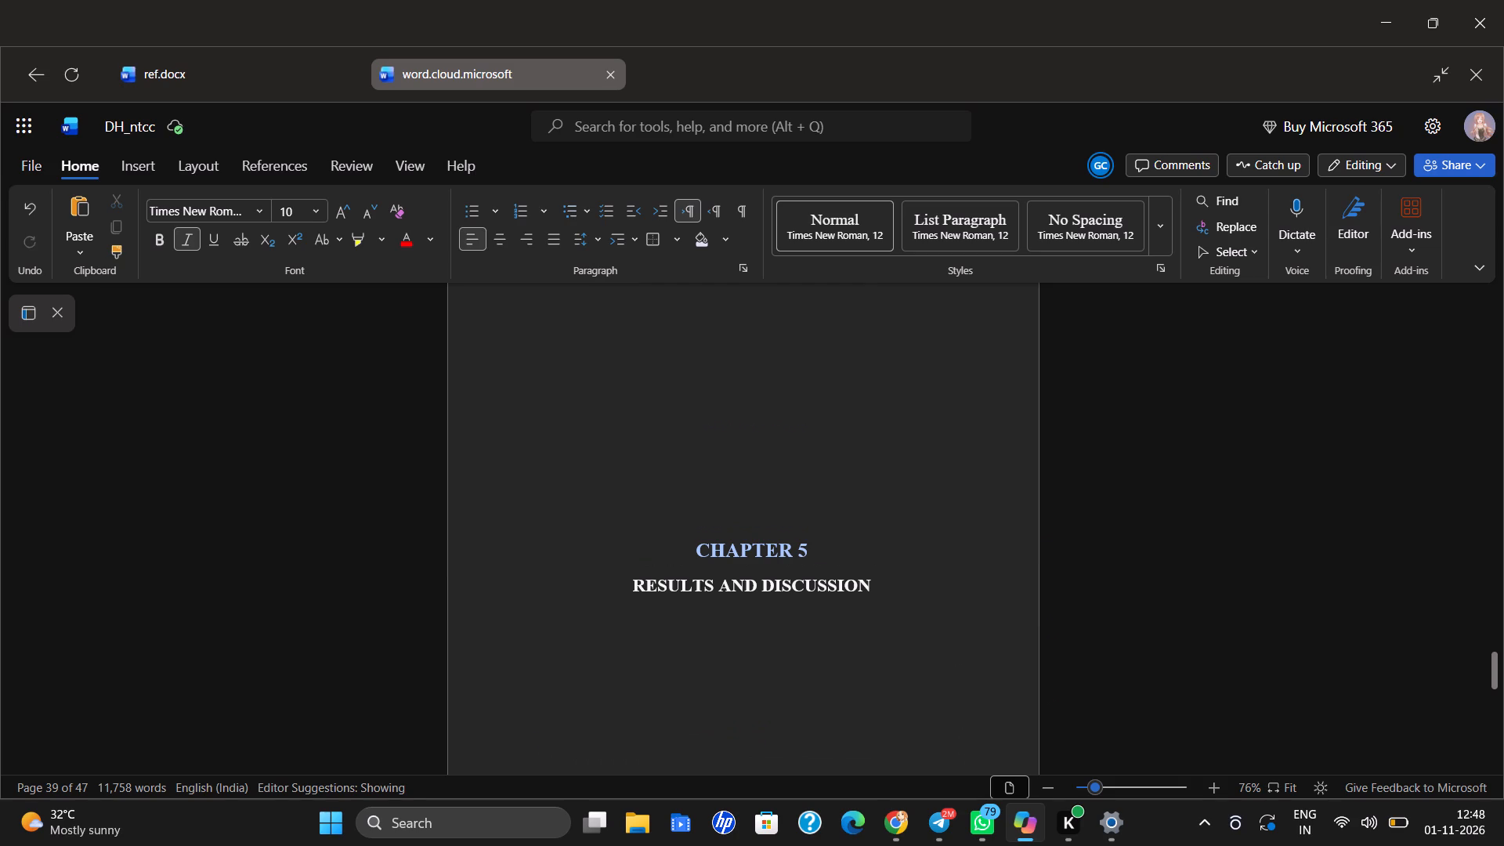
scroll(894, 580, up, 10)
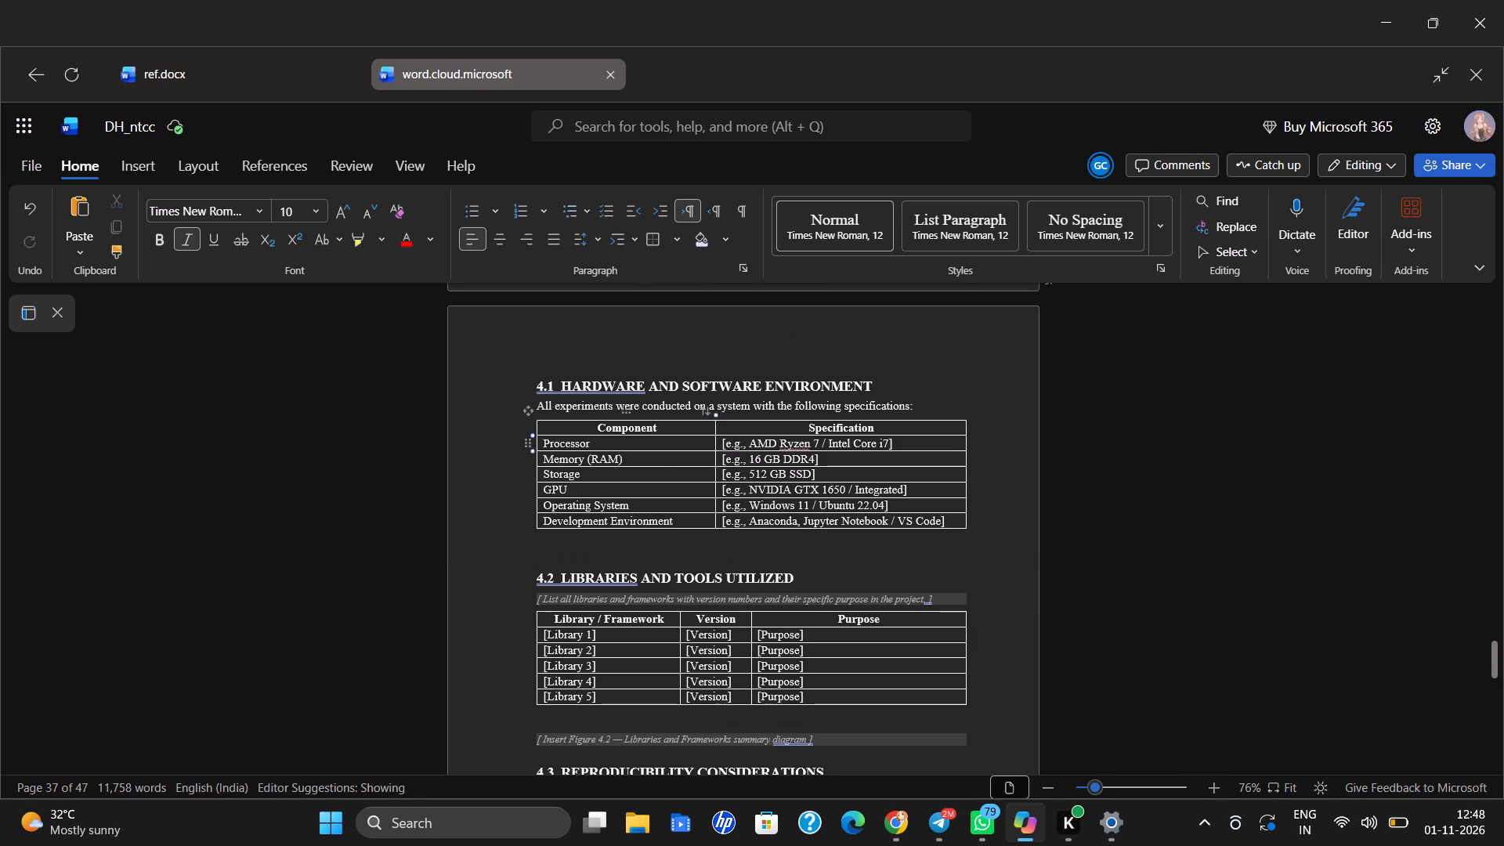
Replace the Processor placeholder in the section 4.1 specification table with "HP Laptop 15s-fq5xxx", removing the leftover opening bracket.
double_click(759, 446)
click(725, 445)
drag(725, 445, 901, 440)
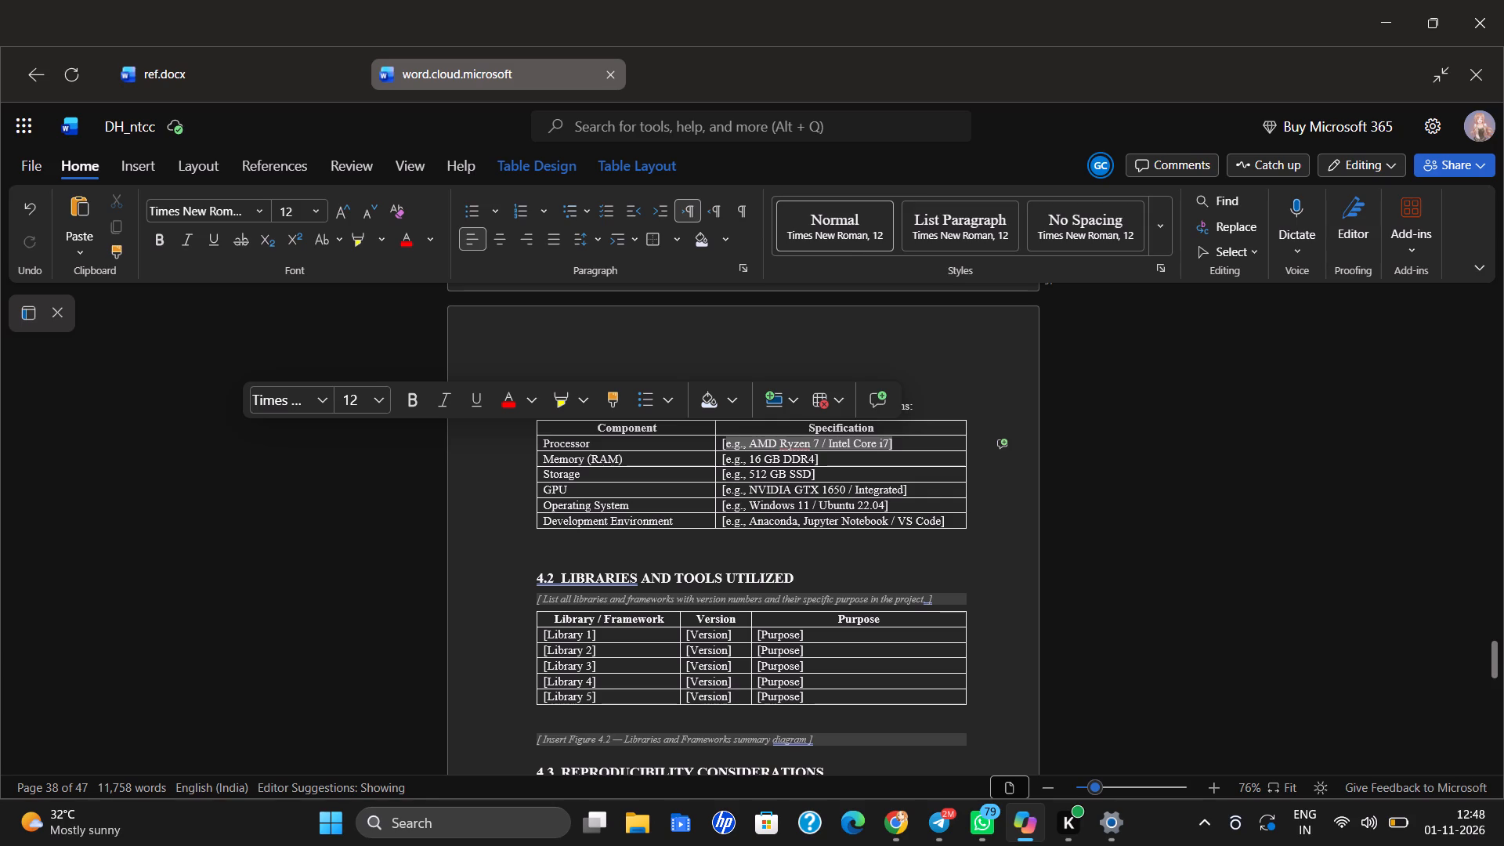
key(ctrl+v)
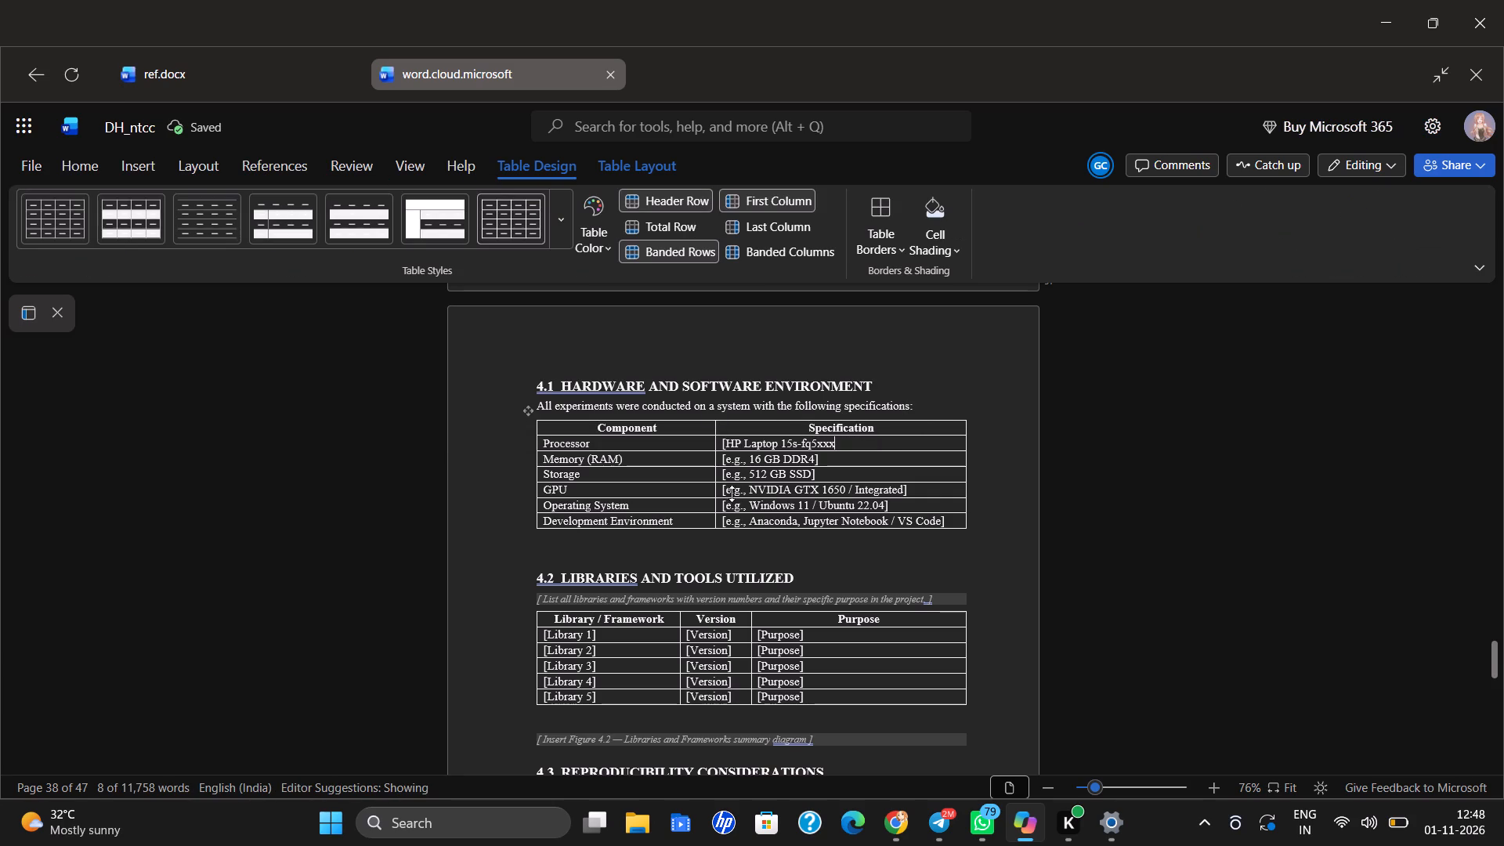
click(728, 442)
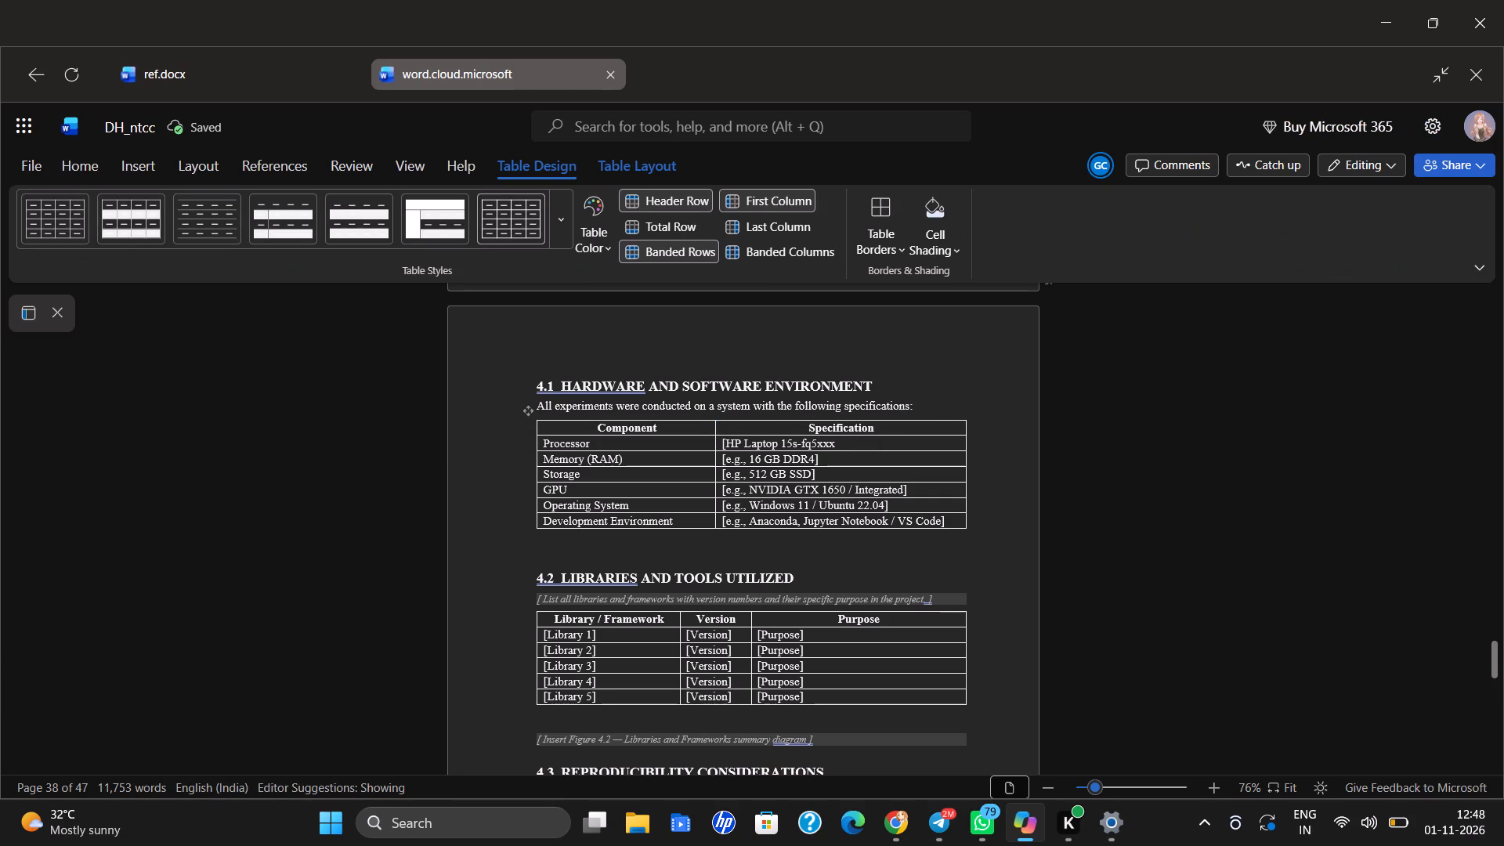
key(BackSpace)
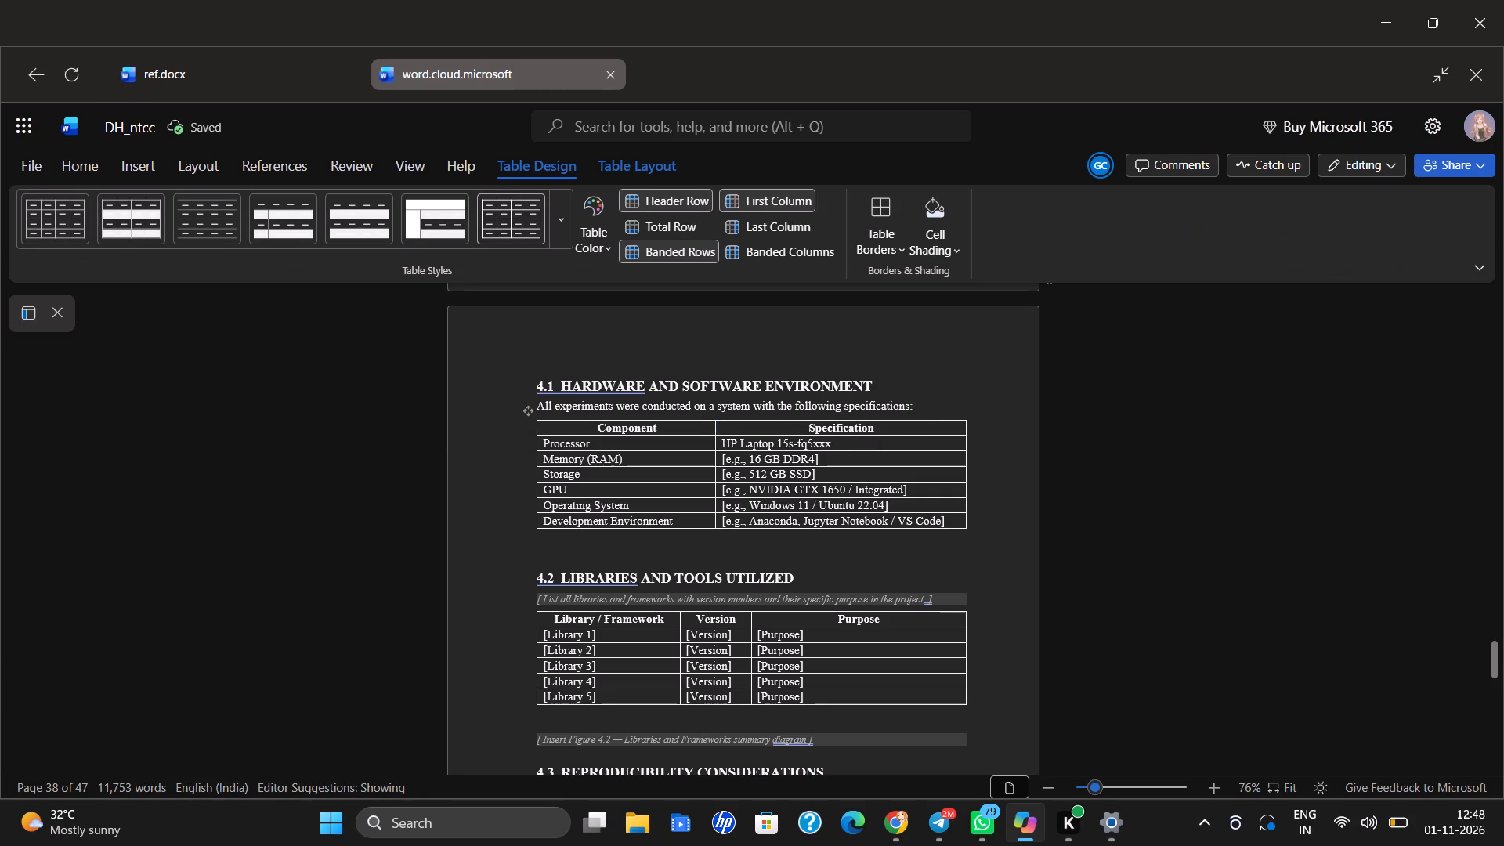
click(846, 453)
click(844, 447)
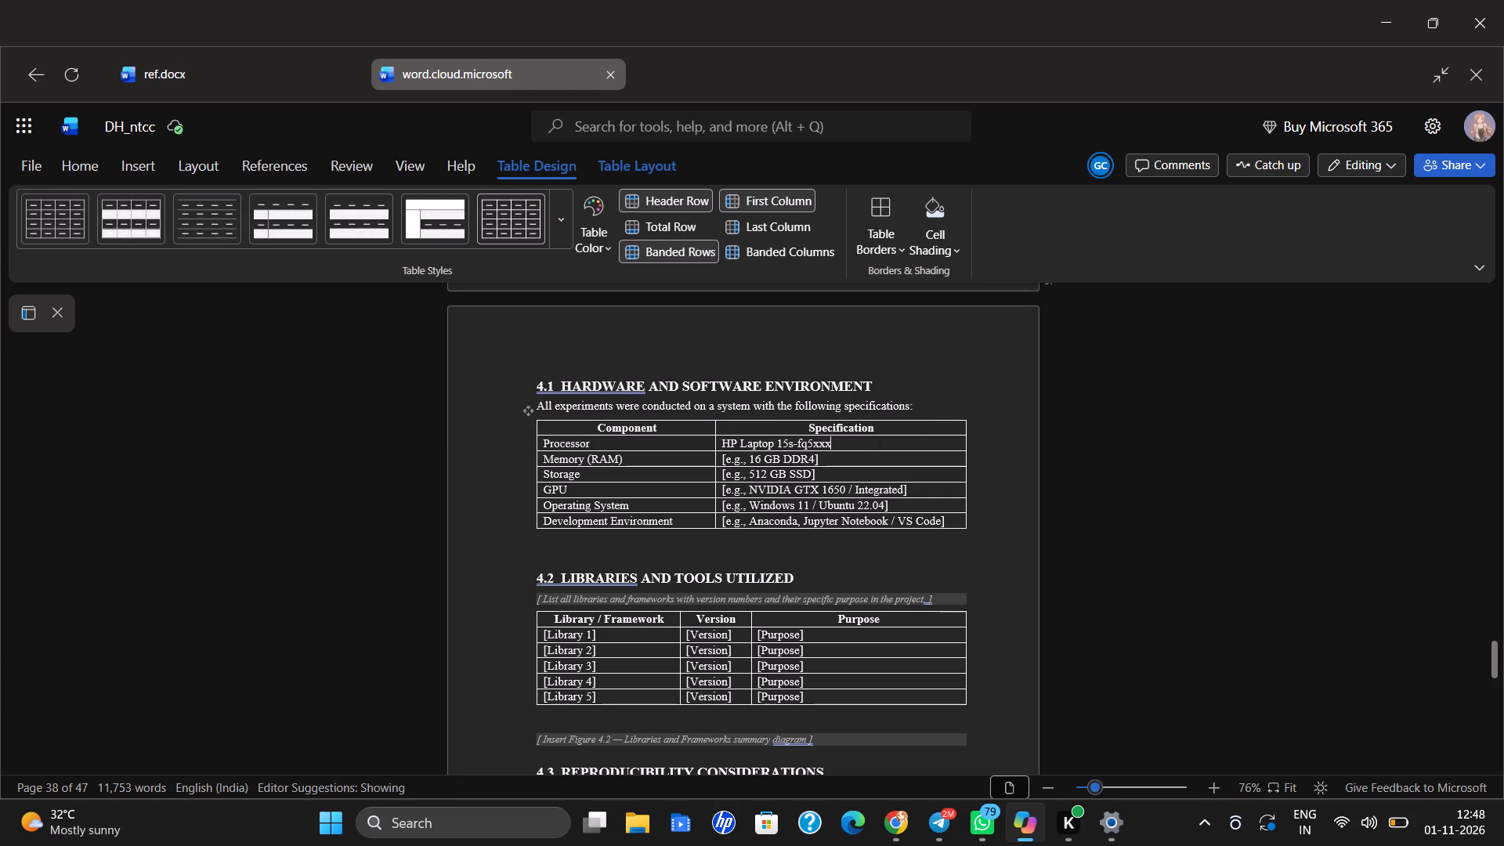
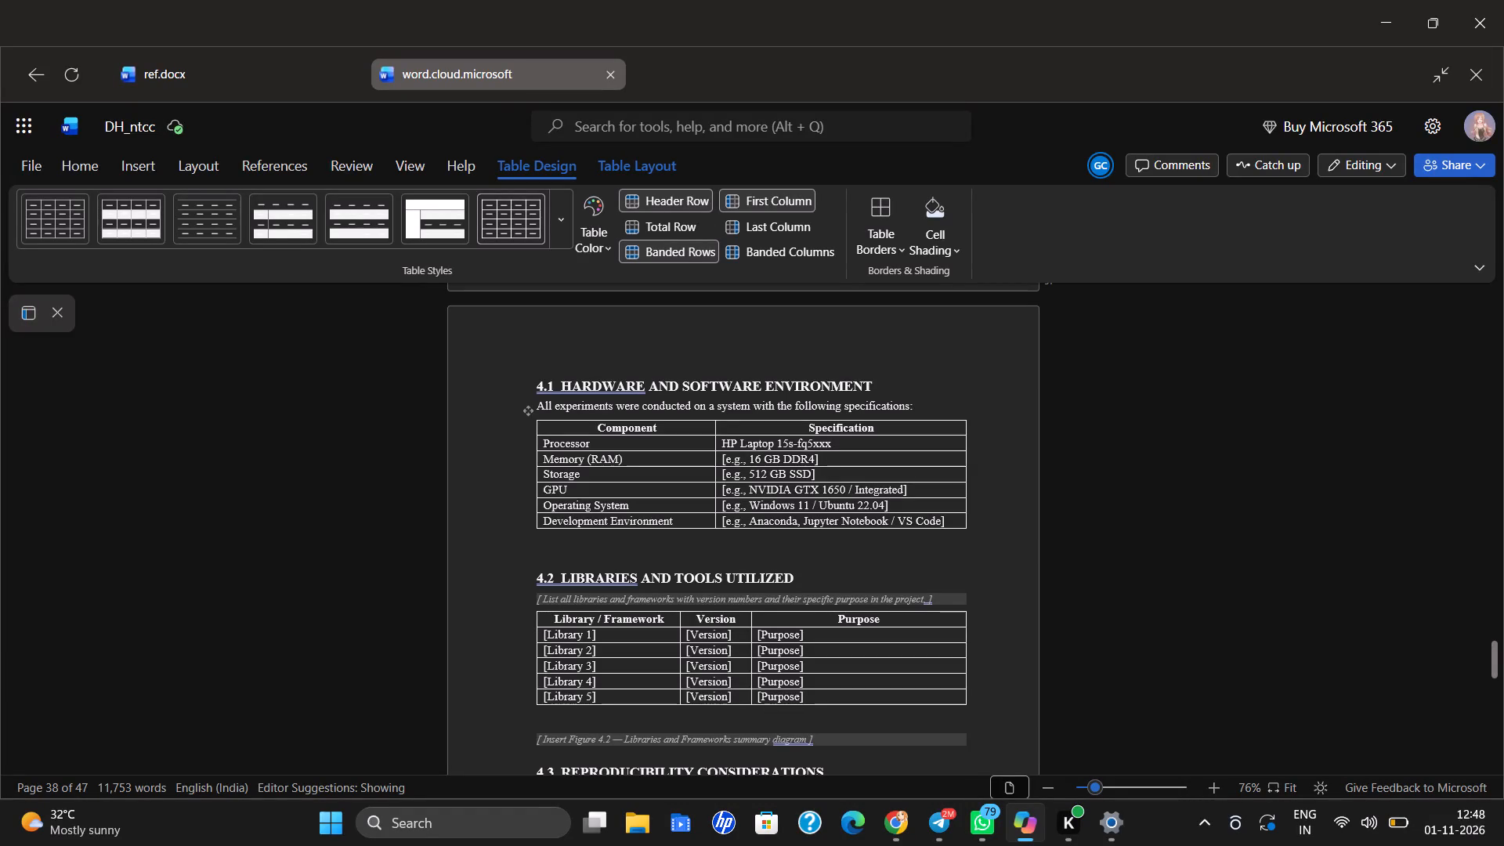
Replace the Processor specification in the section 4.1 table with "12th Gen Intel Core i5-1235U".
triple_click(859, 446)
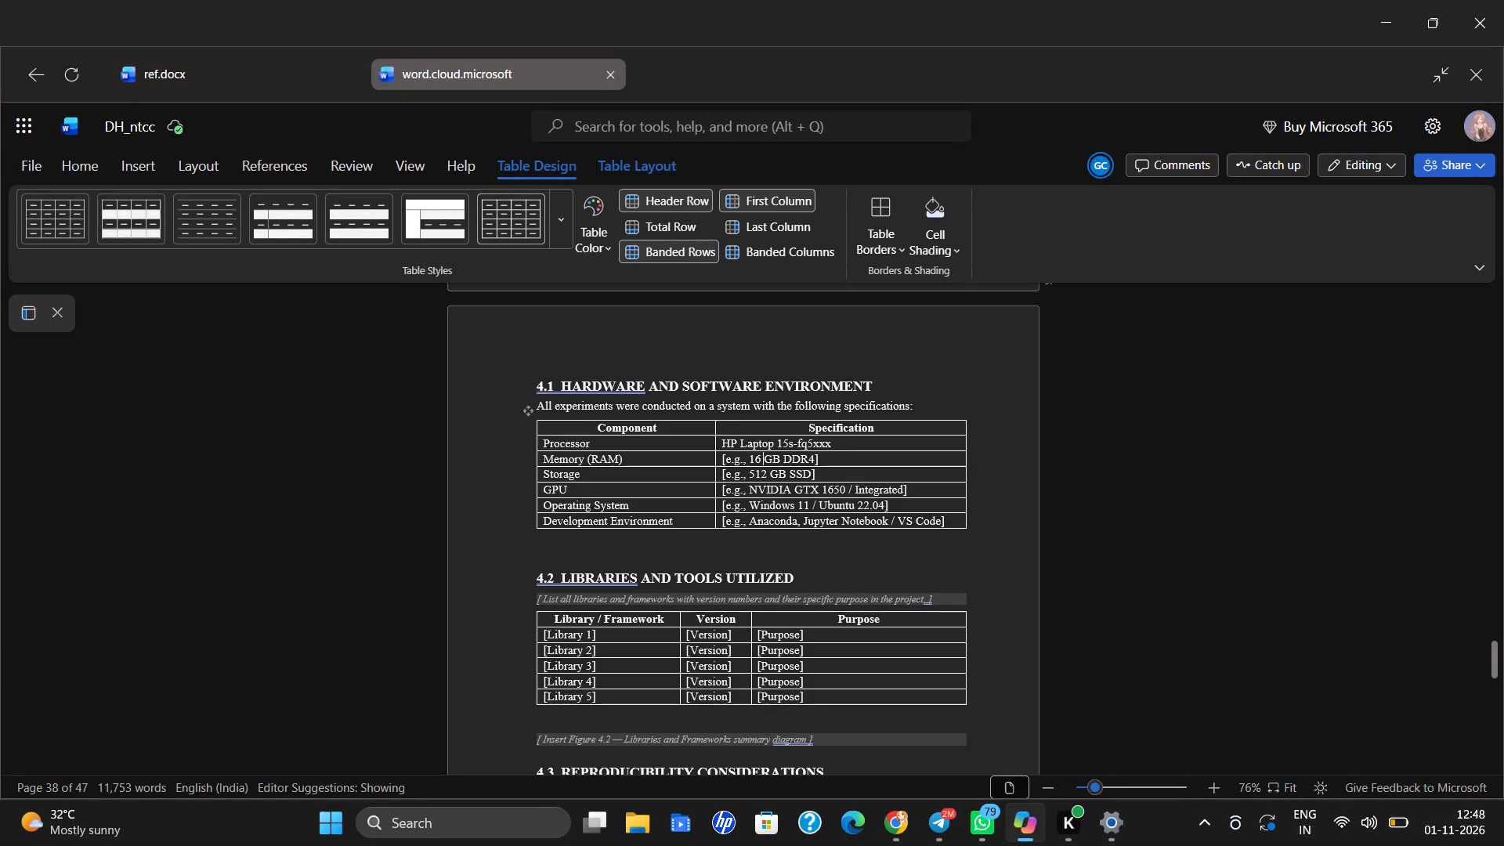
click(853, 446)
double_click(853, 446)
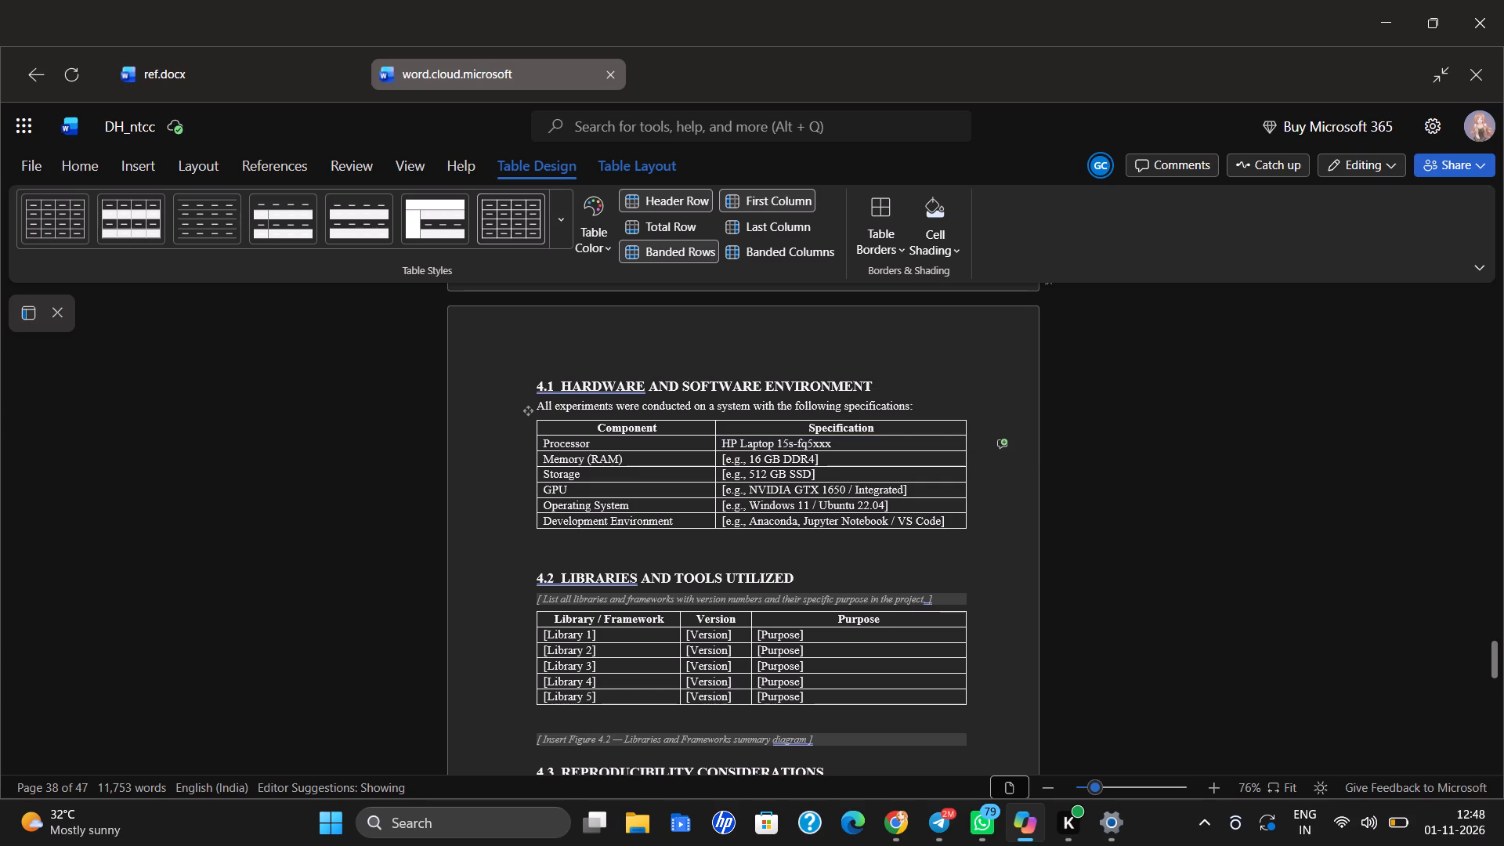
key(ctrl+v)
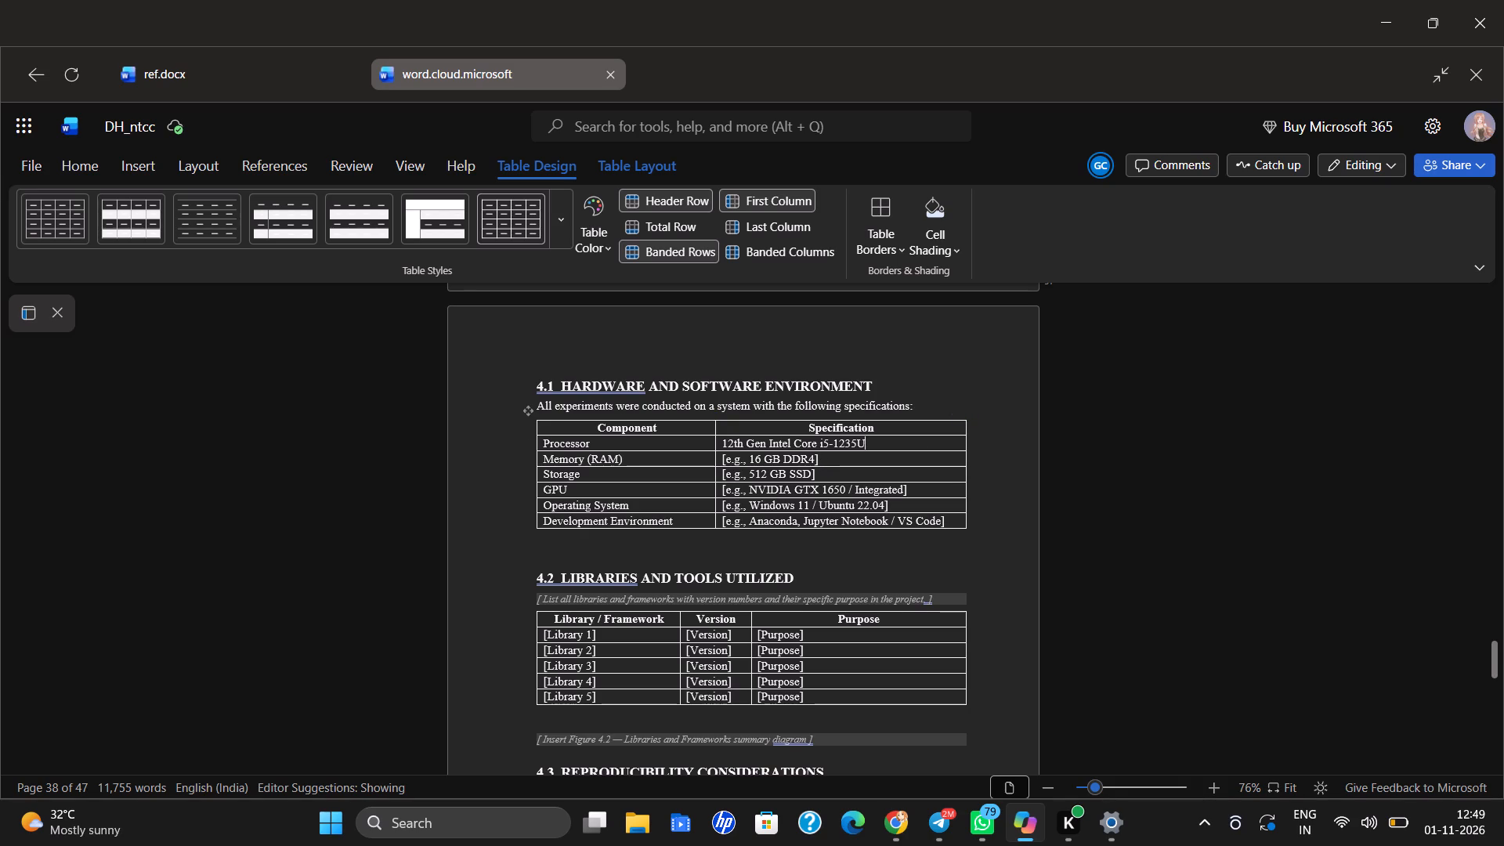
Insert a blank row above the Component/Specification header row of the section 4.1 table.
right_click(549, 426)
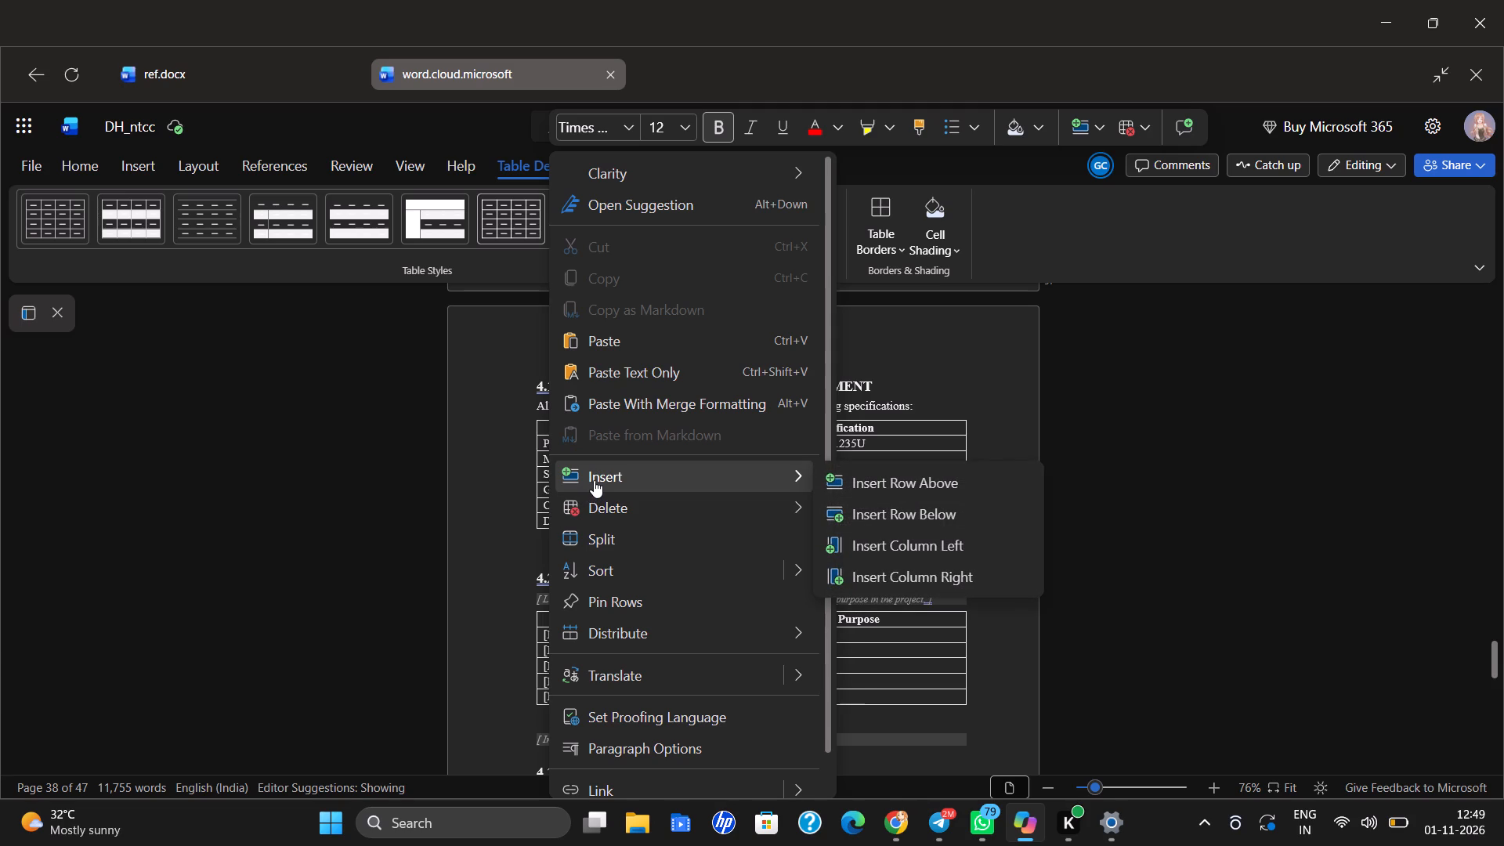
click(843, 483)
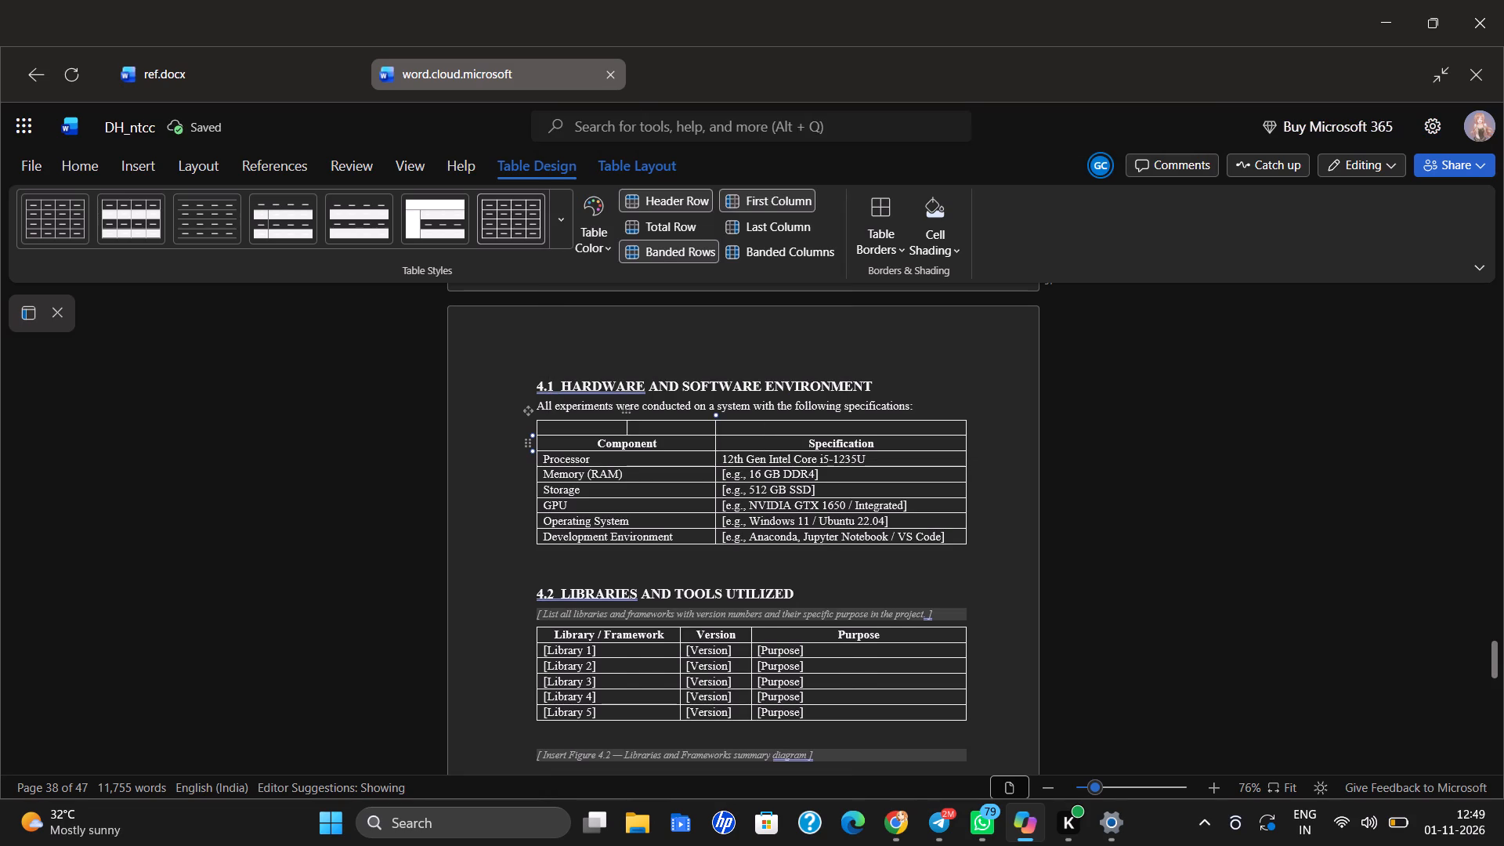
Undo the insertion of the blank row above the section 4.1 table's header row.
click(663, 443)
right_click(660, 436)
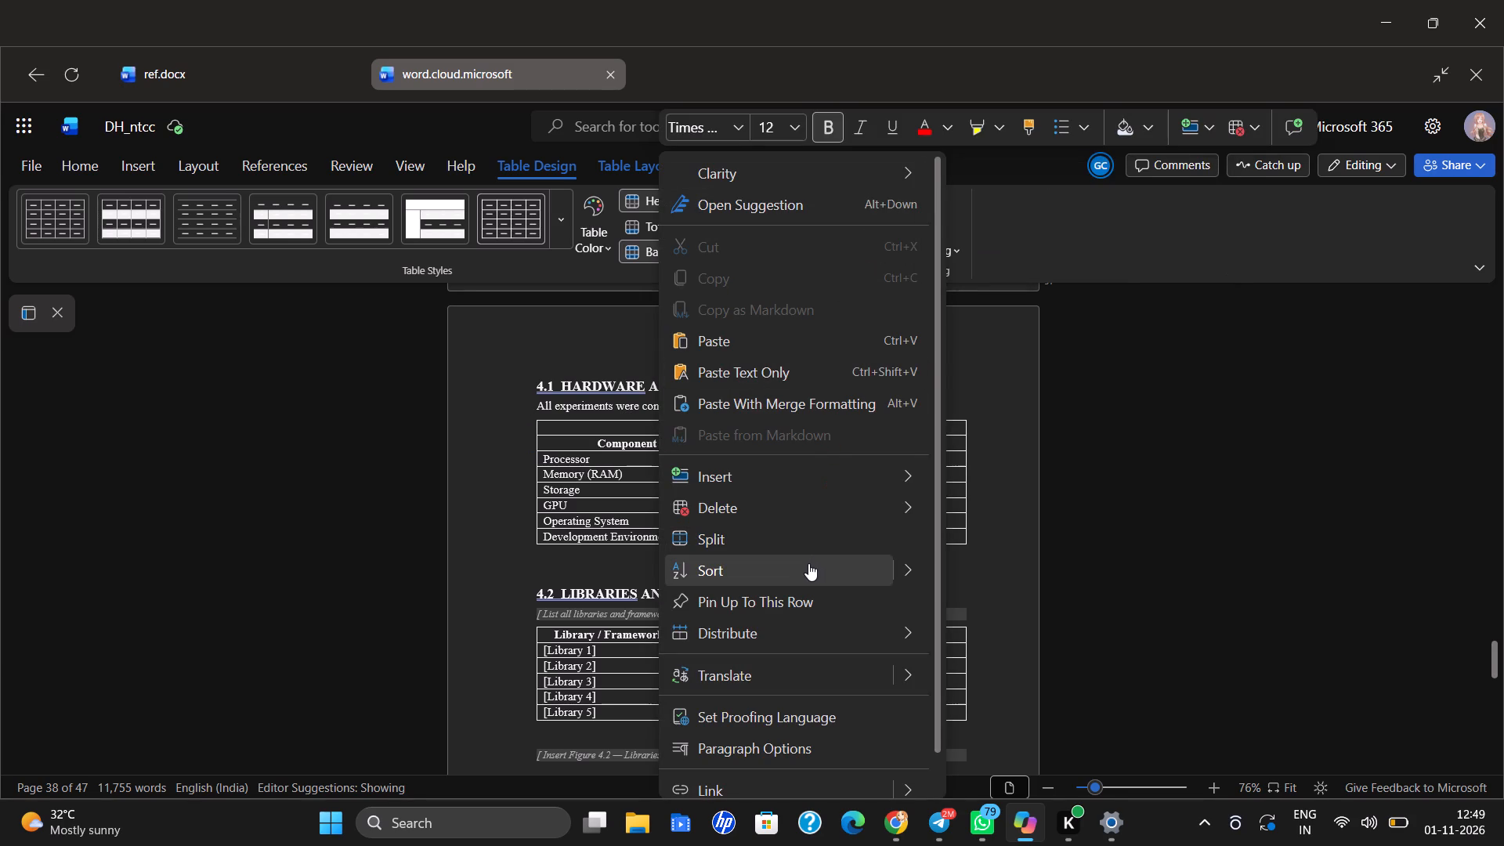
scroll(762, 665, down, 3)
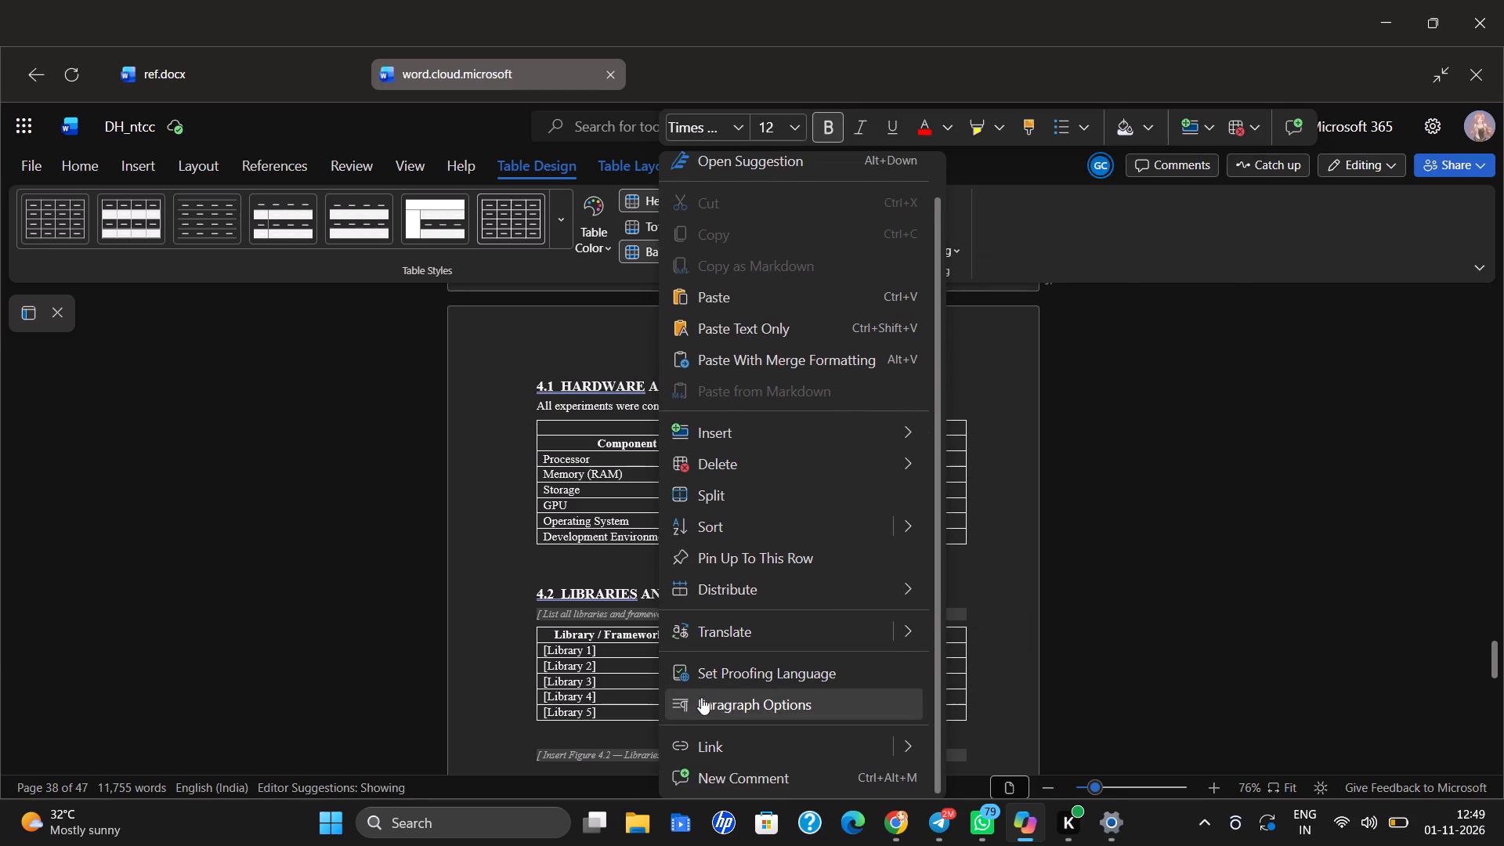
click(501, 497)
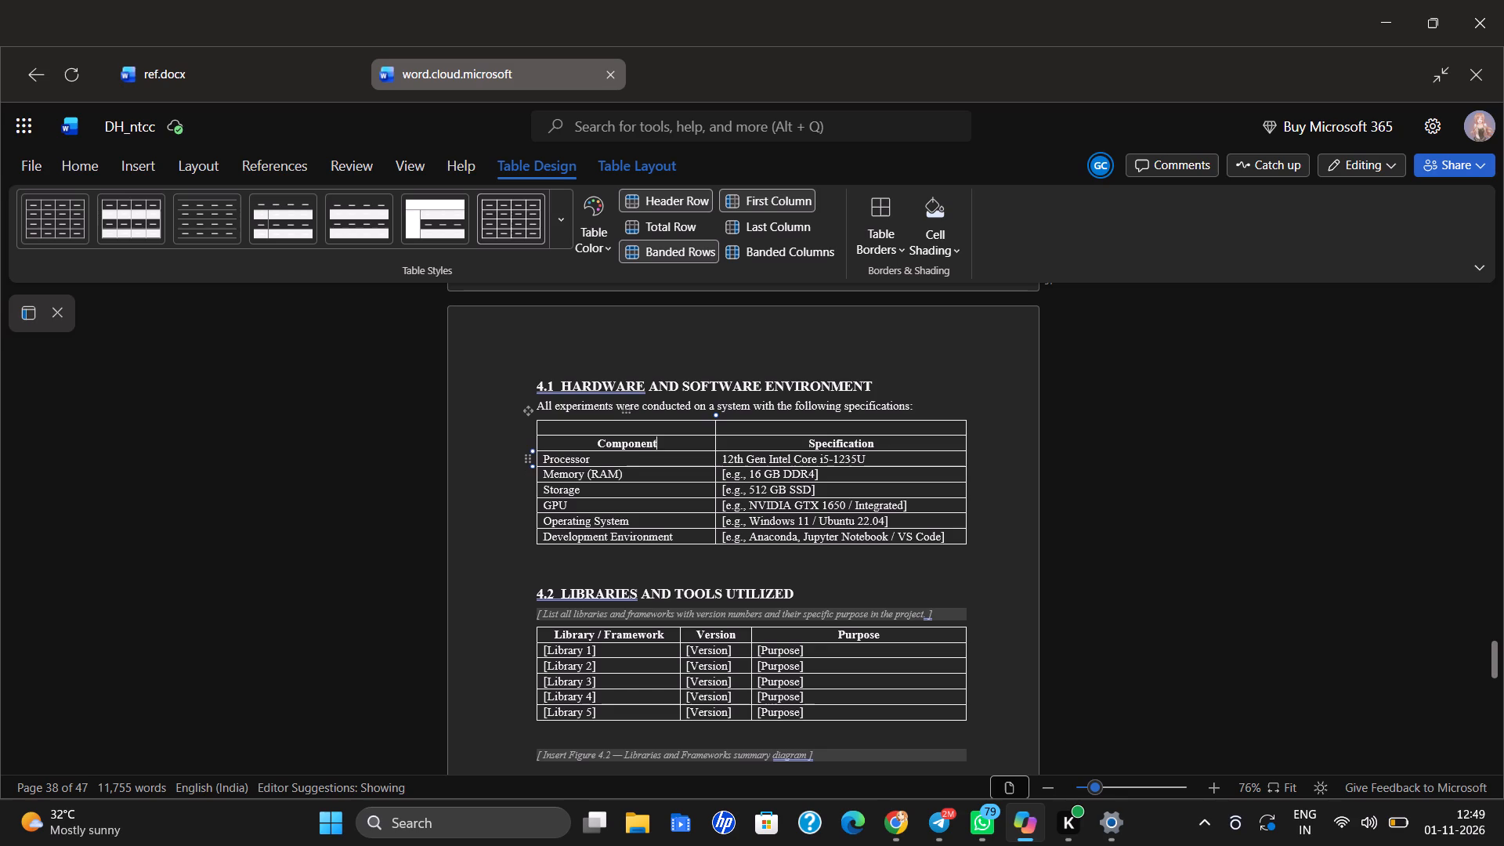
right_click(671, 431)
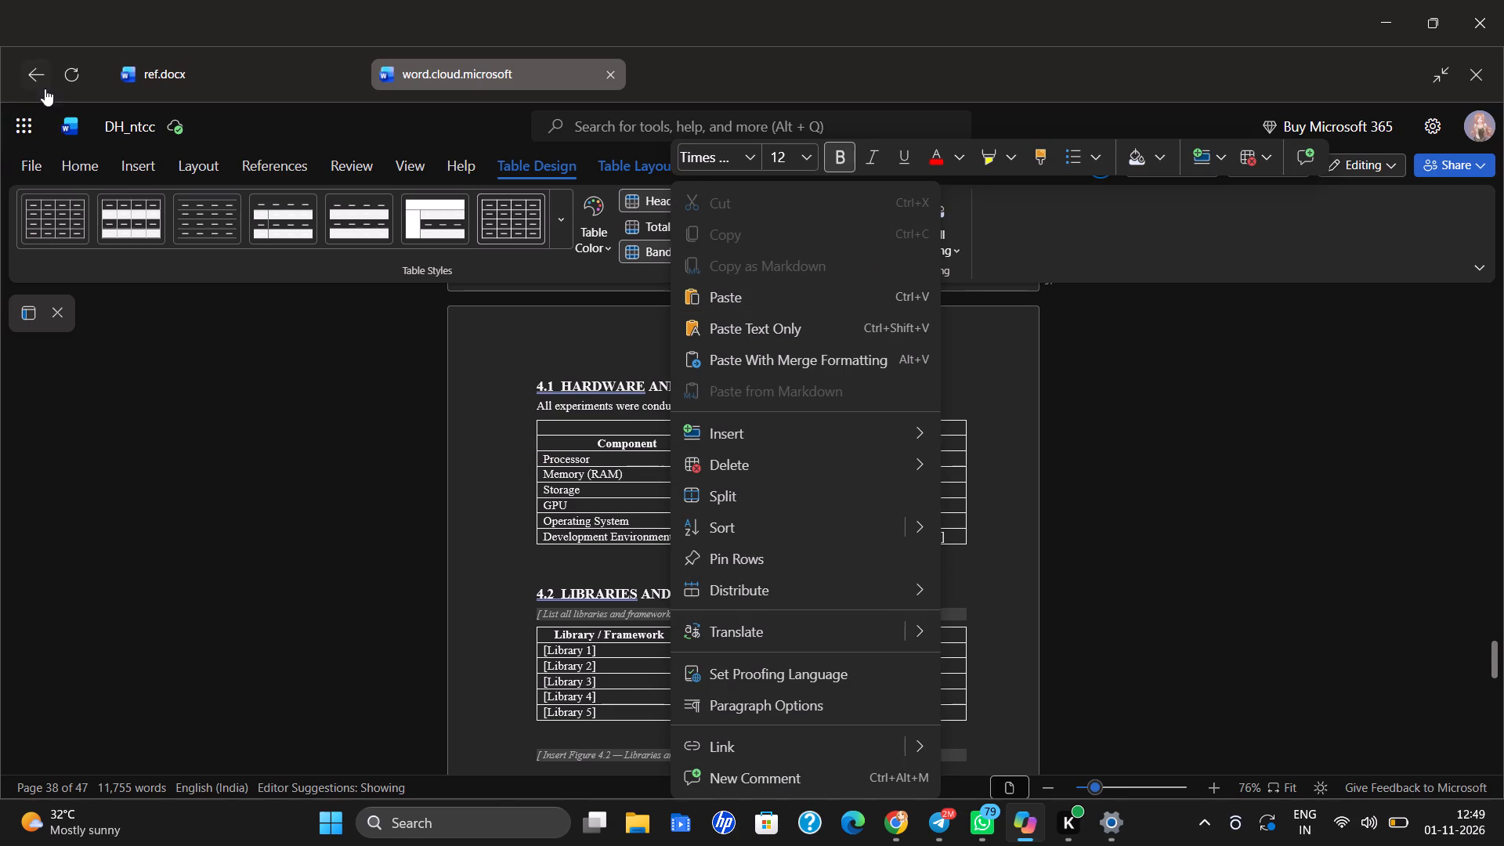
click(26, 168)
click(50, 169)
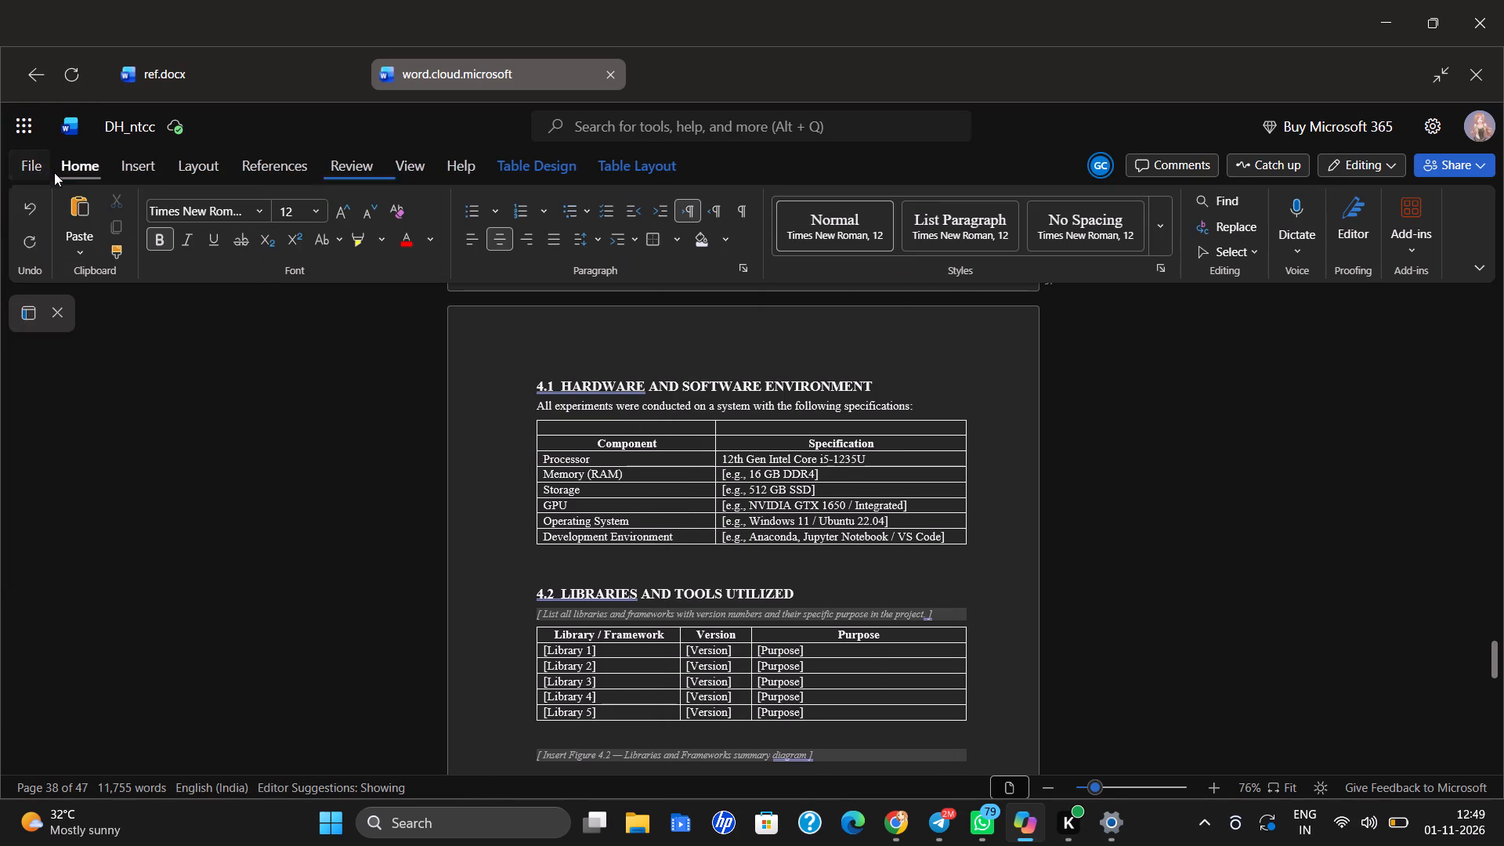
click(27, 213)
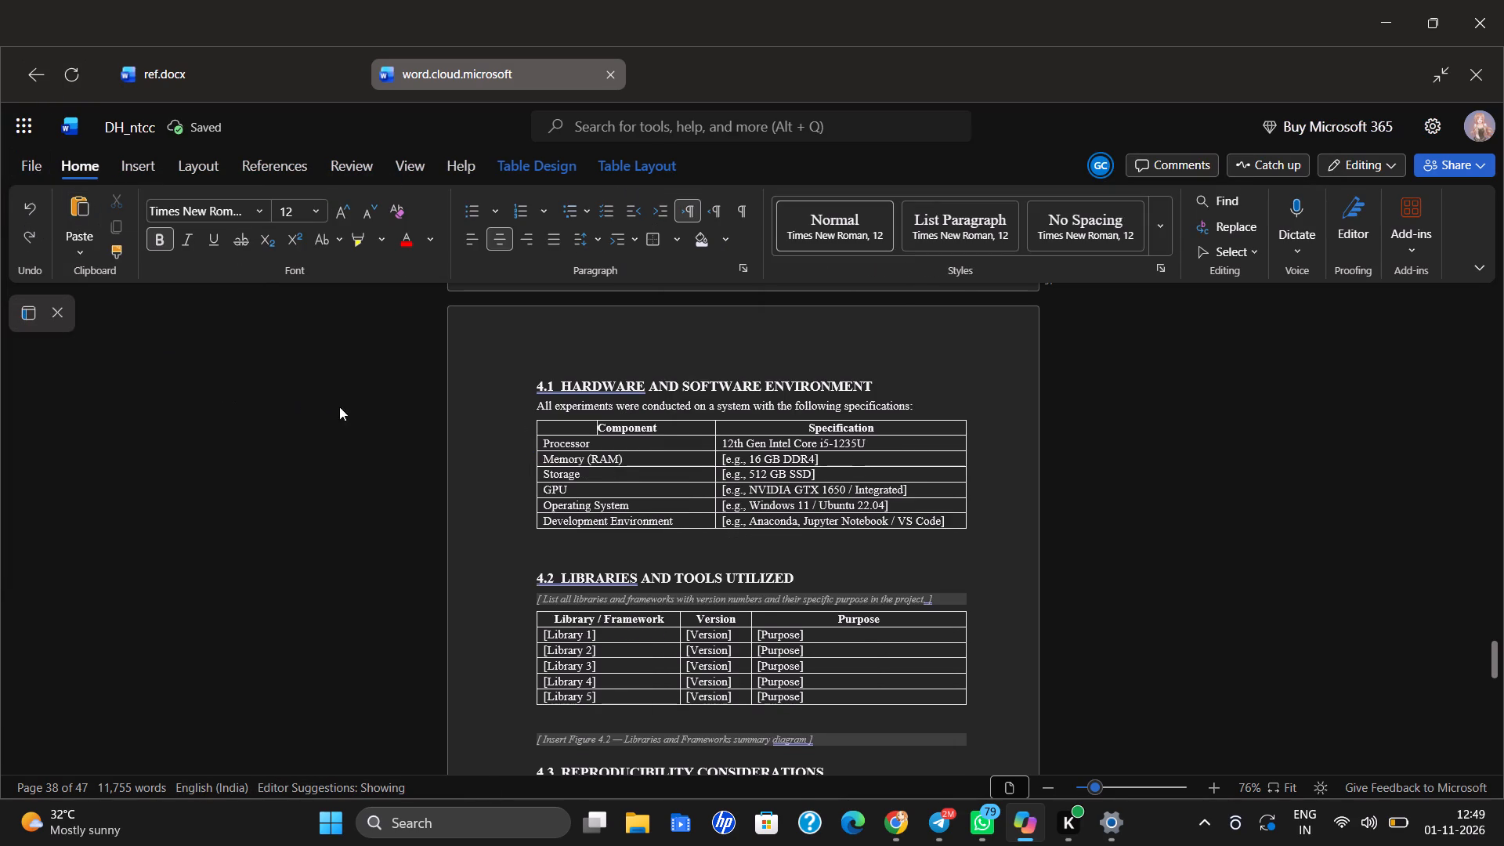
Insert a blank row directly above the Processor row in the section 4.1 specification table.
click(555, 446)
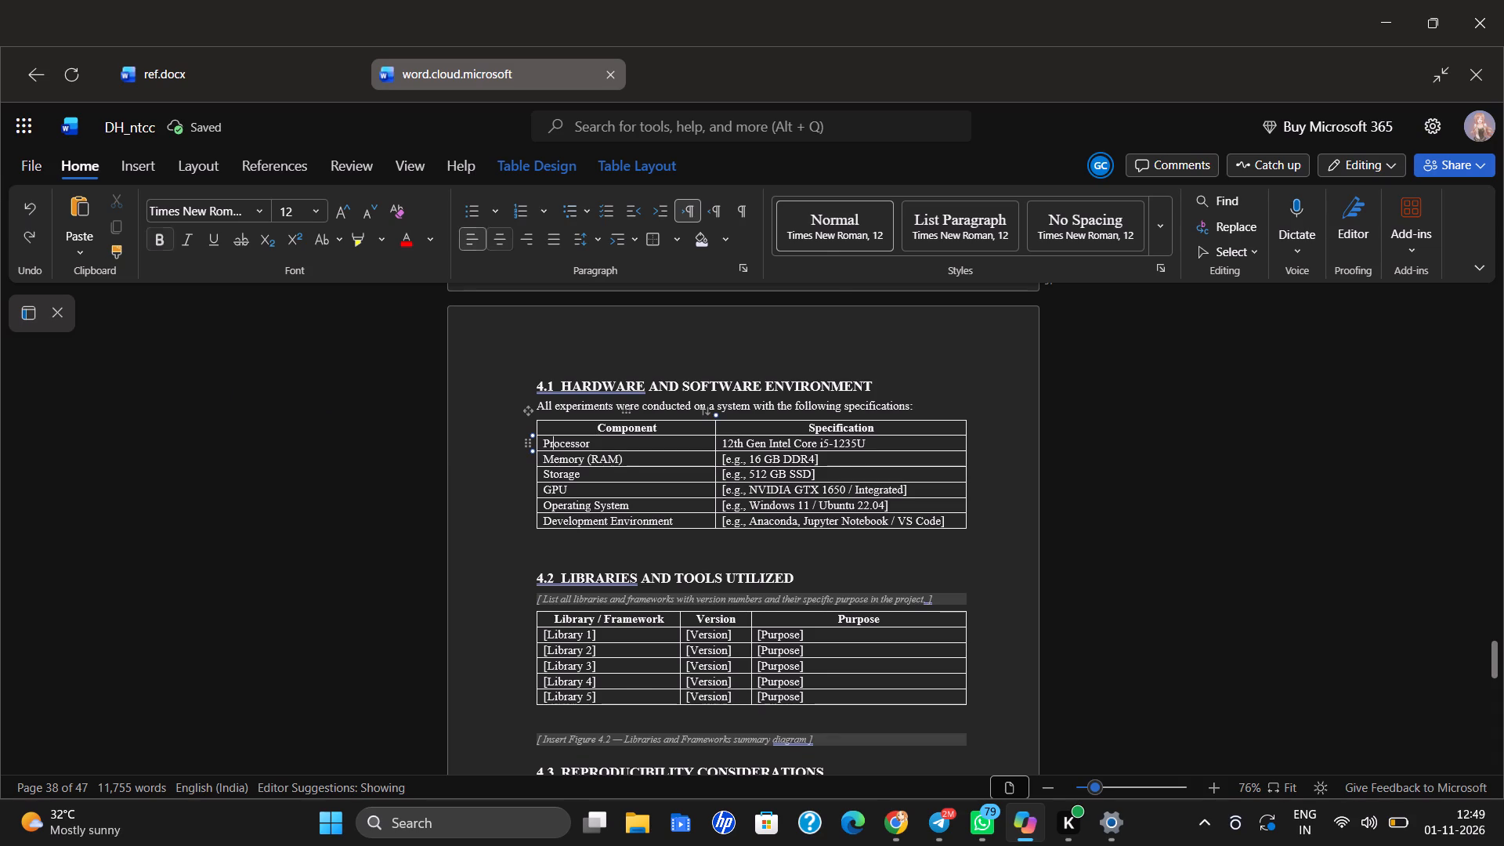
right_click(555, 446)
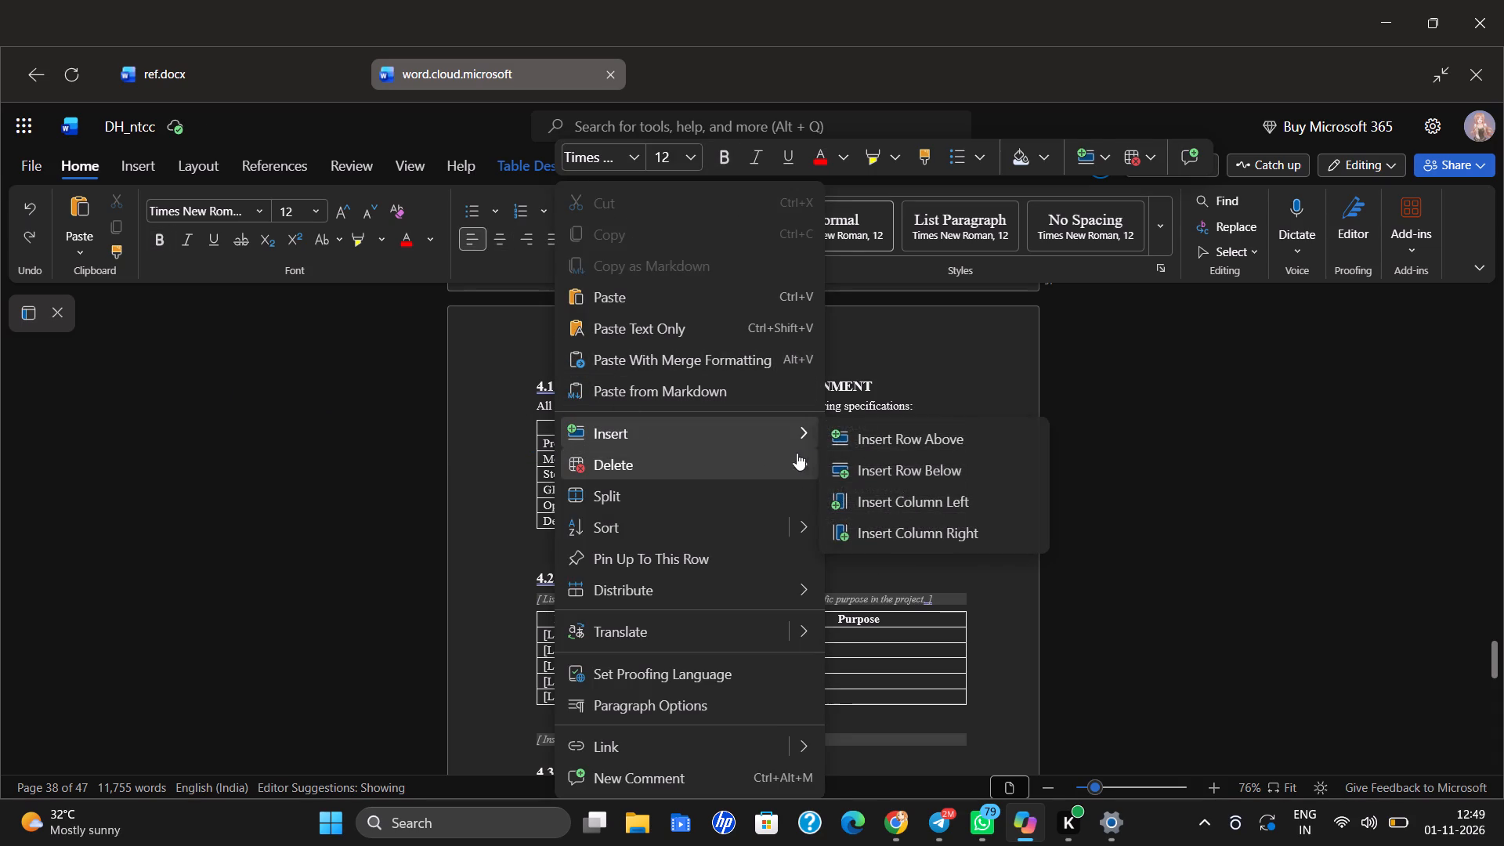
click(837, 429)
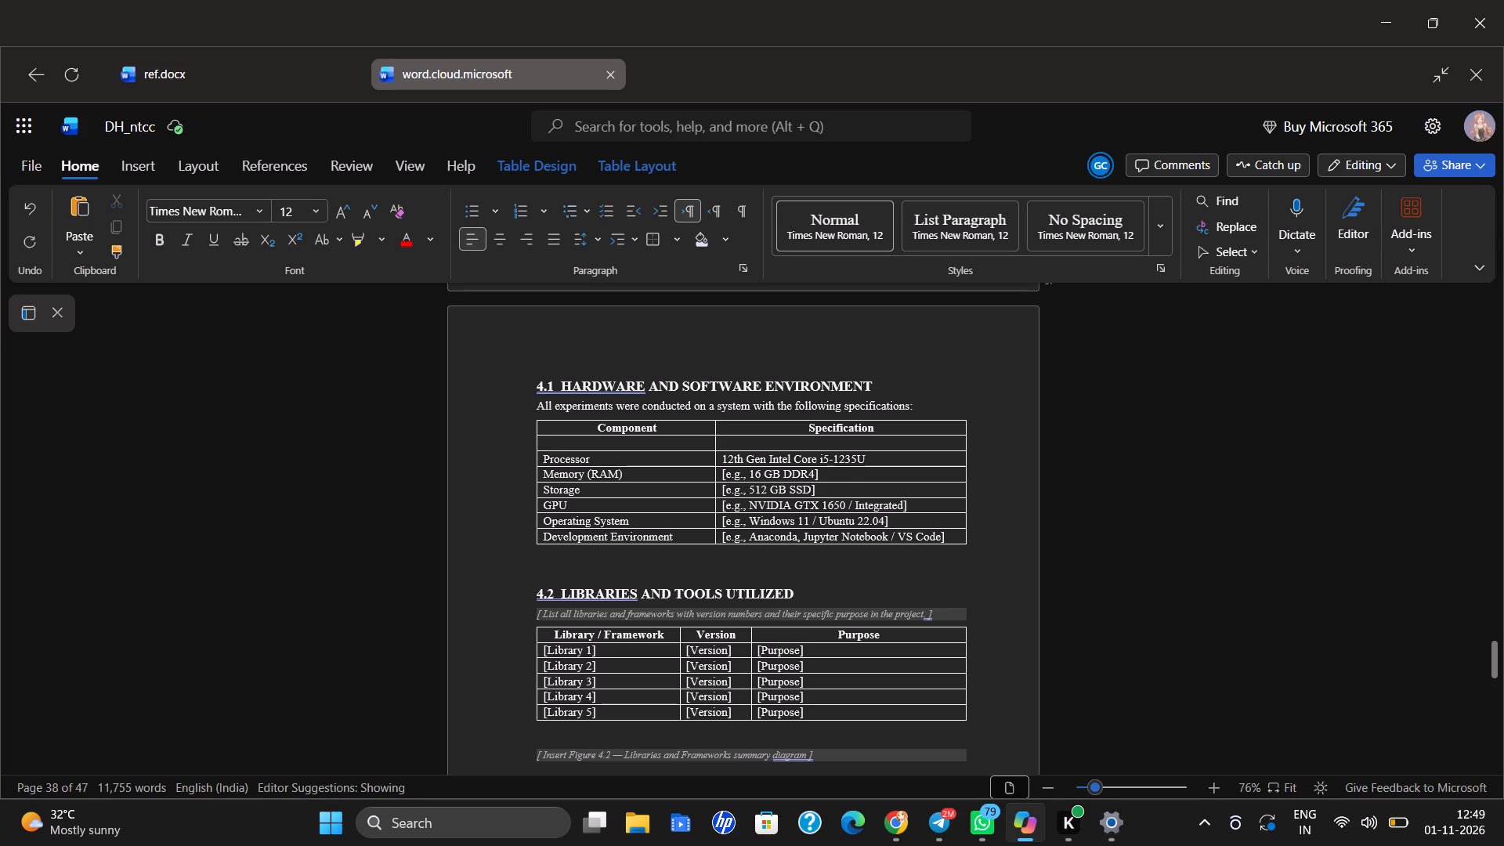
Fill the blank row above Processor in the section 4.1 table with component "Device" and specification "Laptop".
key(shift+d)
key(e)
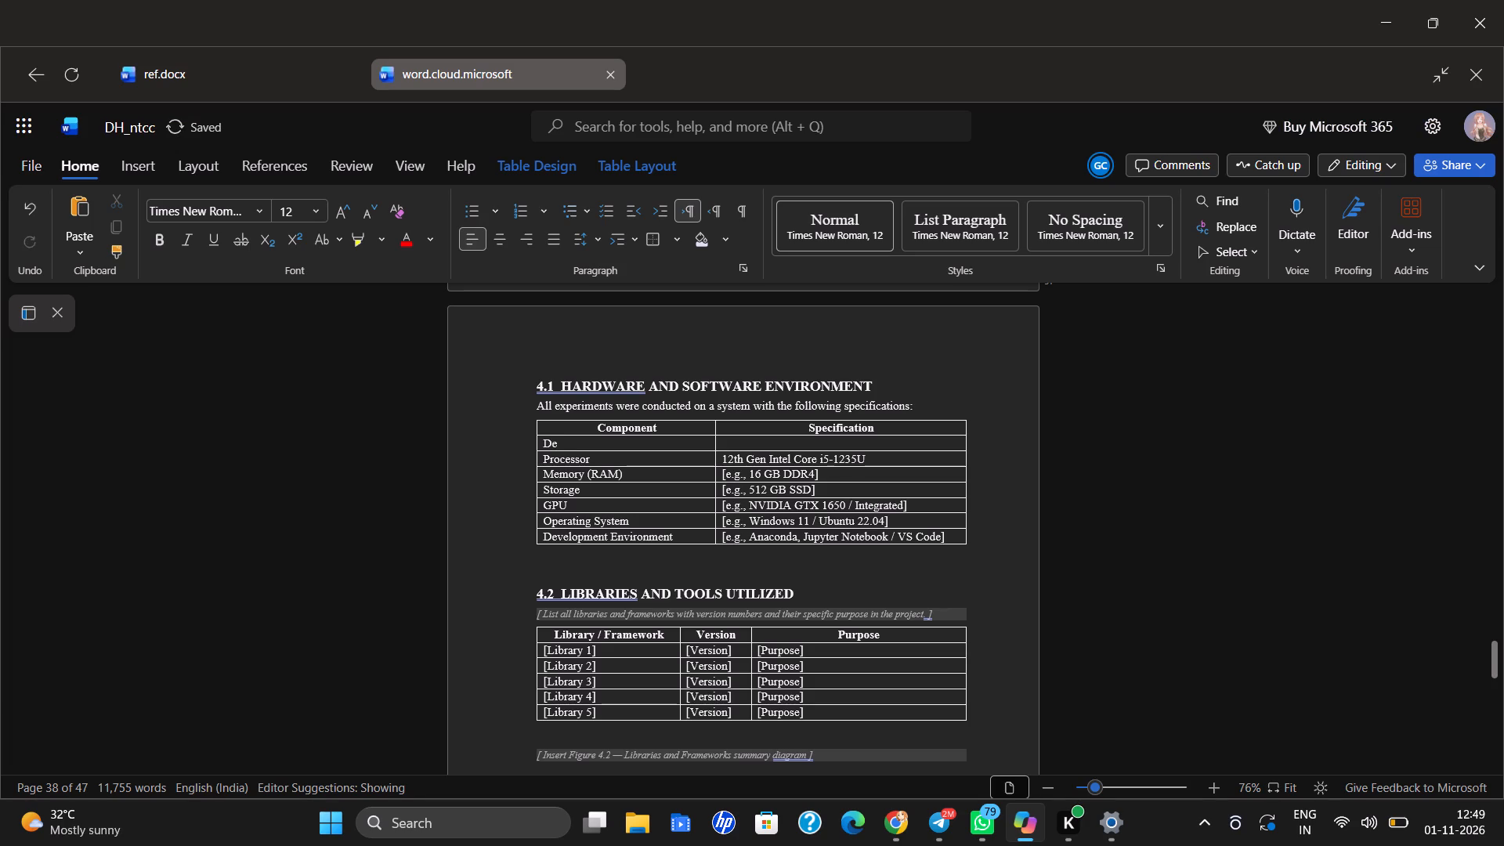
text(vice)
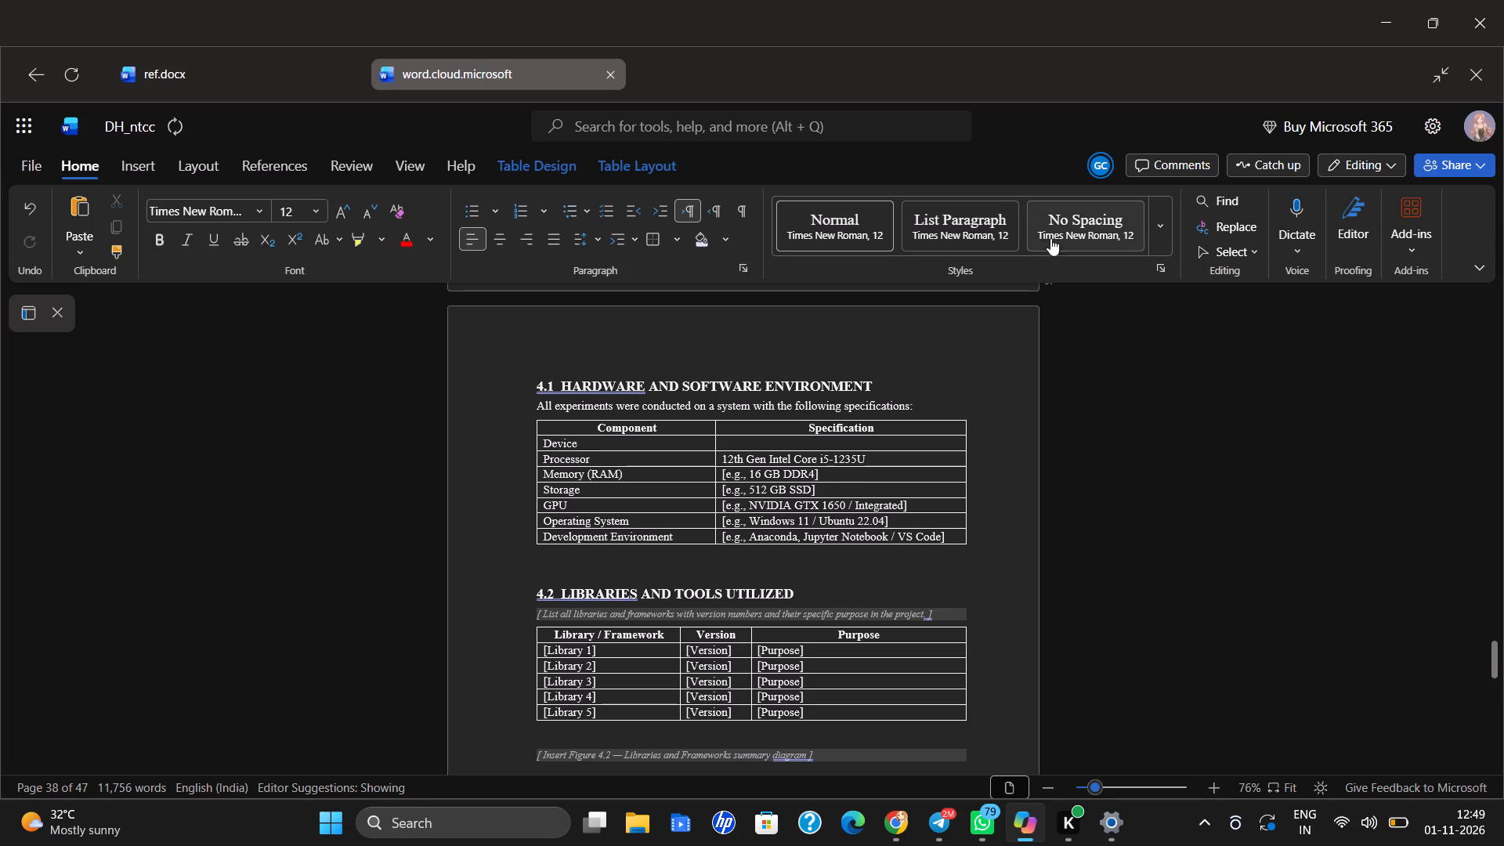
click(907, 450)
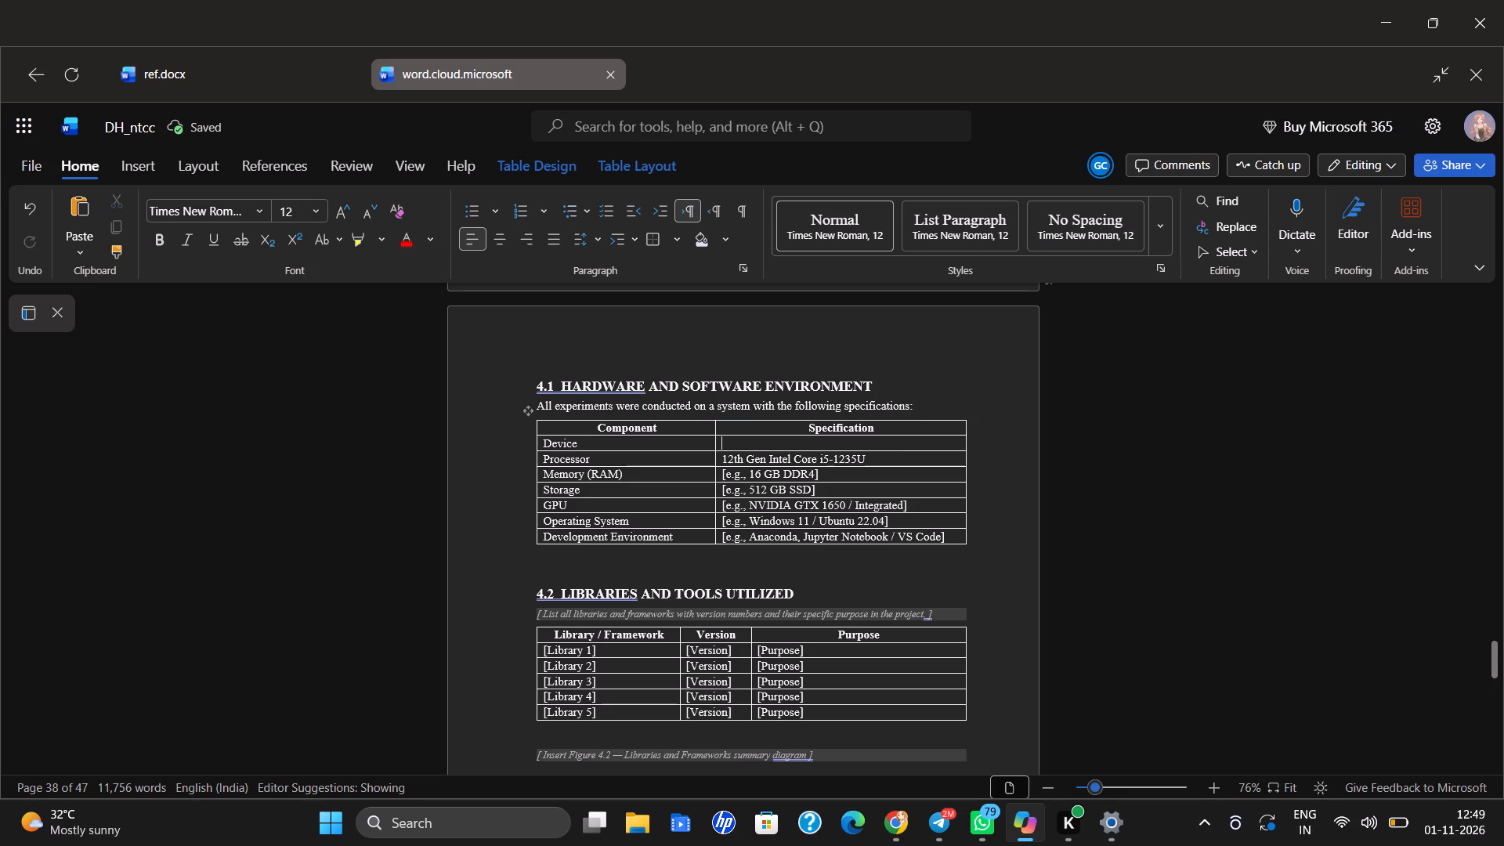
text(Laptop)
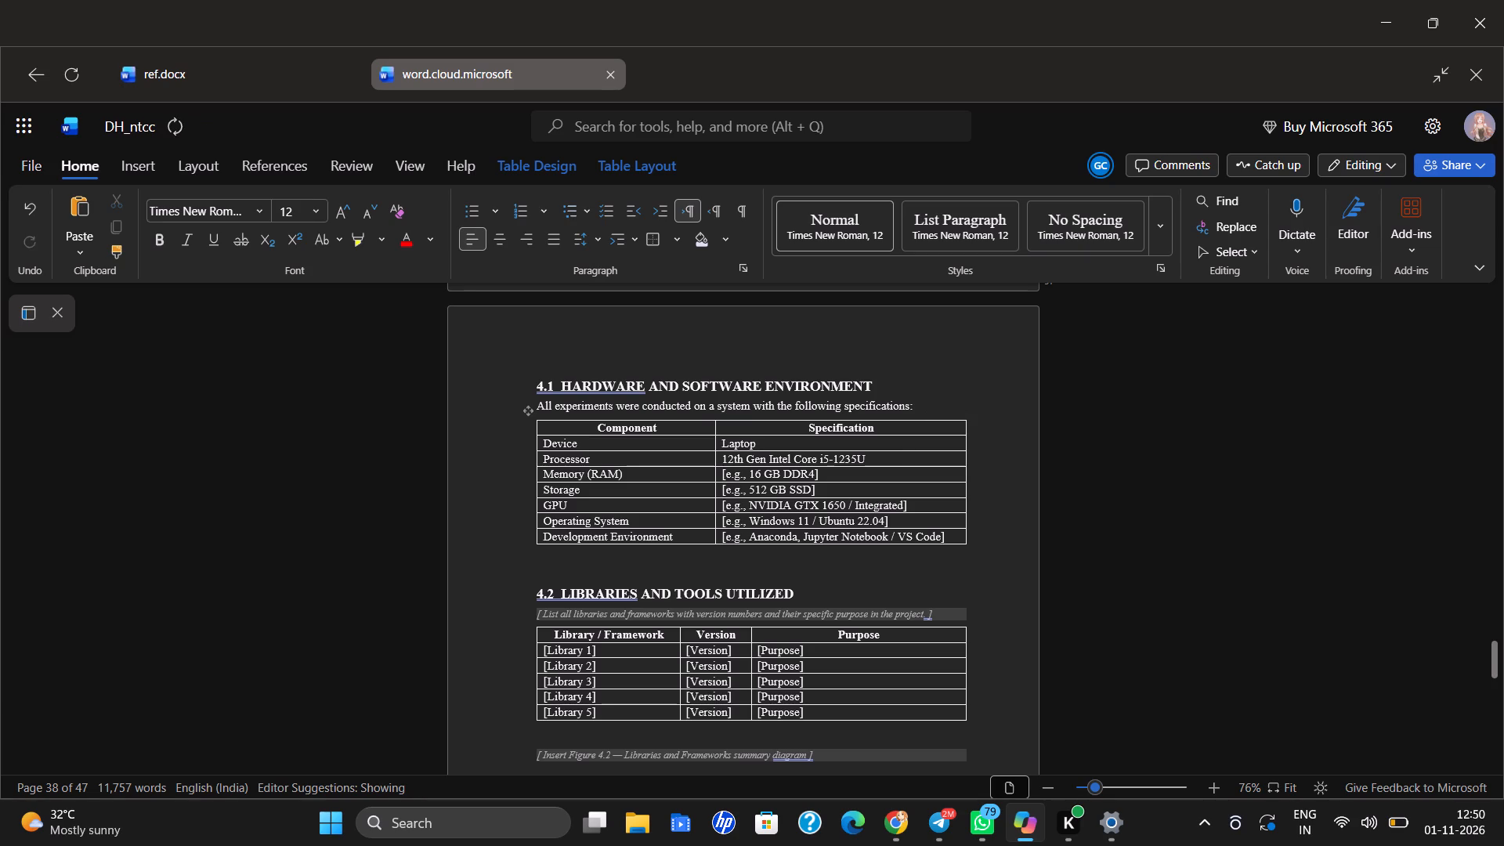
Place the text cursor at the end of the Memory (RAM) specification placeholder in the section 4.1 table.
click(880, 478)
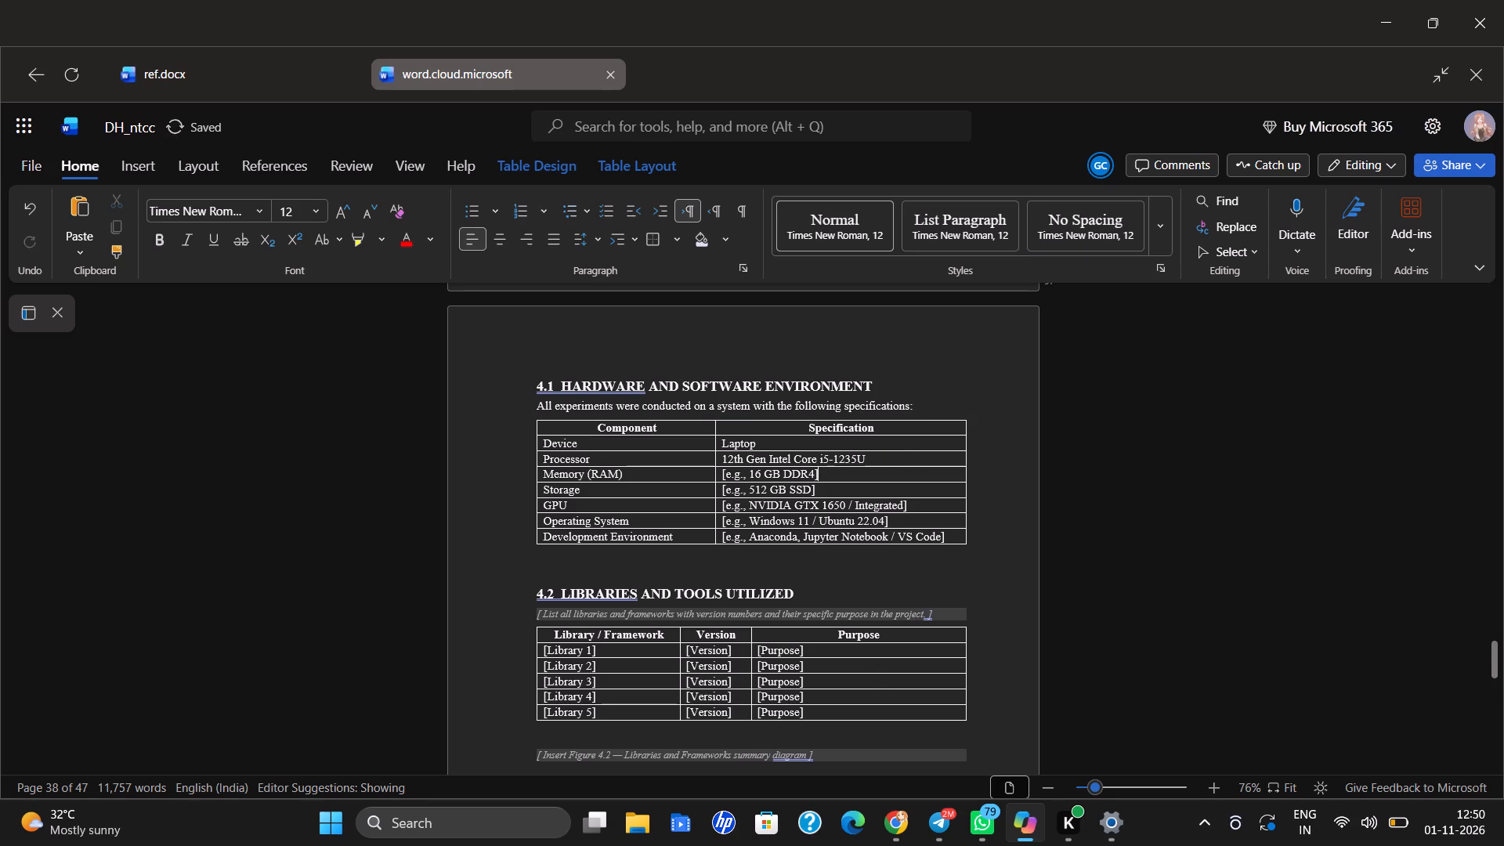
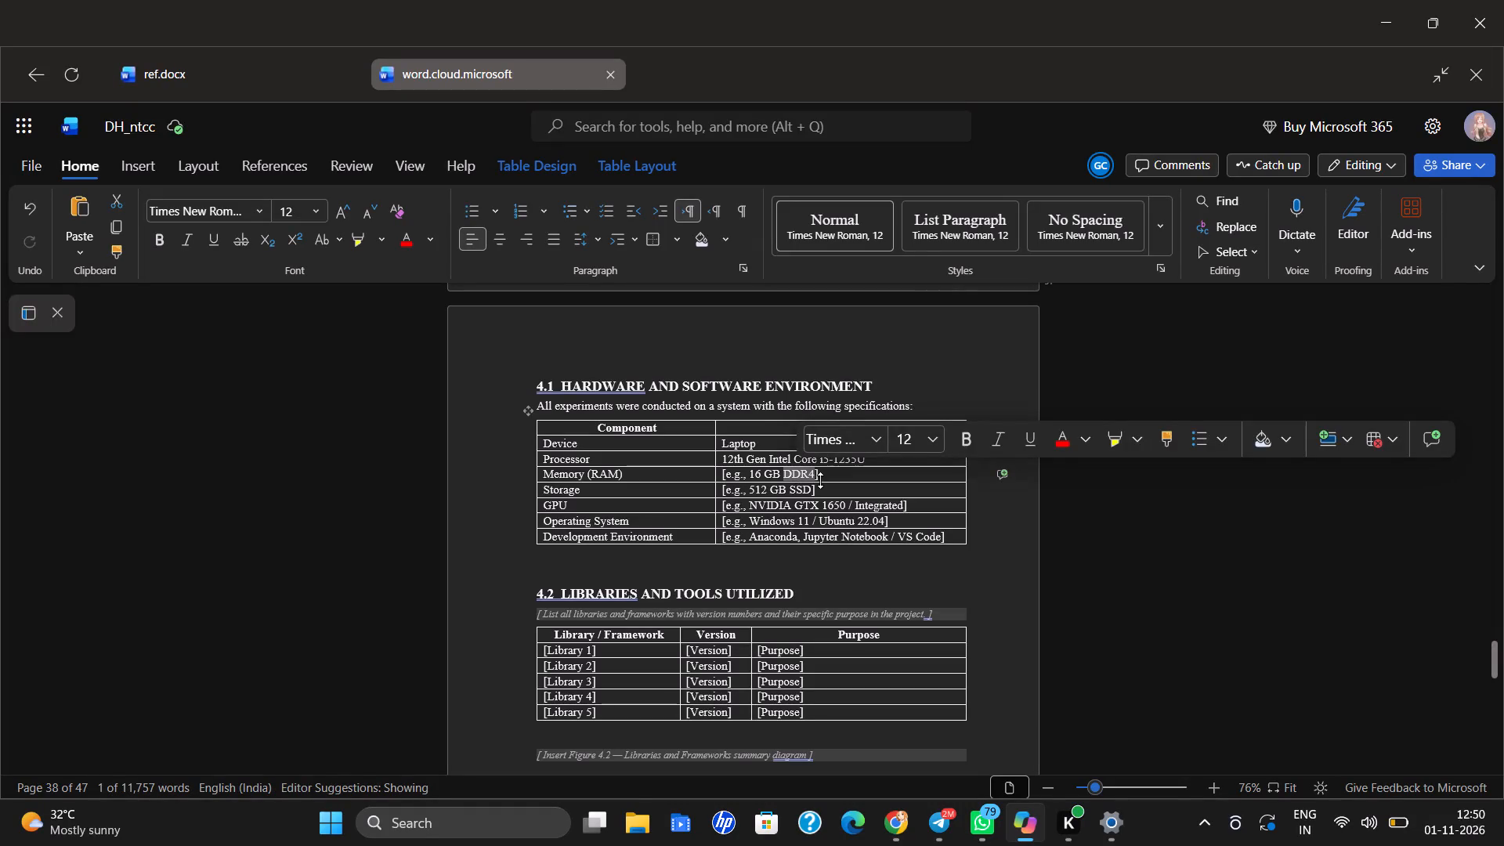
Replace the Memory (RAM) placeholder text in the section 4.1 specification table with the copied specification.
triple_click(820, 480)
key(ctrl+v)
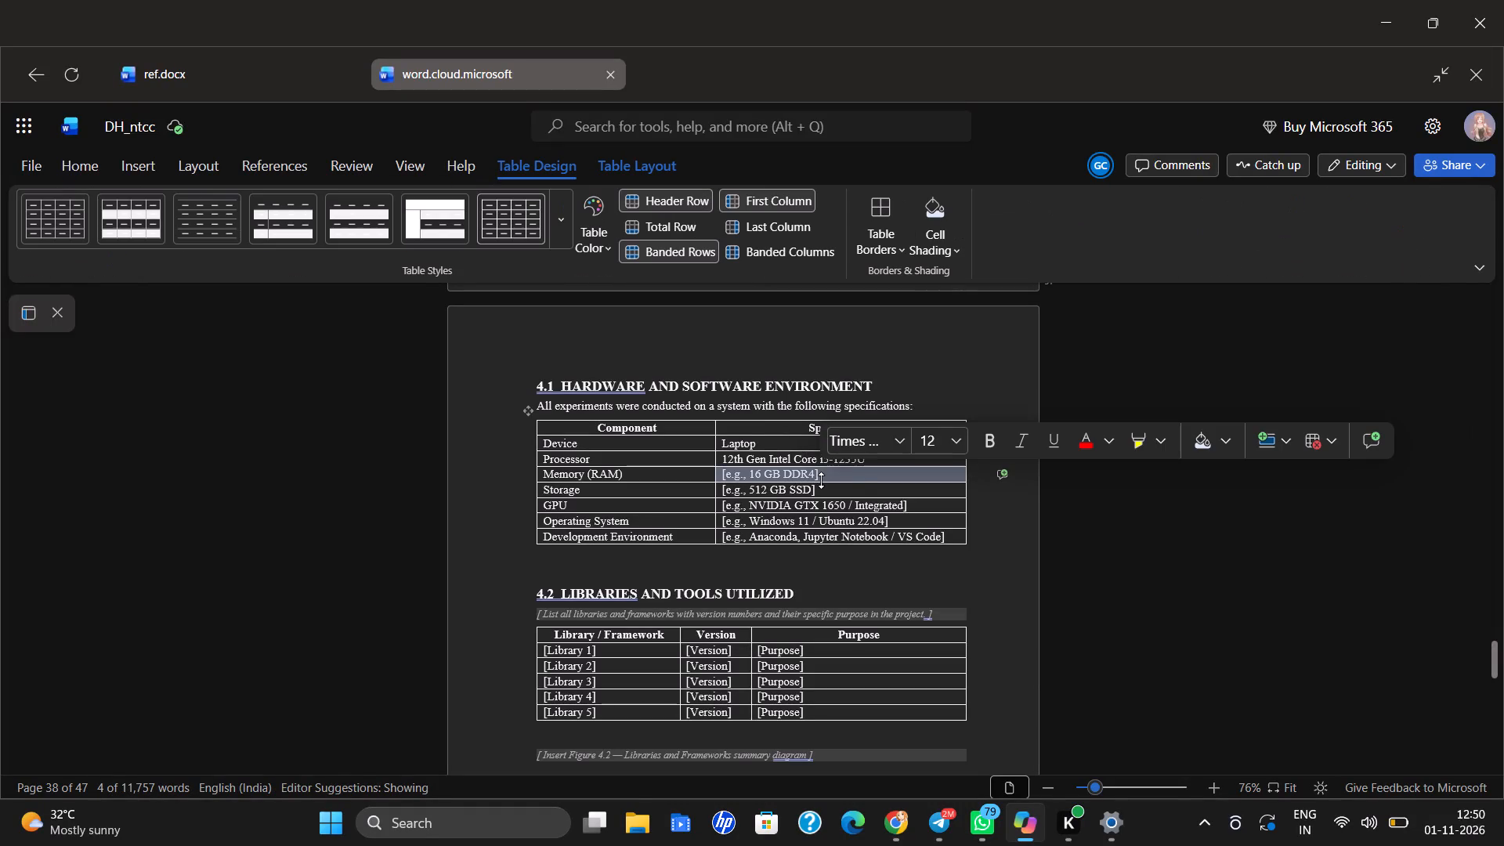
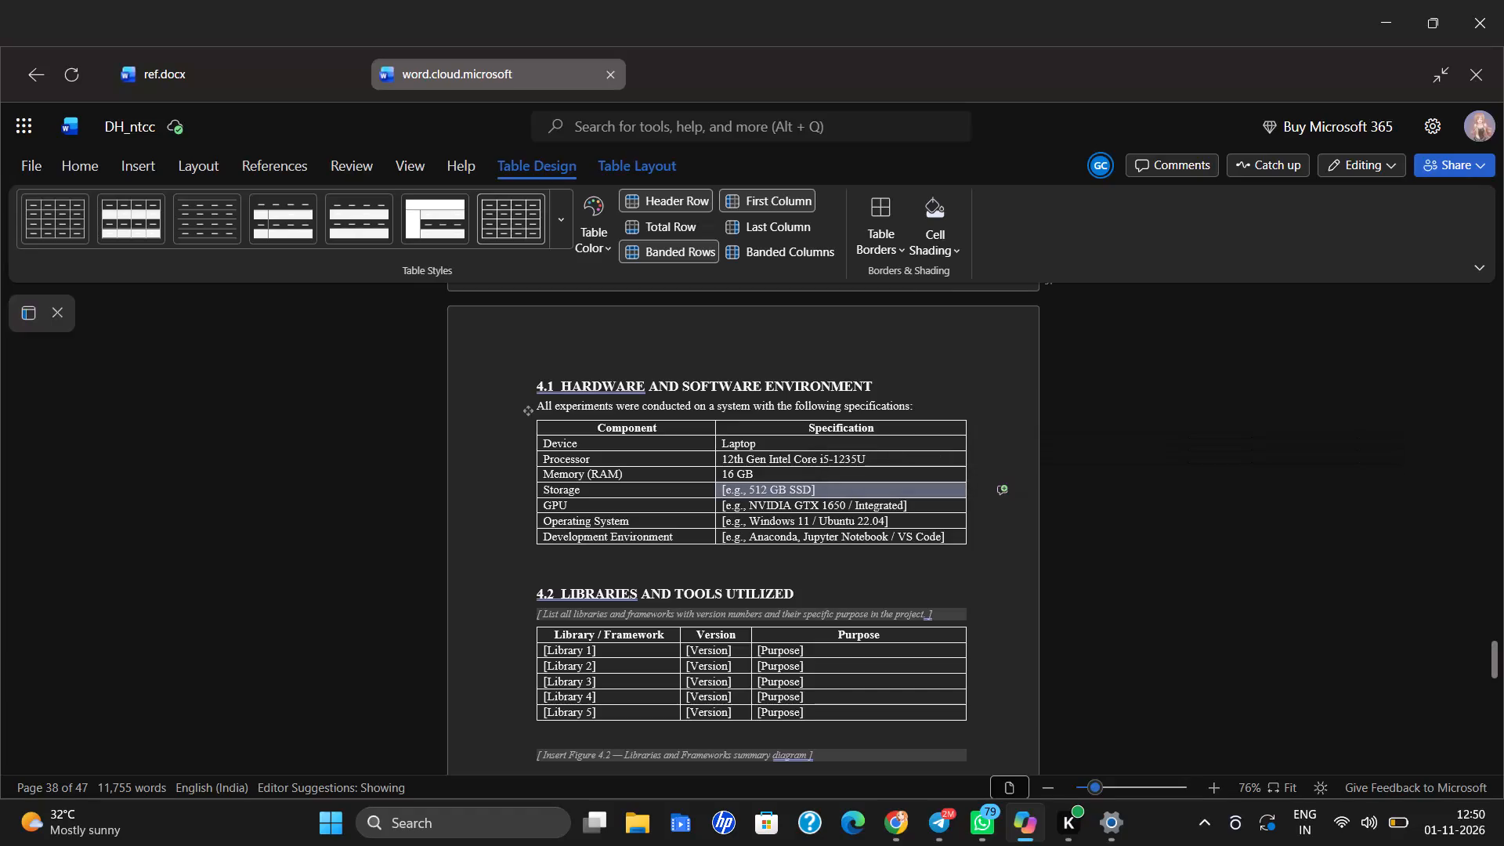
Replace the Storage placeholder in the section 4.1 specification table with "477".
double_click(829, 492)
double_click(829, 492)
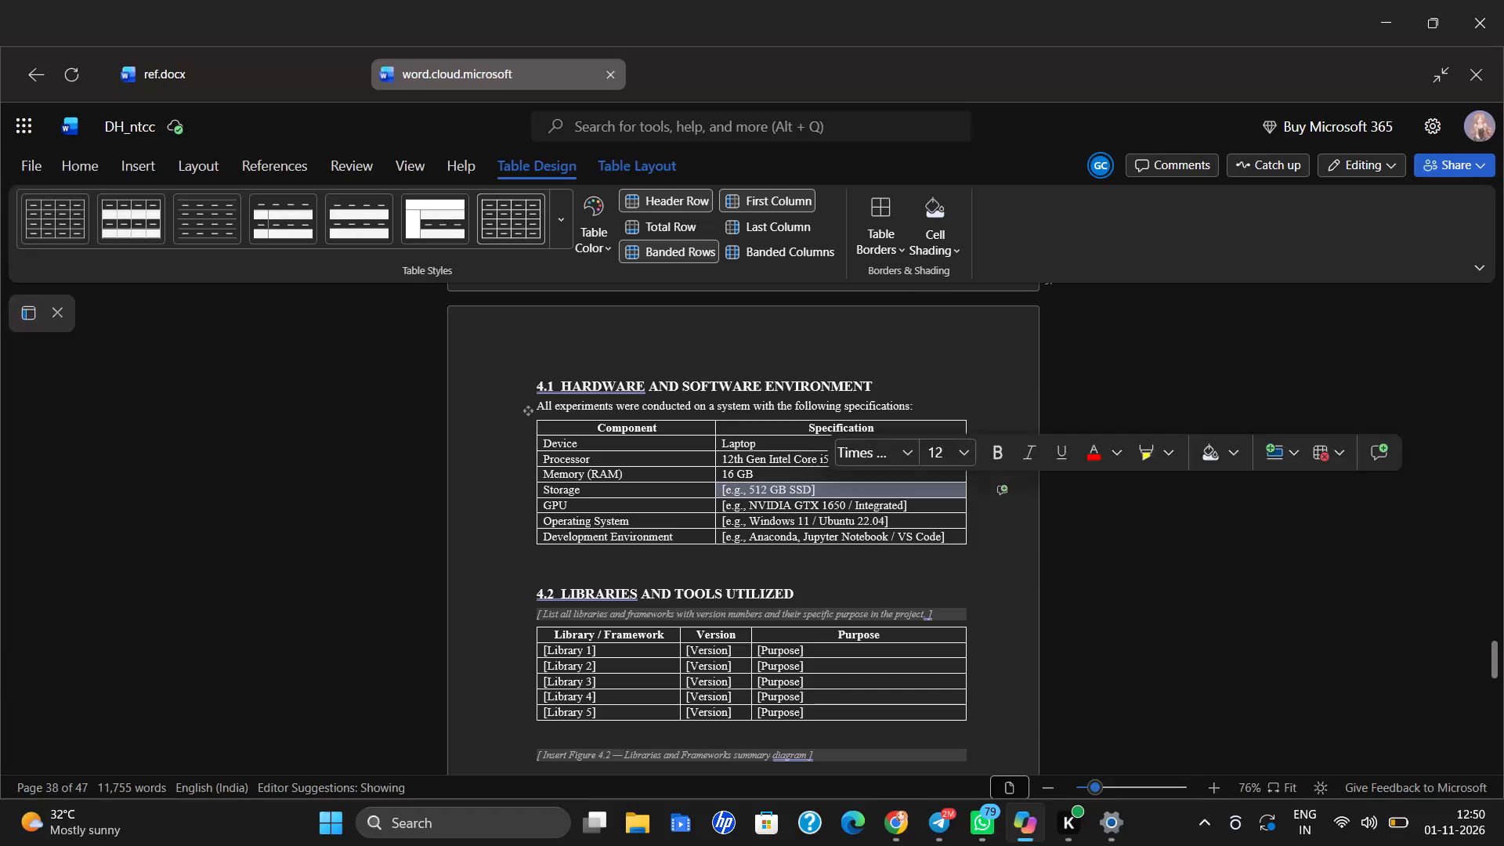
double_click(829, 492)
double_click(829, 492)
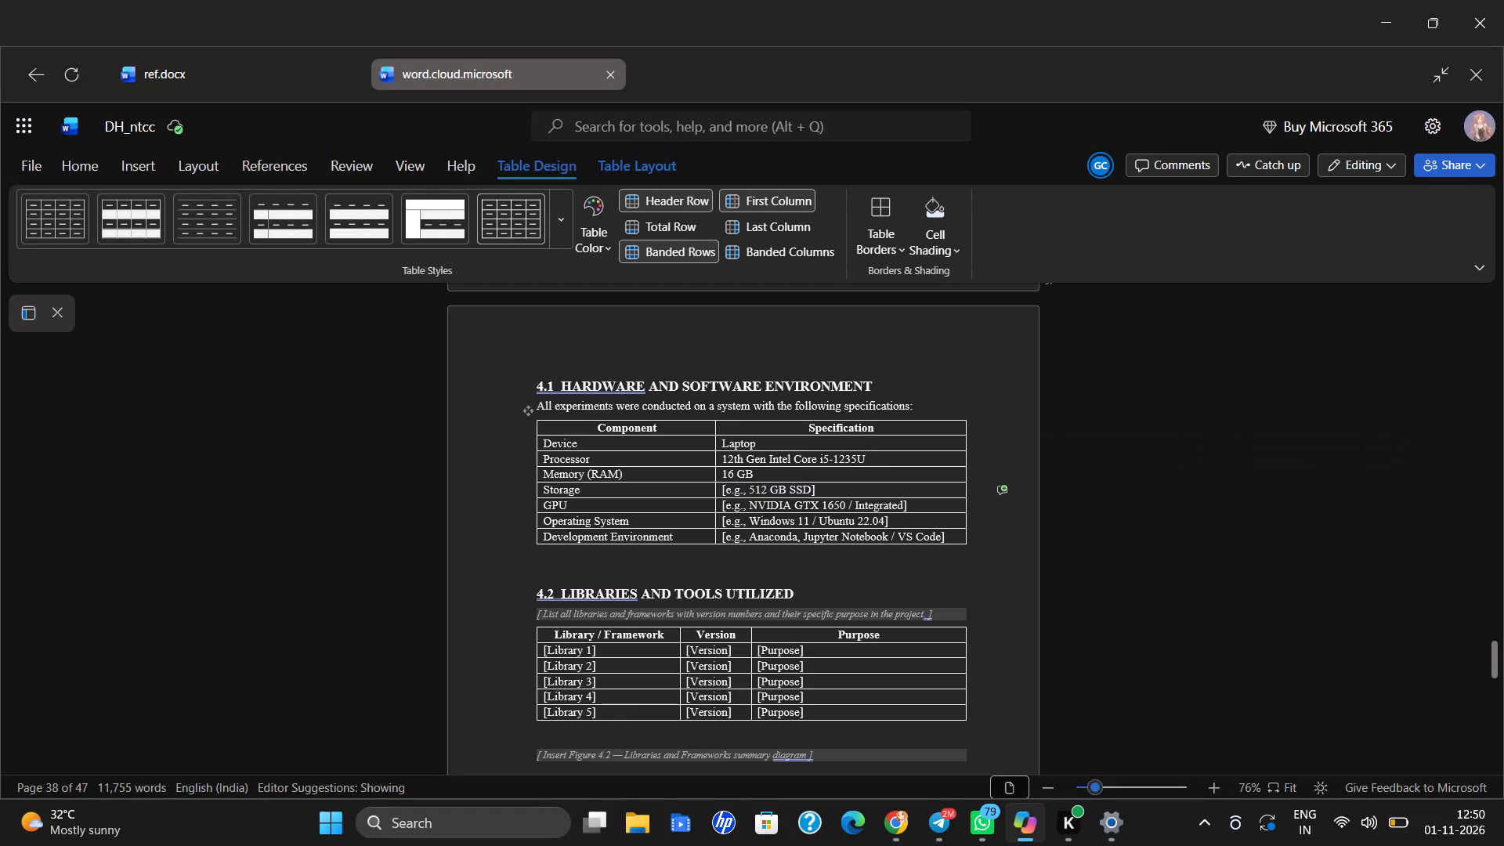
double_click(829, 492)
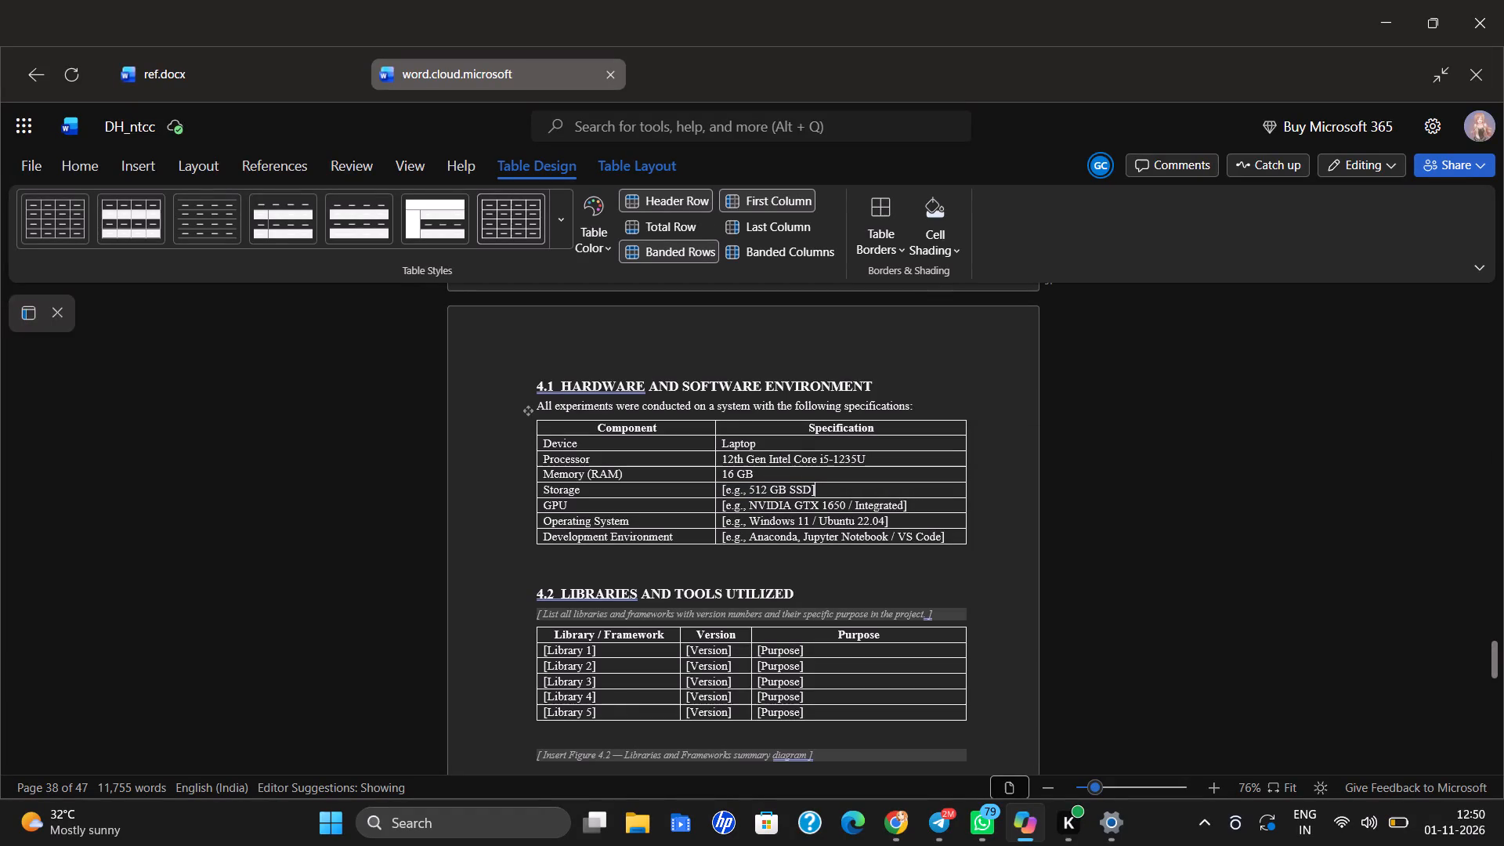
double_click(829, 492)
key(BackSpace)
key(BackSpace)
key(BackSpace)
key(BackSpace)
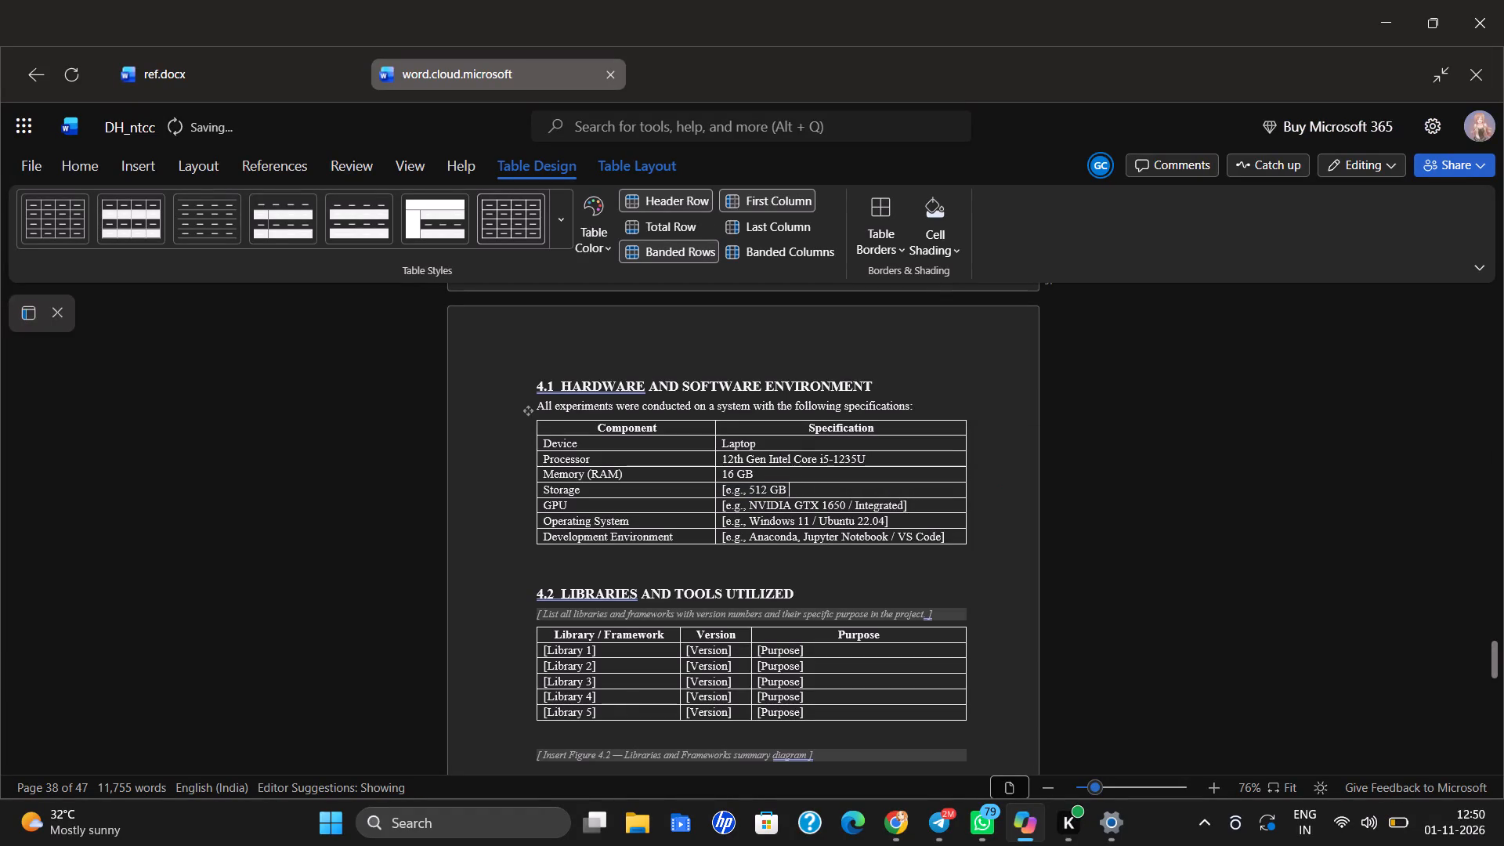
key(BackSpace)
key(BackSpace)
key(BackSpace)
key(BackSpace)
key(BackSpace)
key(BackSpace)
key(BackSpace)
key(BackSpace)
key(BackSpace)
key(BackSpace)
key(BackSpace)
key(BackSpace)
key(BackSpace)
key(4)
key(Left)
Set the Storage specification in the section 4.1 table to "477 GB", without the leftover opening bracket.
key(BackSpace)
key(Right)
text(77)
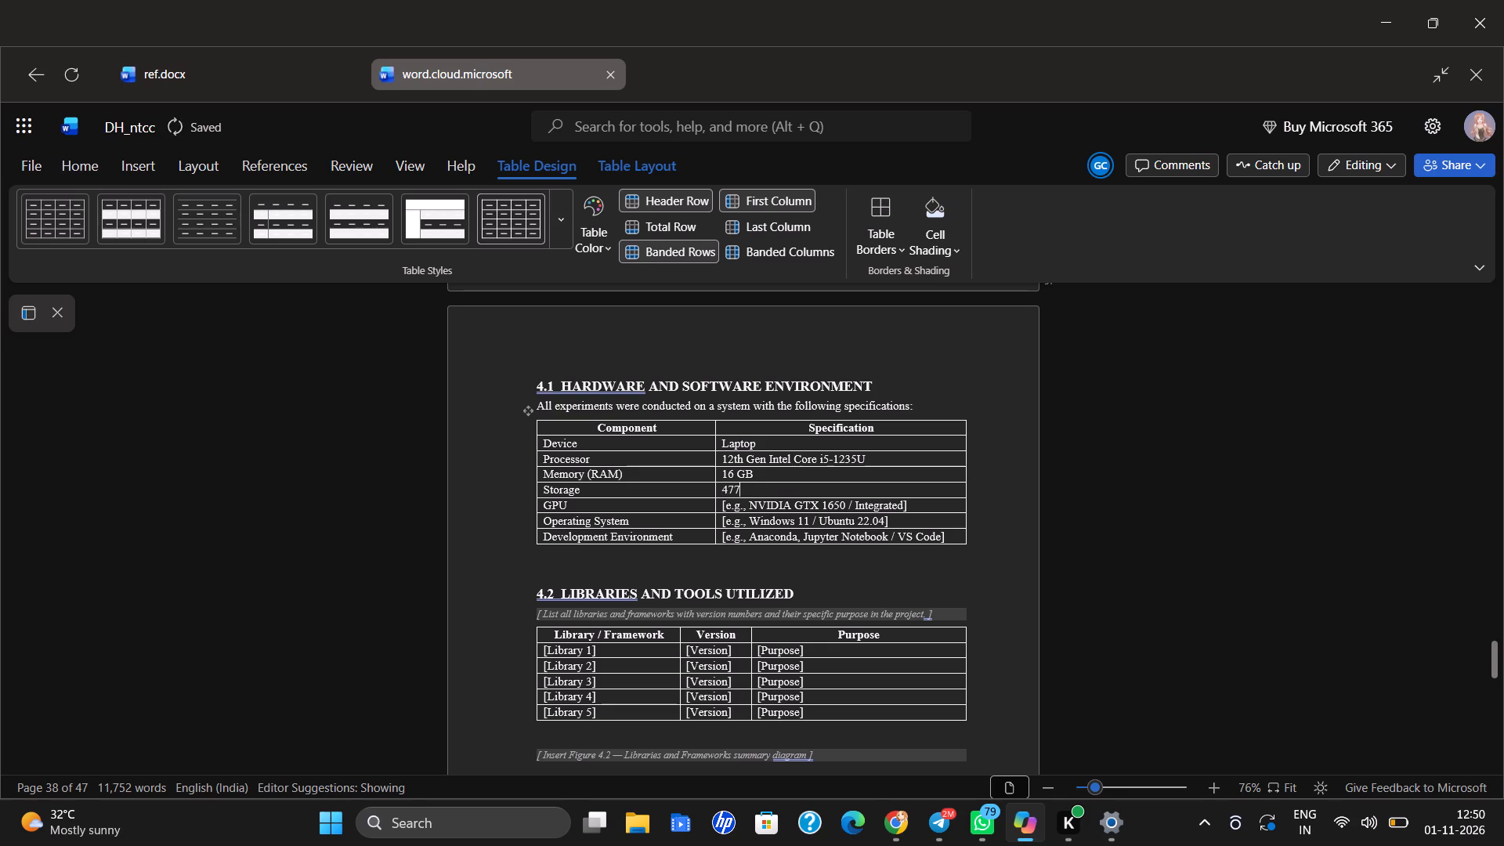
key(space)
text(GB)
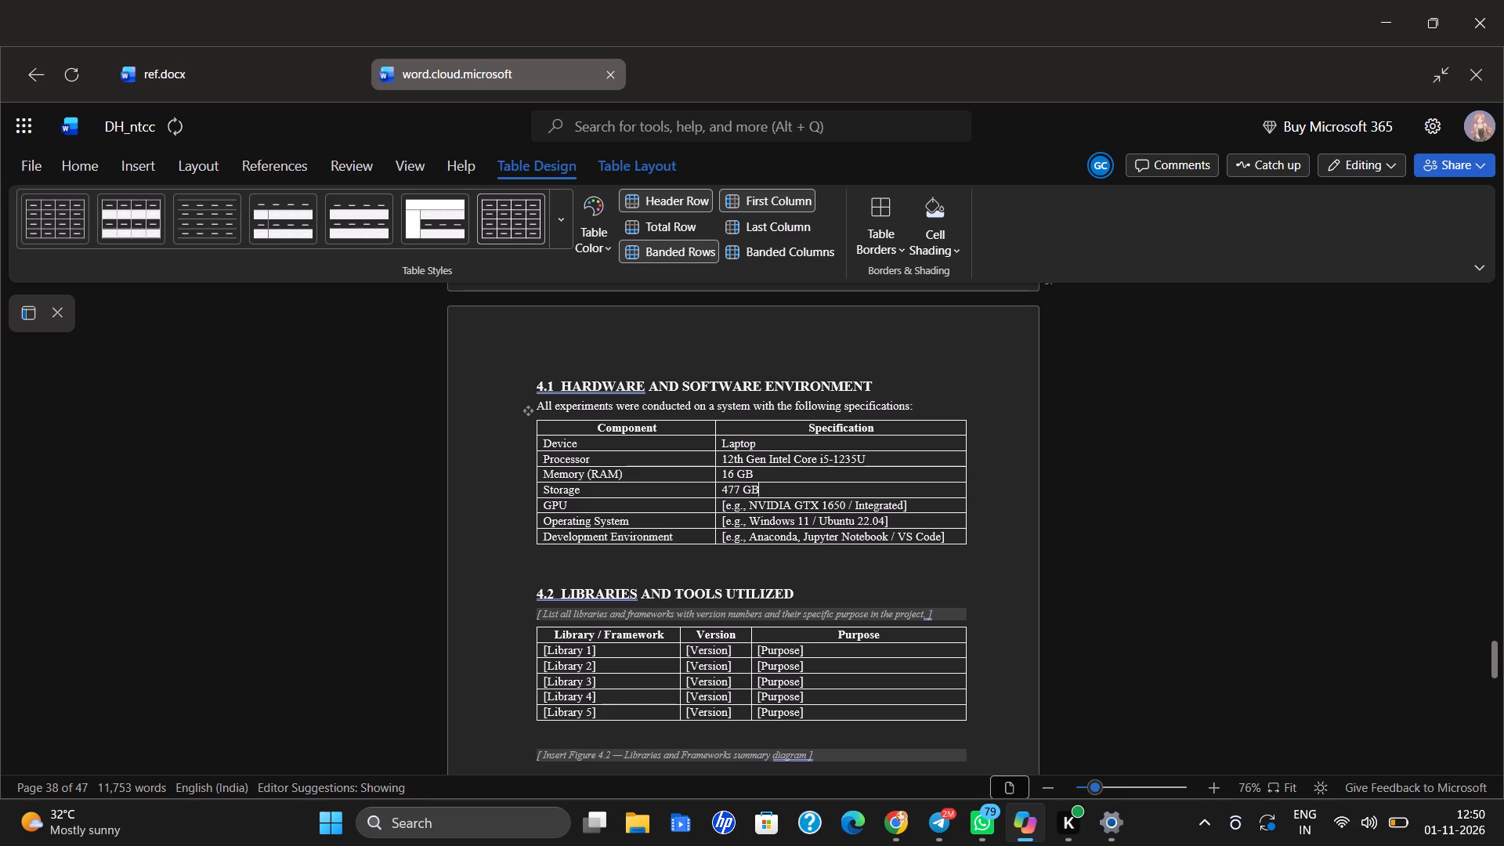
Replace the GPU placeholder in the section 4.1 table with "Intel Iris Xe Graphics (integreated)".
click(856, 502)
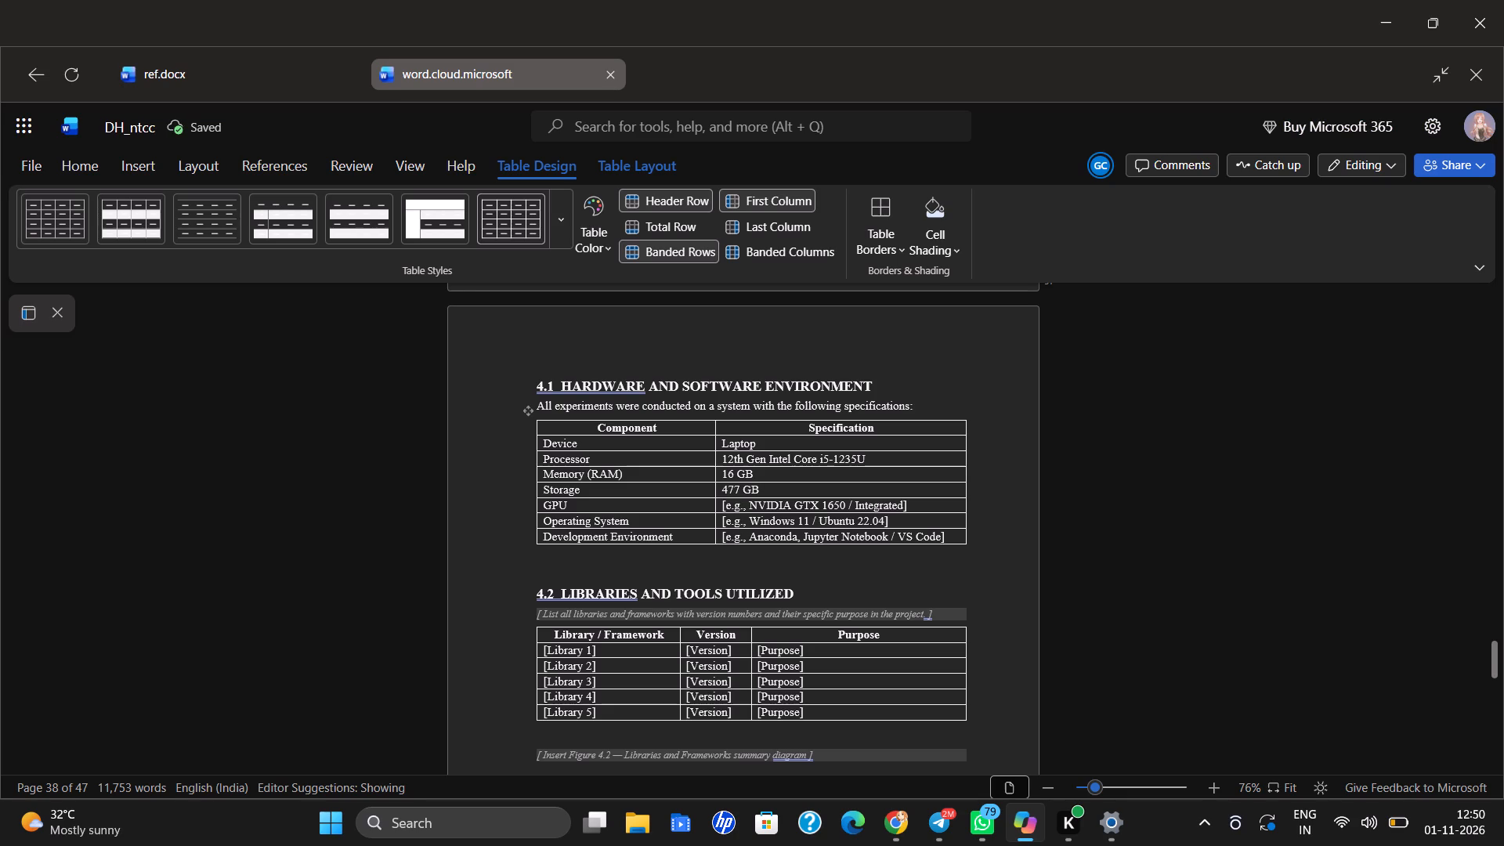
key(ctrl+a)
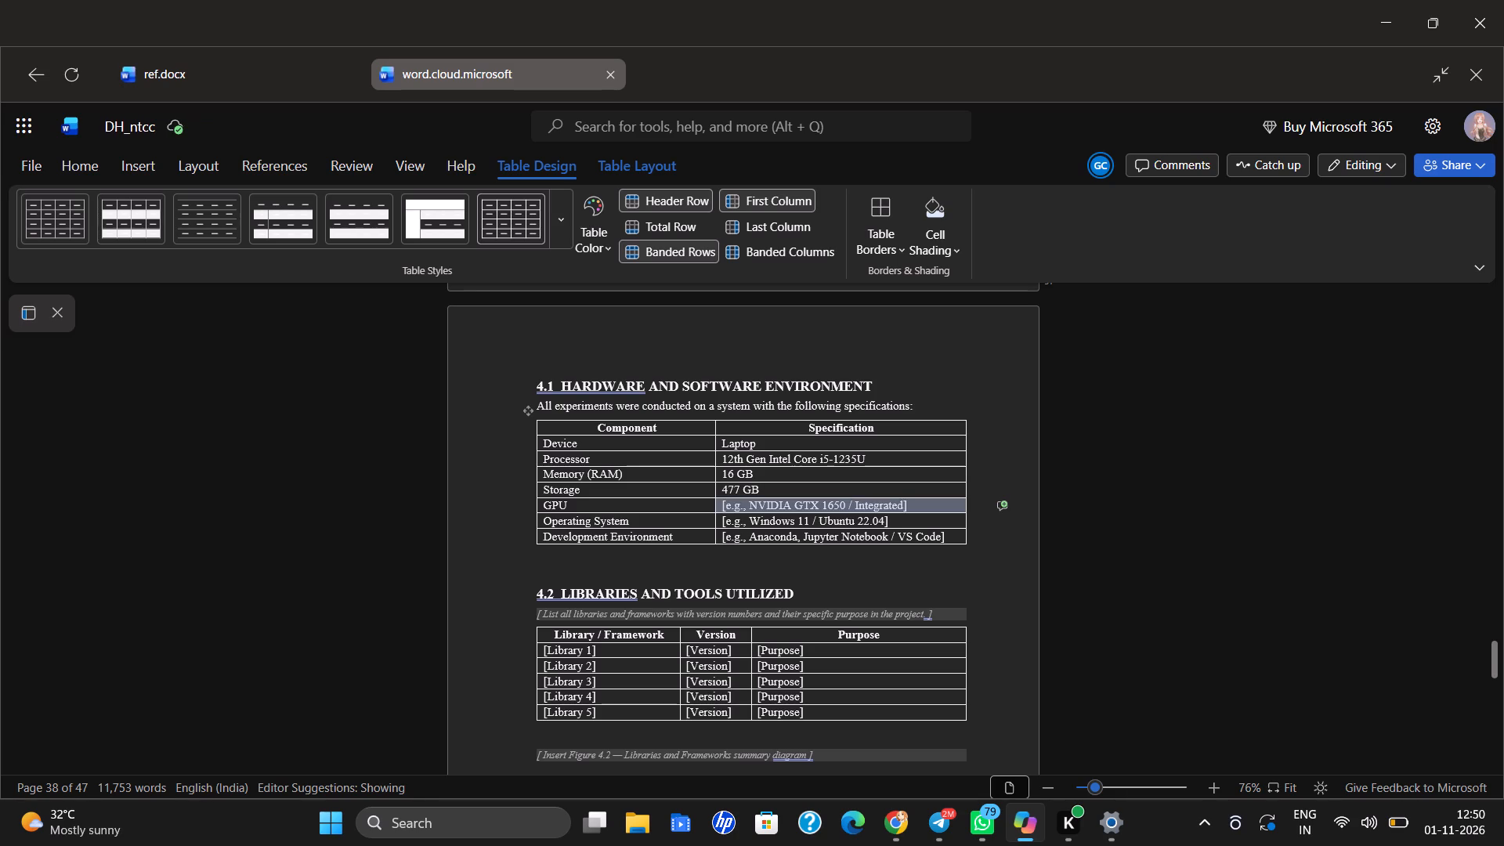
key(ctrl+v)
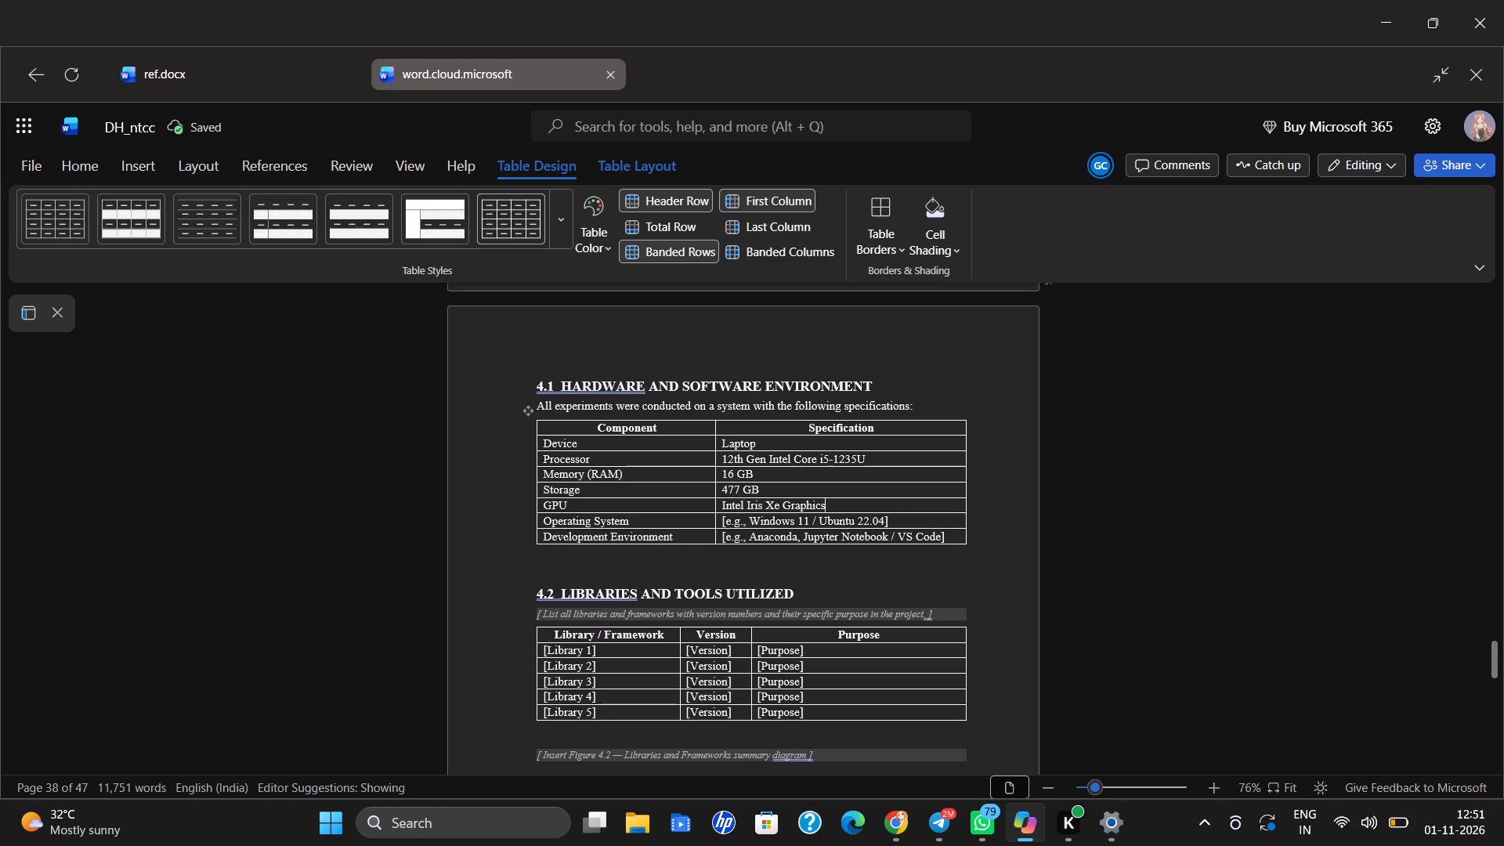
key(shift+parenleft)
key(BackSpace)
key(space)
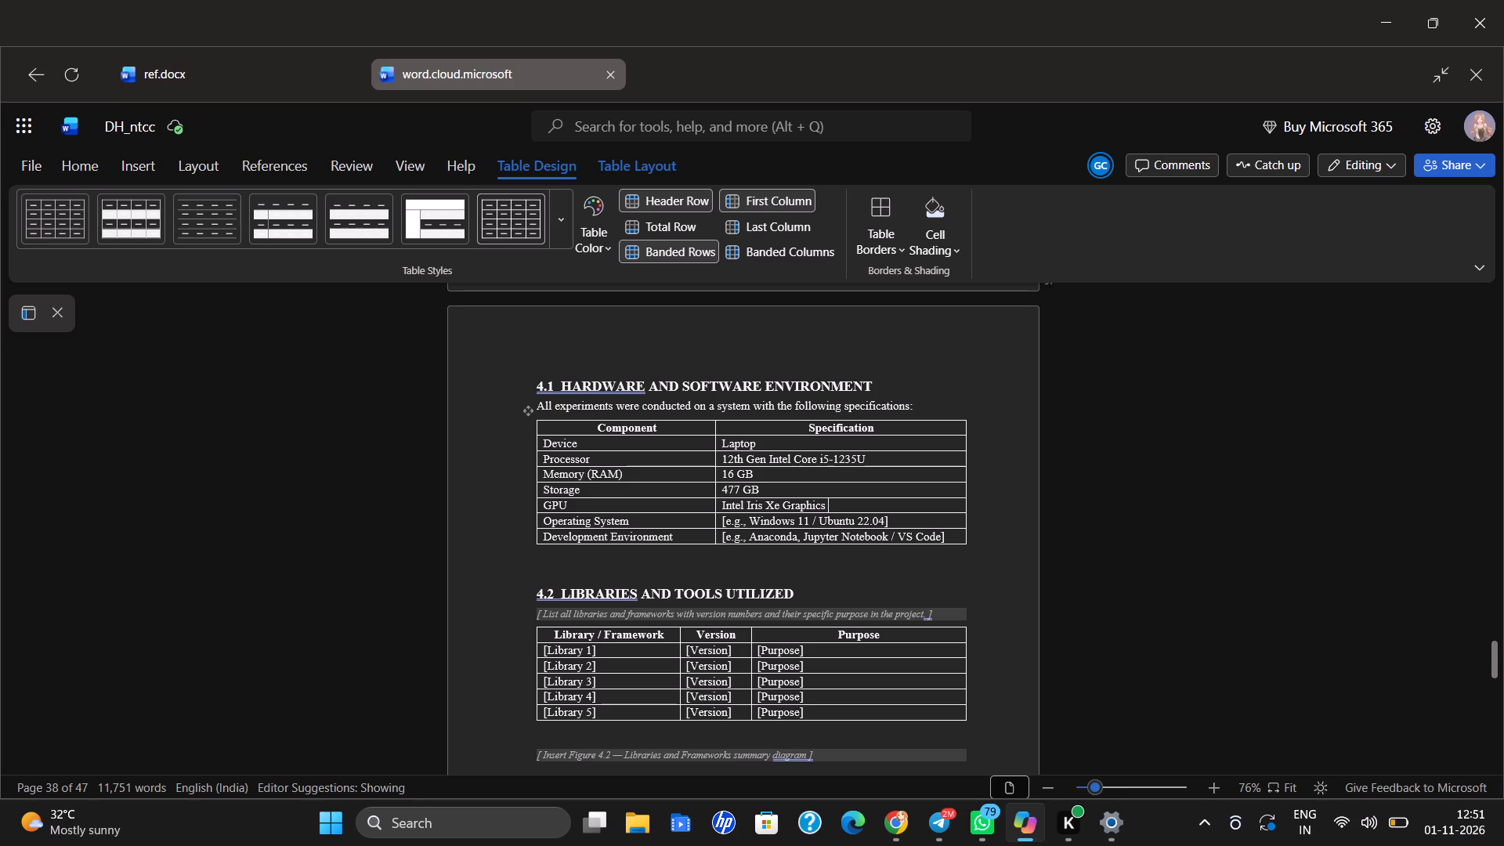
text((i)
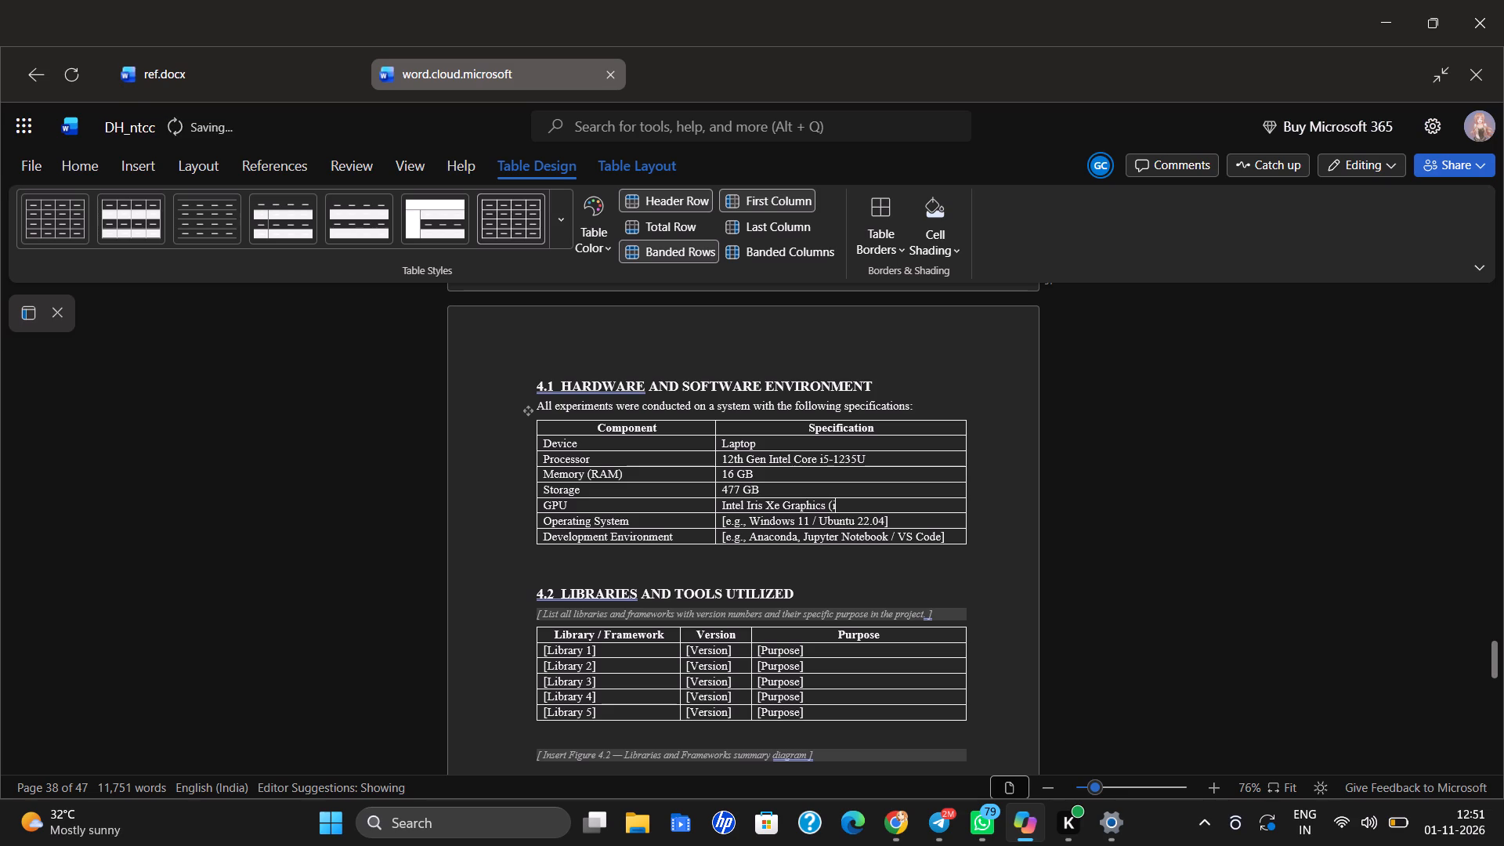
key(n)
text(te)
text(greated)
key(shift+parenright)
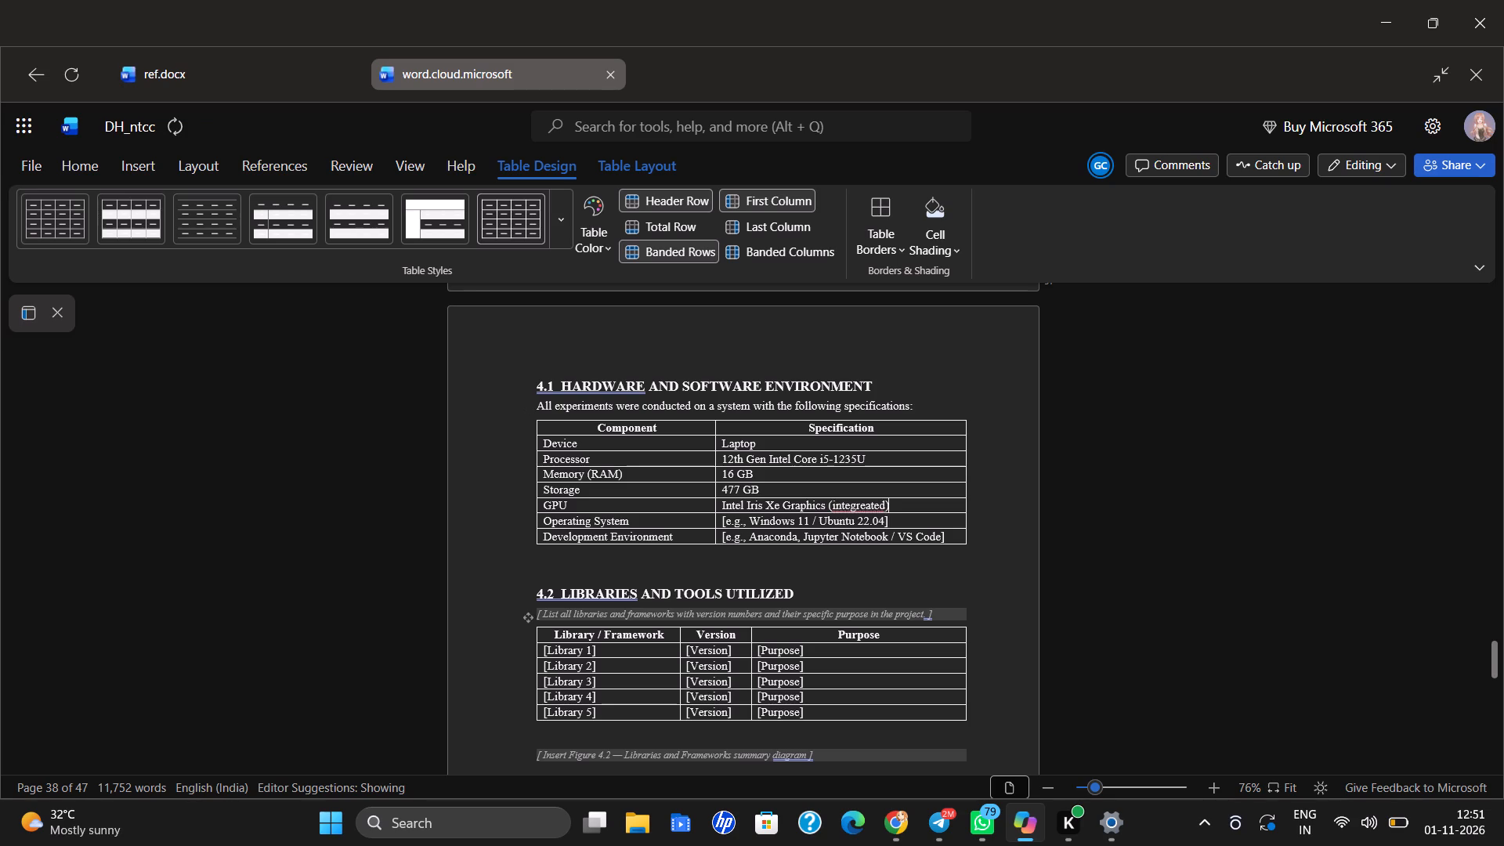
Select the Operating System placeholder in the Specification column of the section 4.1 table.
drag(959, 649, 970, 663)
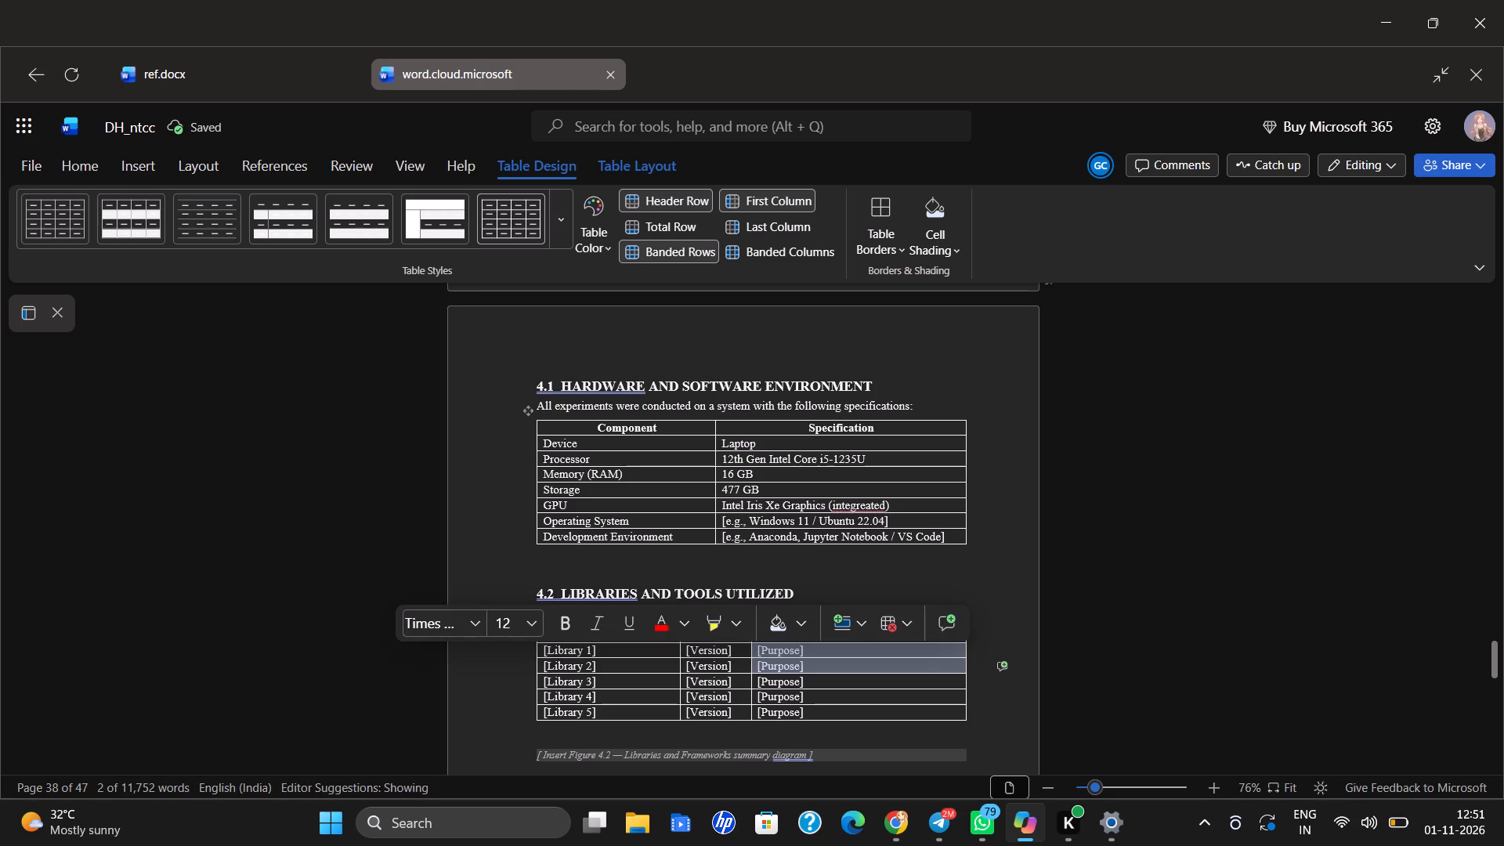
triple_click(928, 526)
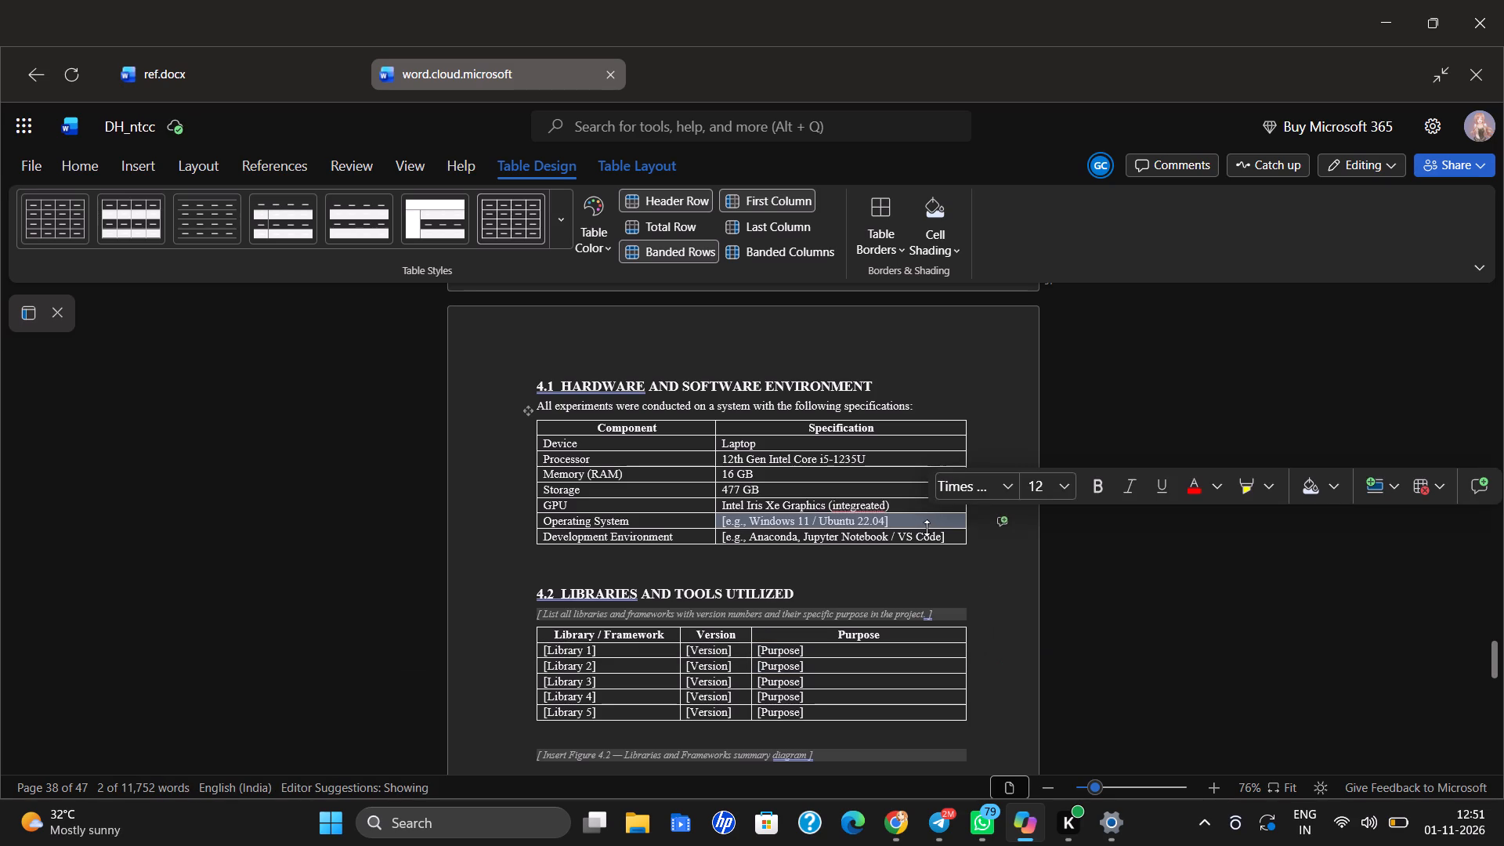
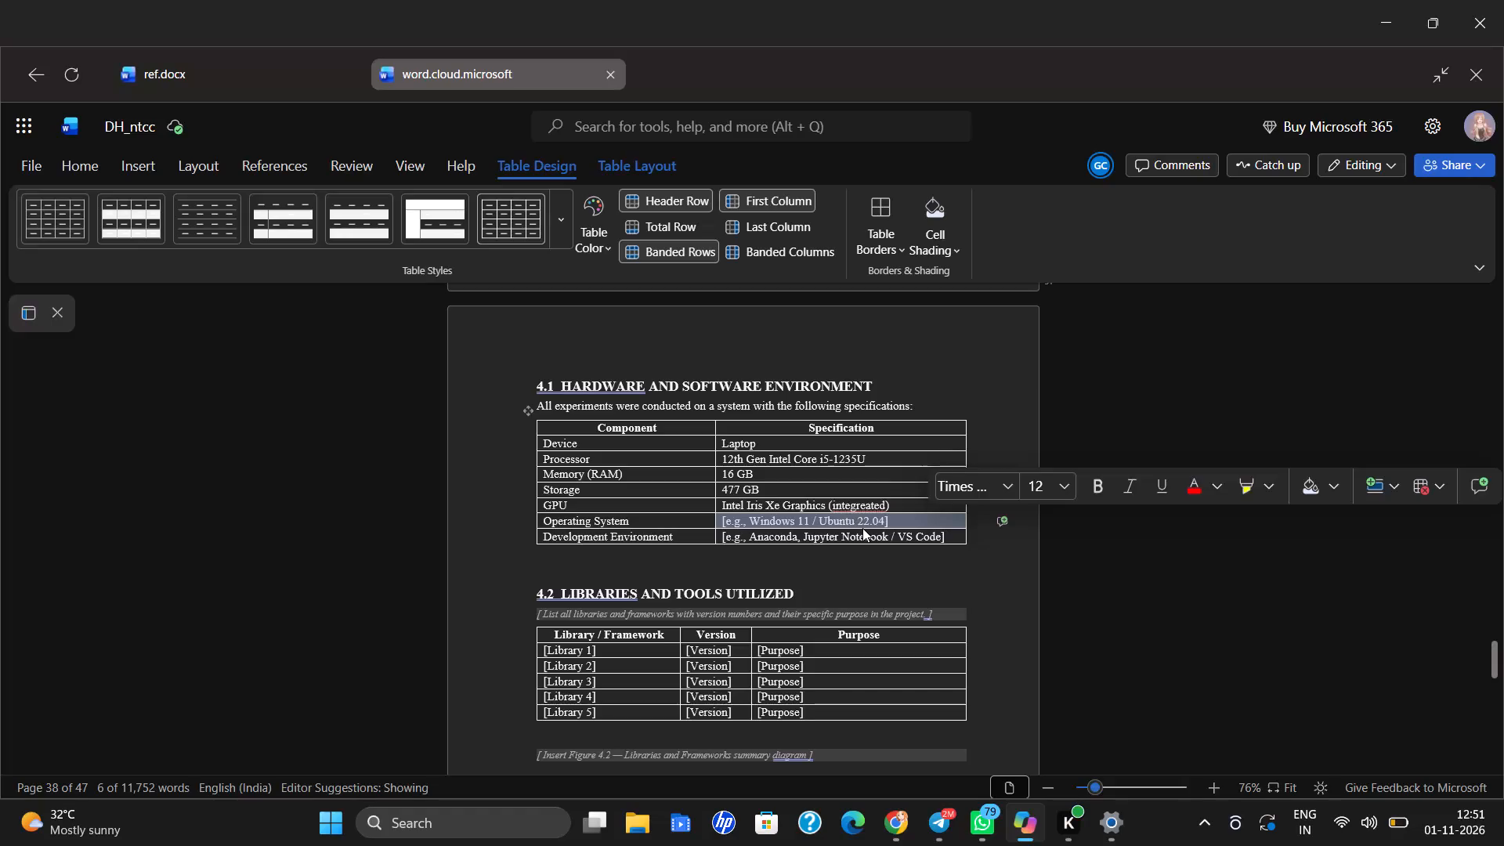
Replace the selected Operating System placeholder in the section 4.1 table with the copied system text, trimmed to "Windows 11".
key(ctrl+v)
click(864, 538)
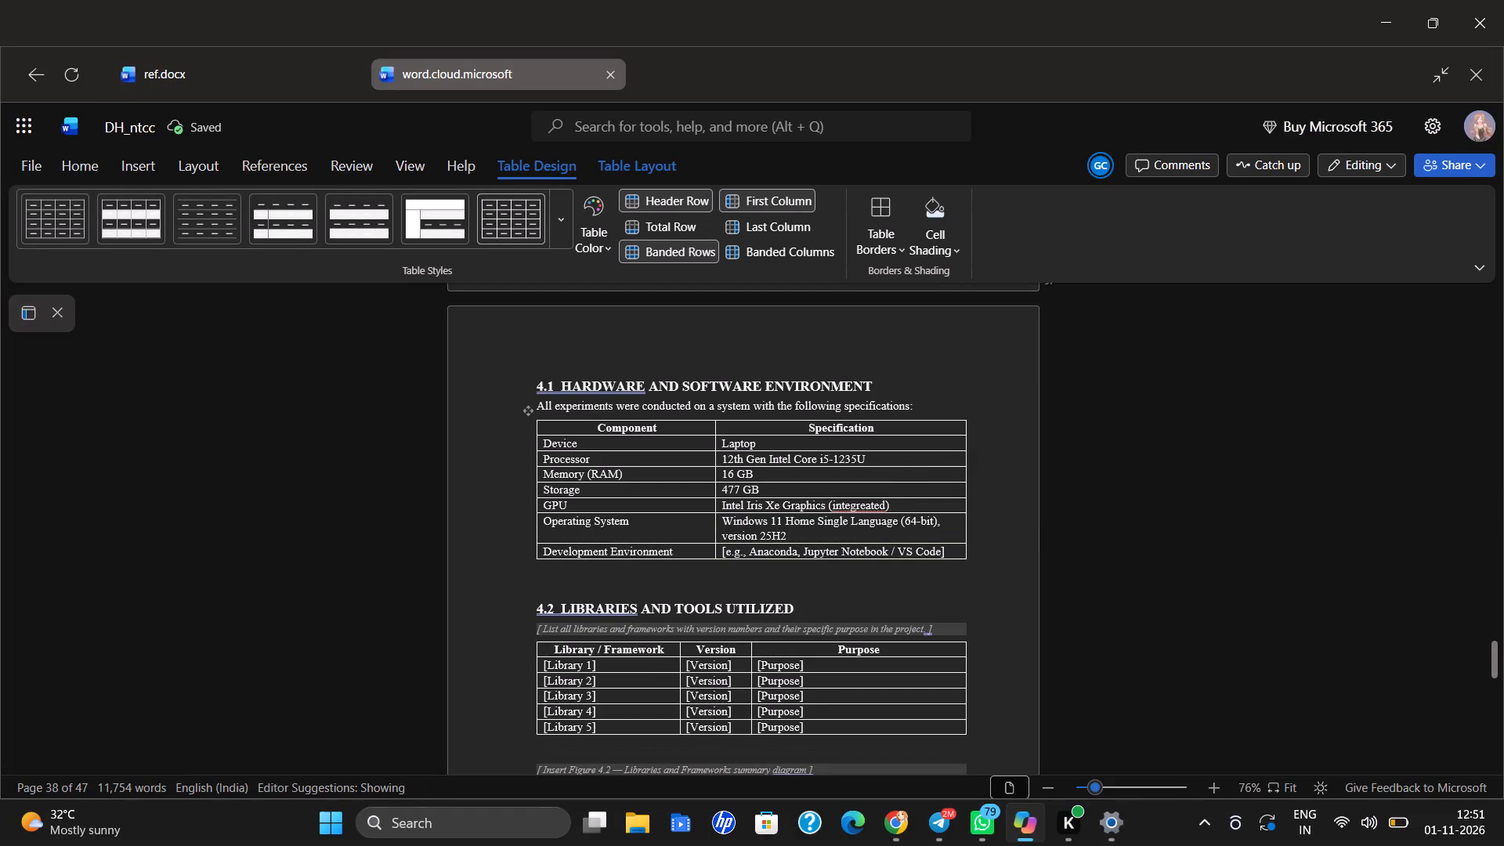
key(BackSpace)
key(BackSpace)
key(BackSpace)
key(BackSpace)
key(BackSpace)
key(BackSpace)
key(BackSpace)
key(BackSpace)
key(BackSpace)
key(BackSpace)
key(BackSpace)
key(BackSpace)
key(BackSpace)
key(BackSpace)
key(BackSpace)
key(BackSpace)
key(BackSpace)
key(BackSpace)
key(BackSpace)
key(BackSpace)
key(BackSpace)
key(BackSpace)
key(BackSpace)
key(BackSpace)
key(BackSpace)
key(BackSpace)
key(BackSpace)
key(BackSpace)
key(BackSpace)
key(BackSpace)
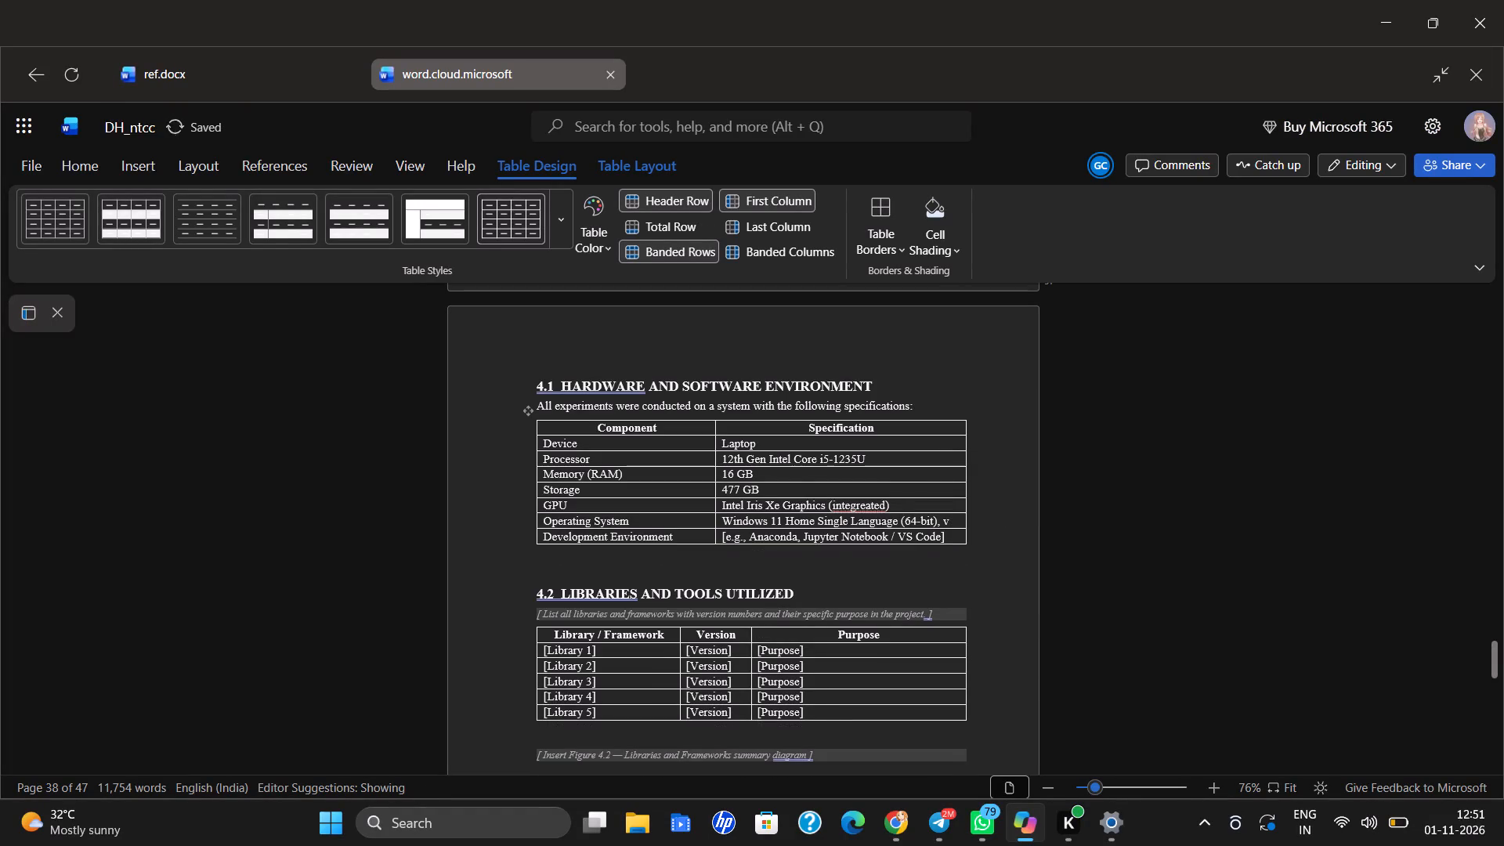
key(BackSpace)
key(BackSpace)
key(BackSpace)
key(BackSpace)
key(BackSpace)
key(BackSpace)
key(BackSpace)
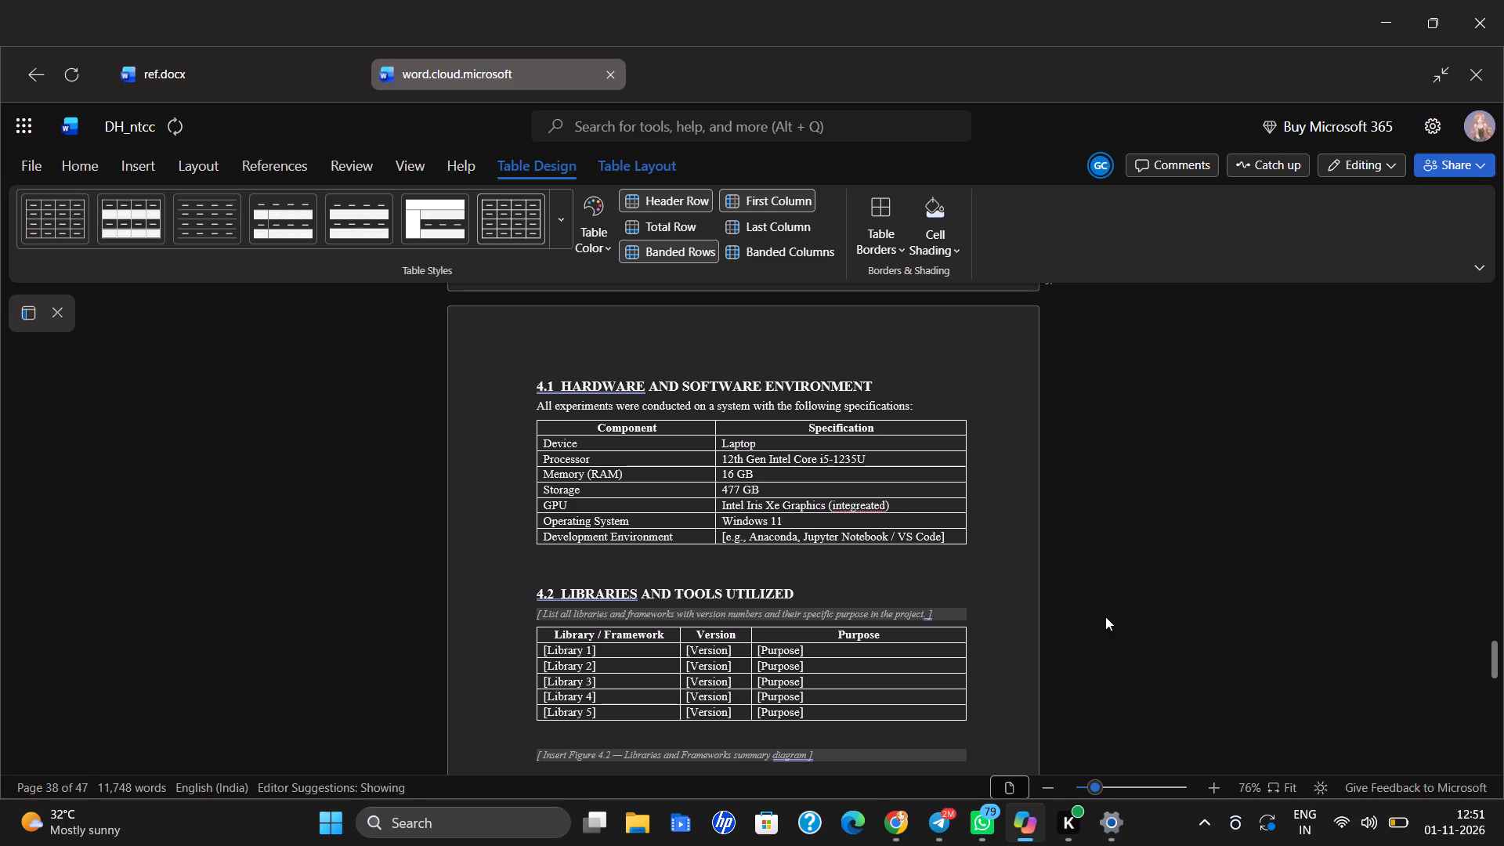
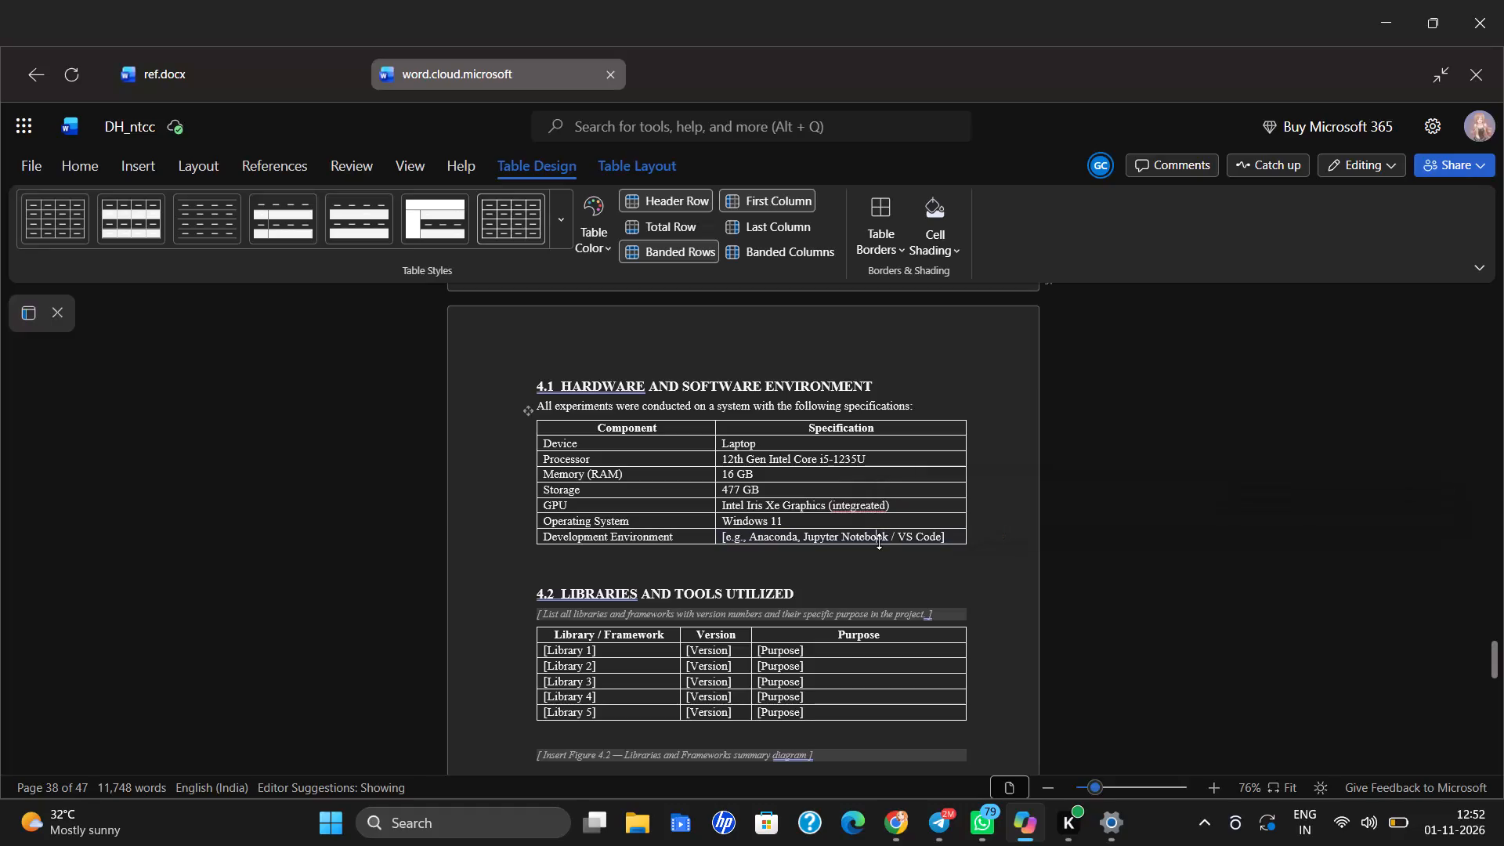
Replace the Development Environment placeholder in the section 4.1 table with the copied text "Microsoft Excel (Microsoft 365), Google Chrome".
double_click(879, 540)
key(ctrl+a)
key(ctrl+v)
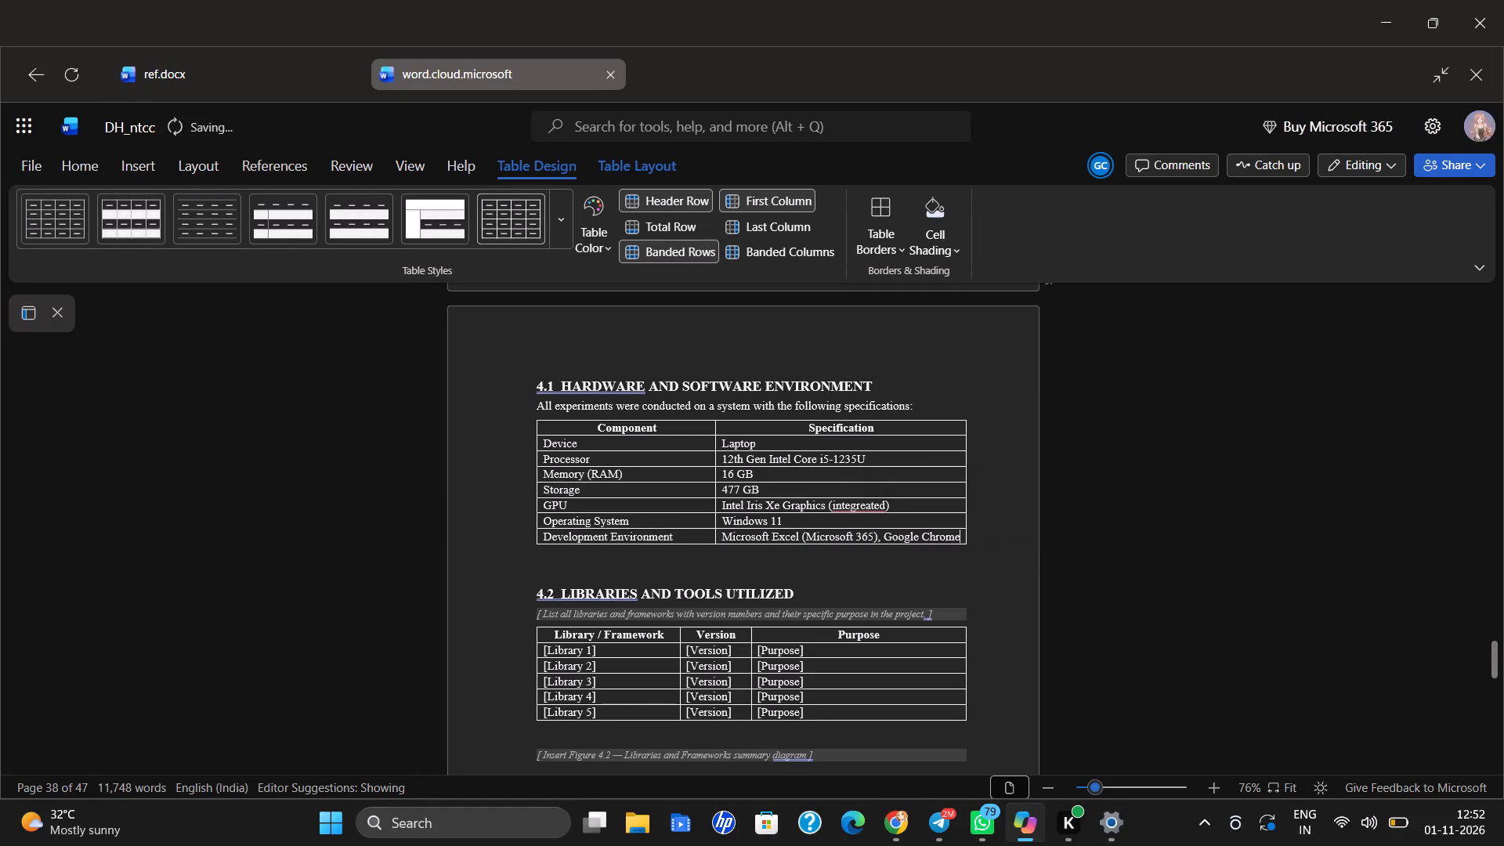
click(1077, 552)
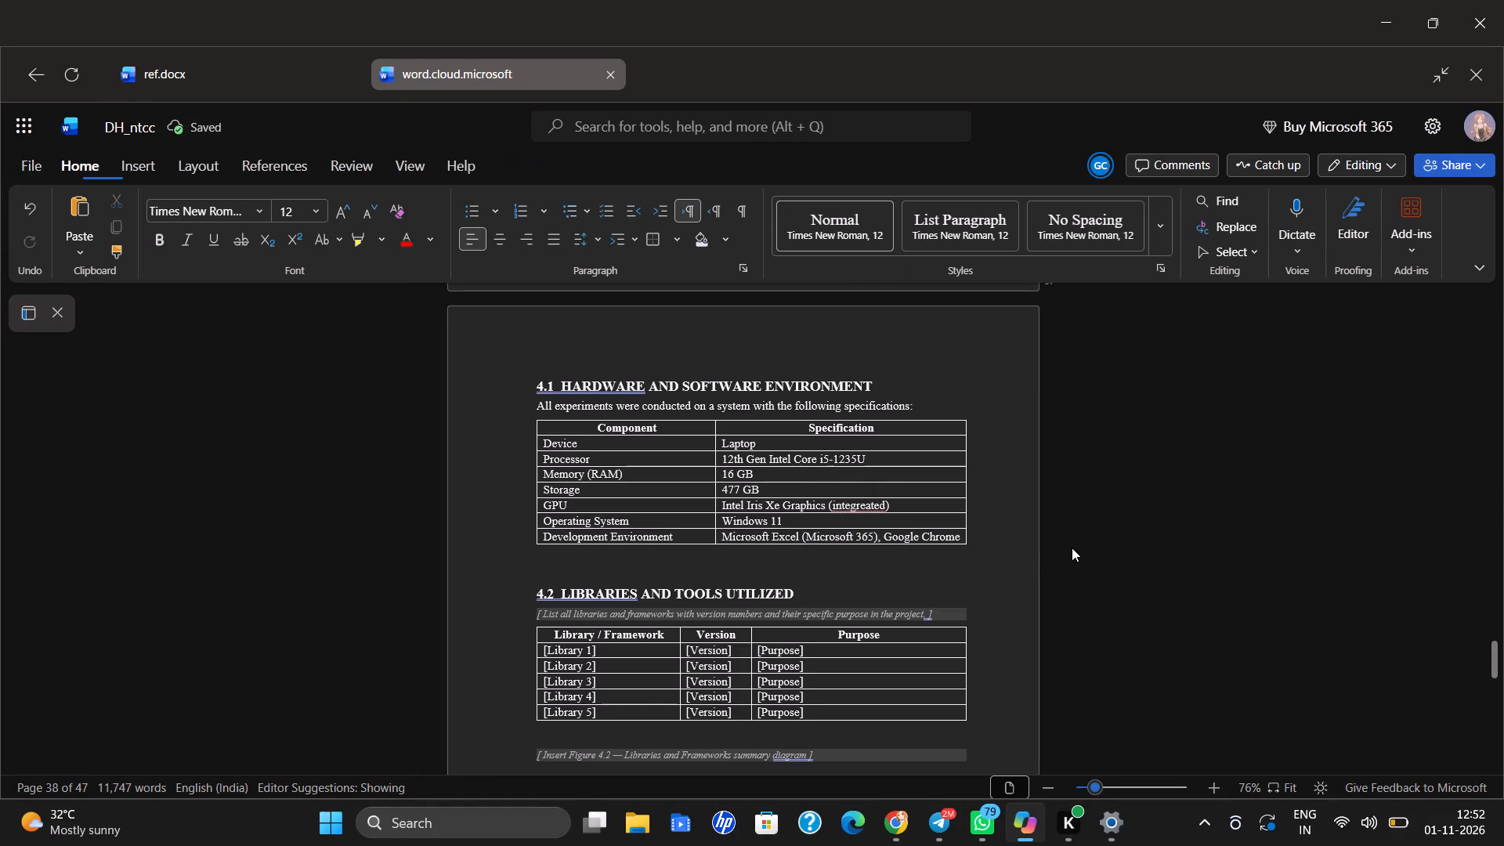
scroll(443, 533, down, 1)
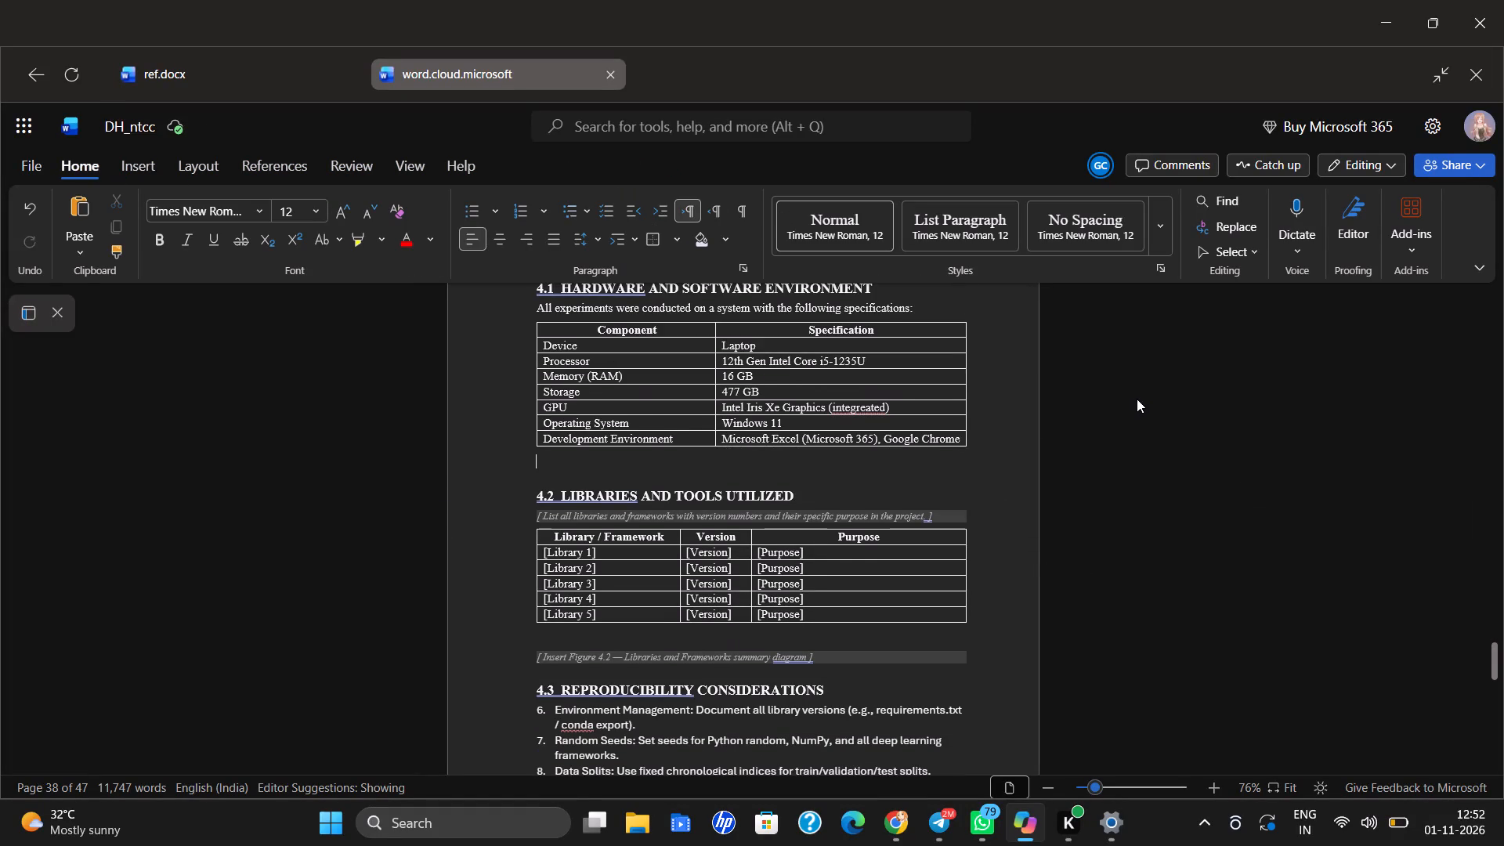
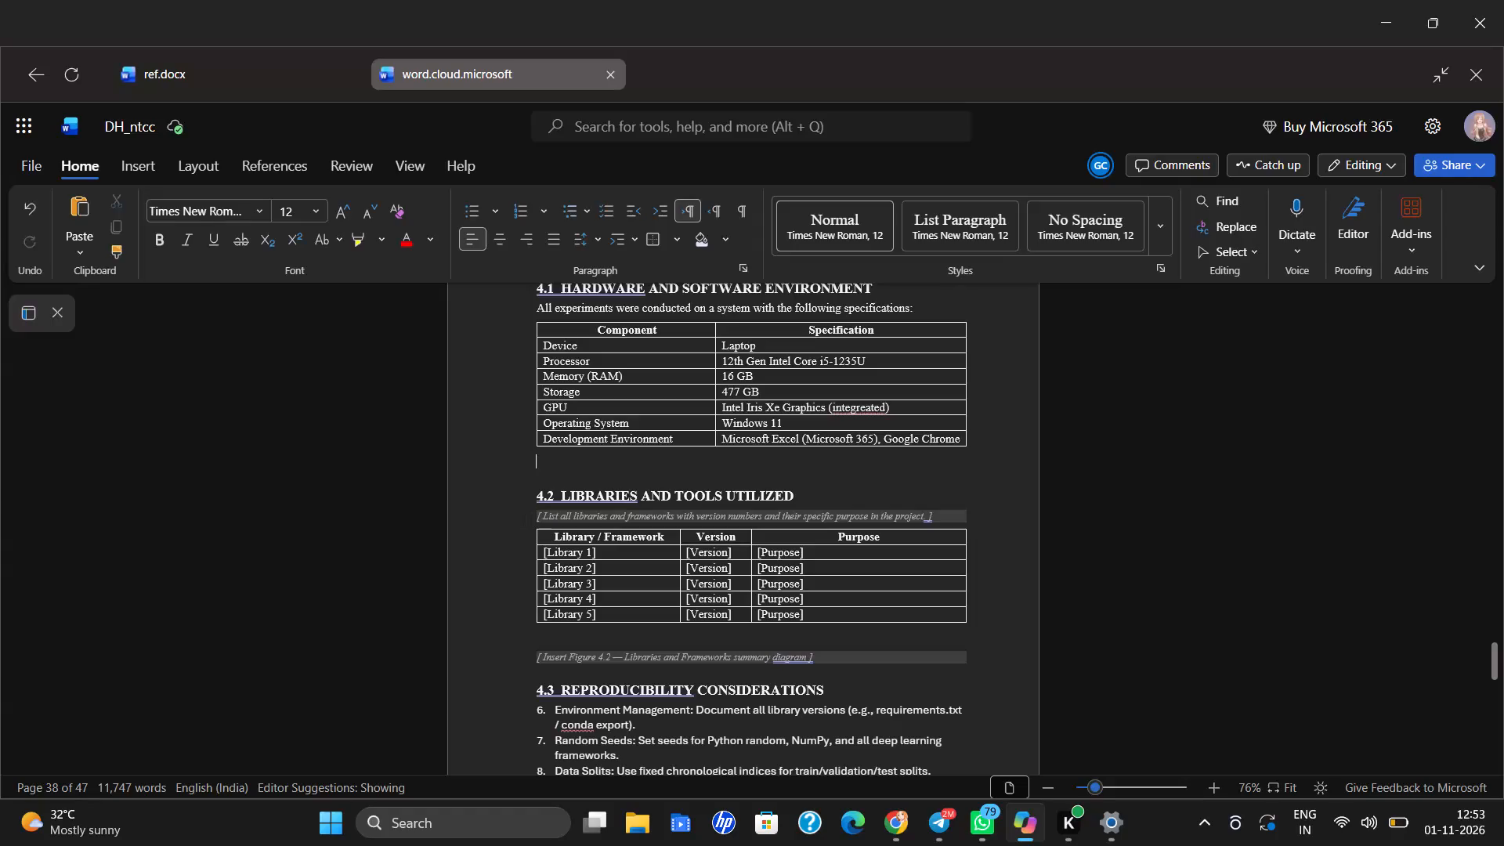
Replace the instruction placeholder under heading 4.2 with the copied sentence "The tools listed below were used for research, data recording and communication.".
drag(537, 514, 630, 529)
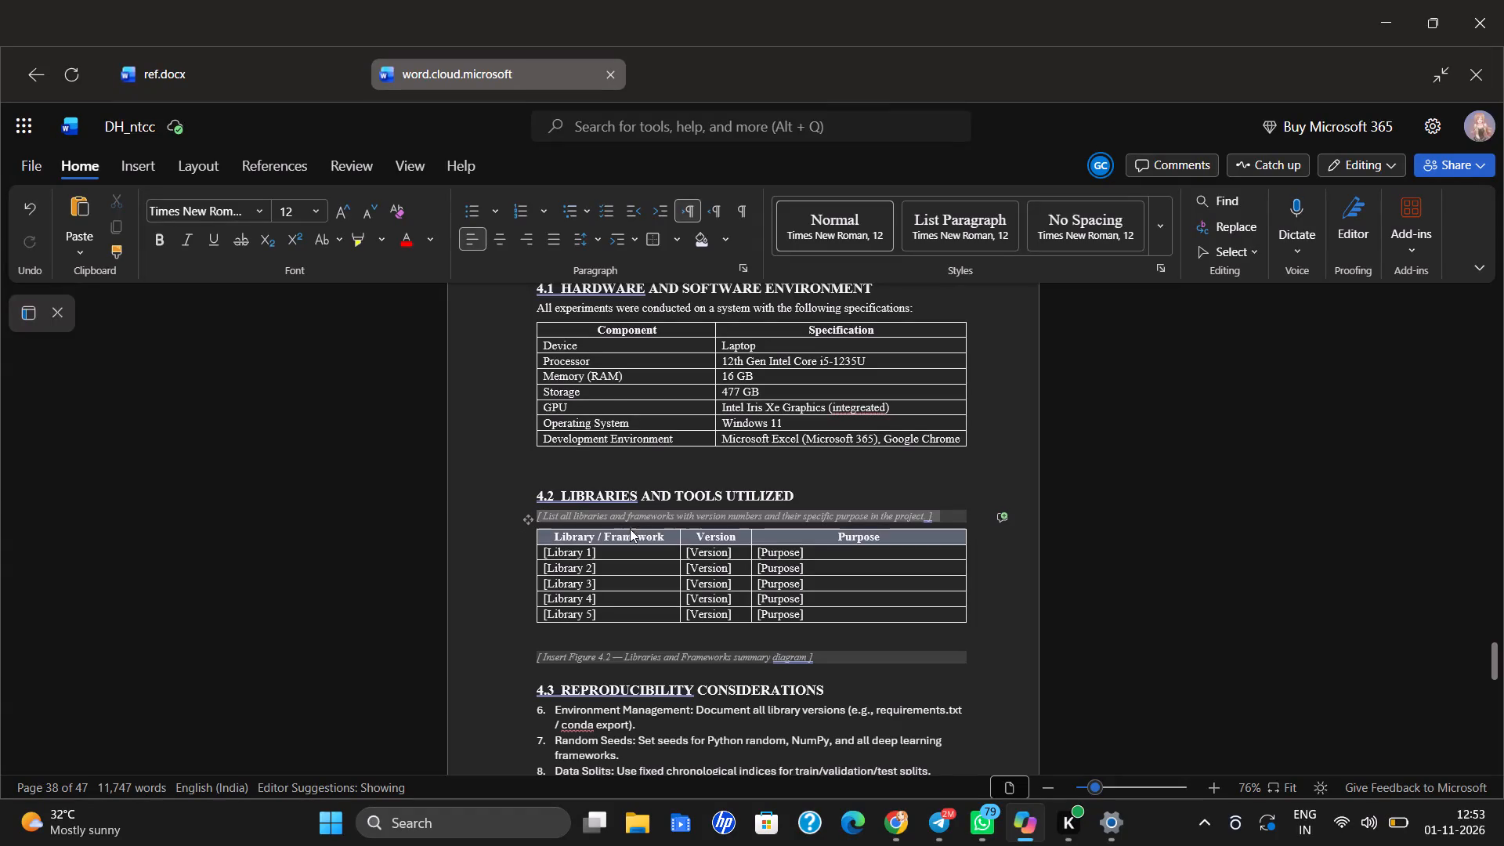
drag(630, 529, 973, 513)
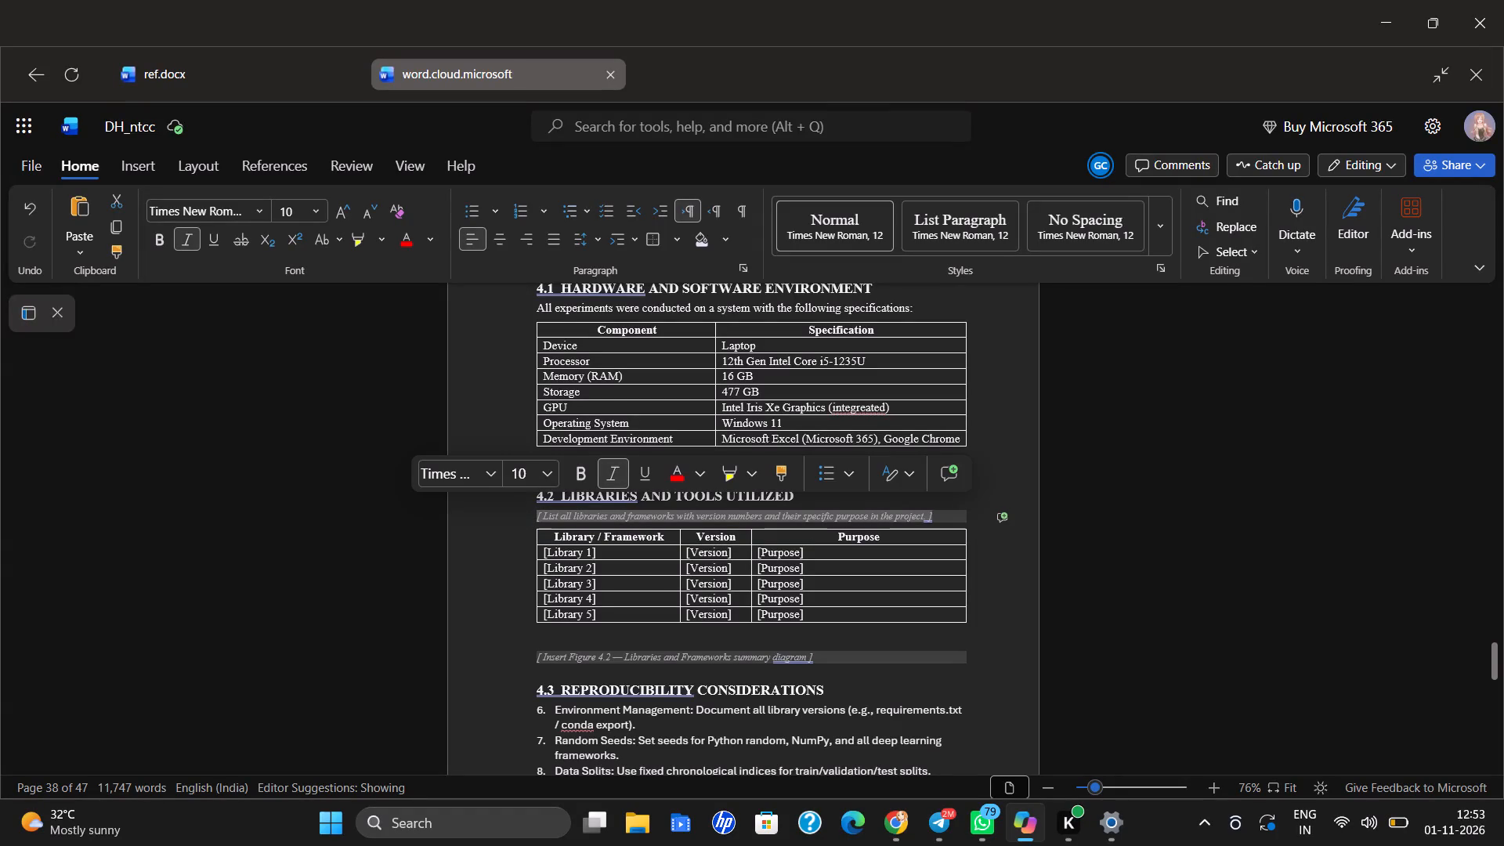
key(ctrl+v)
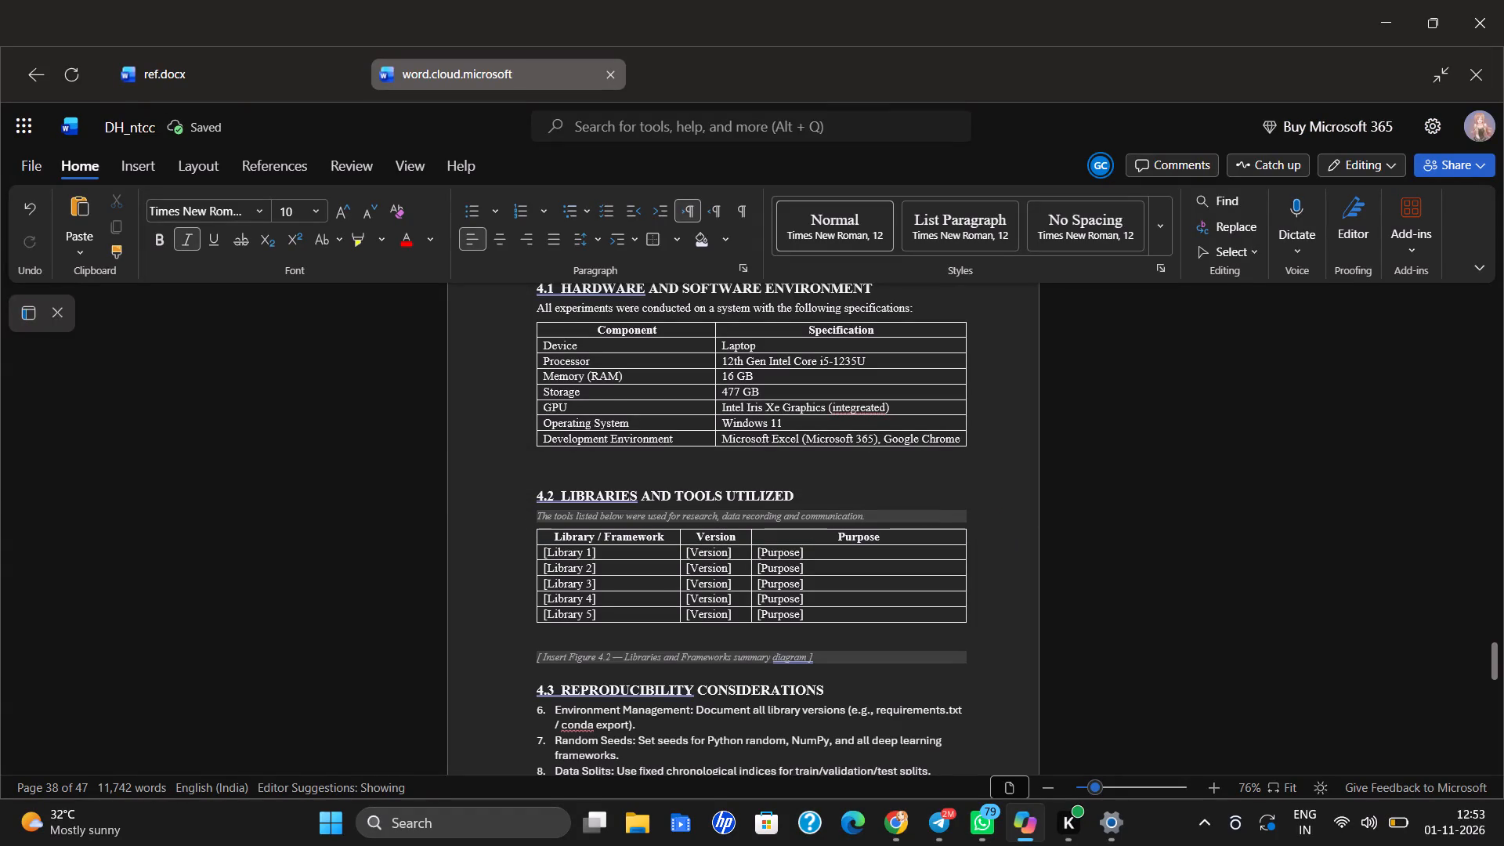
click(1035, 516)
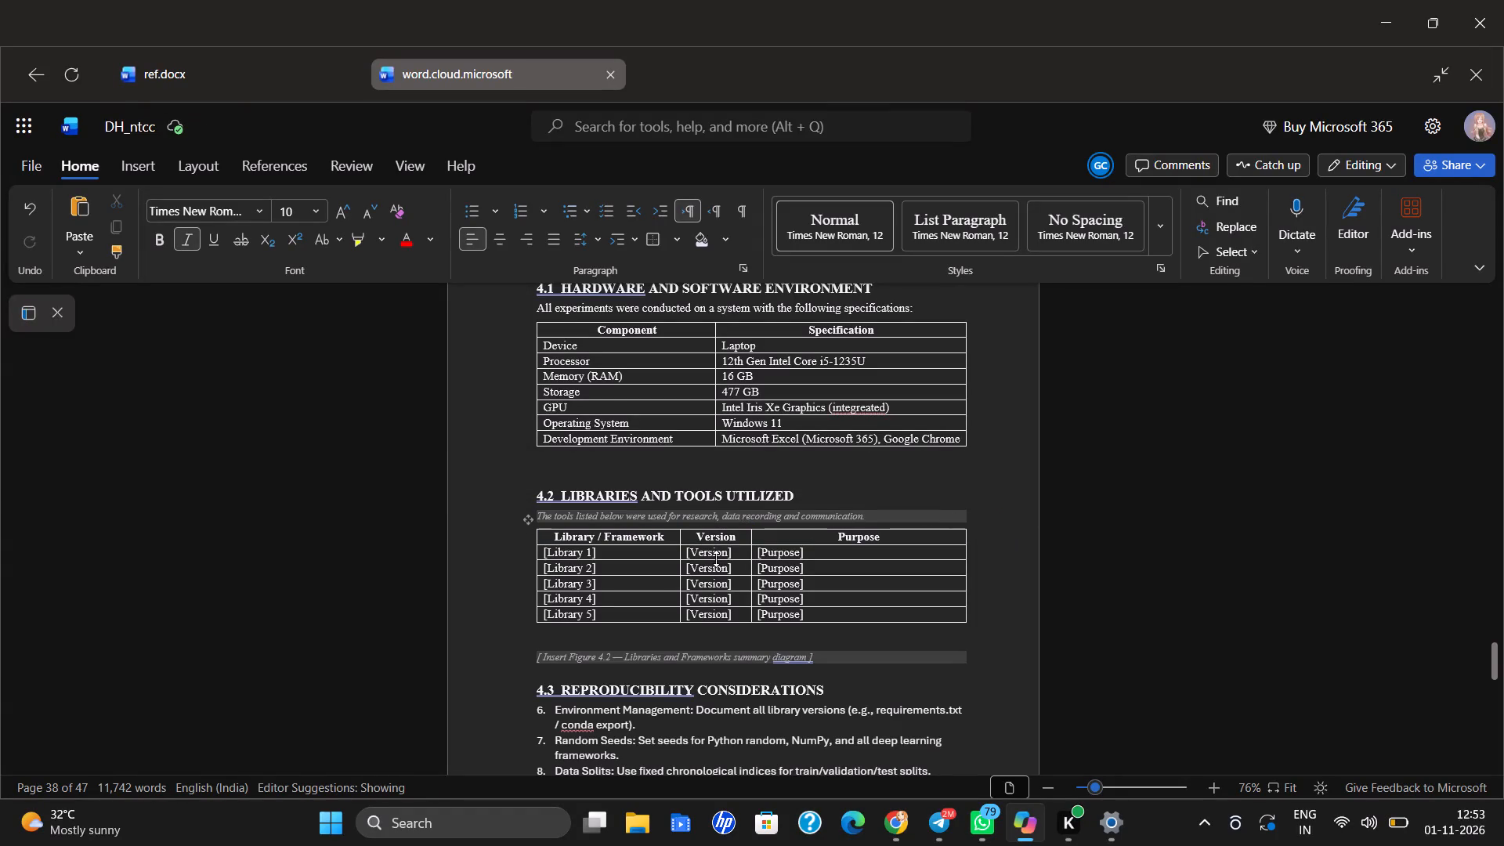
scroll(686, 548, down, 1)
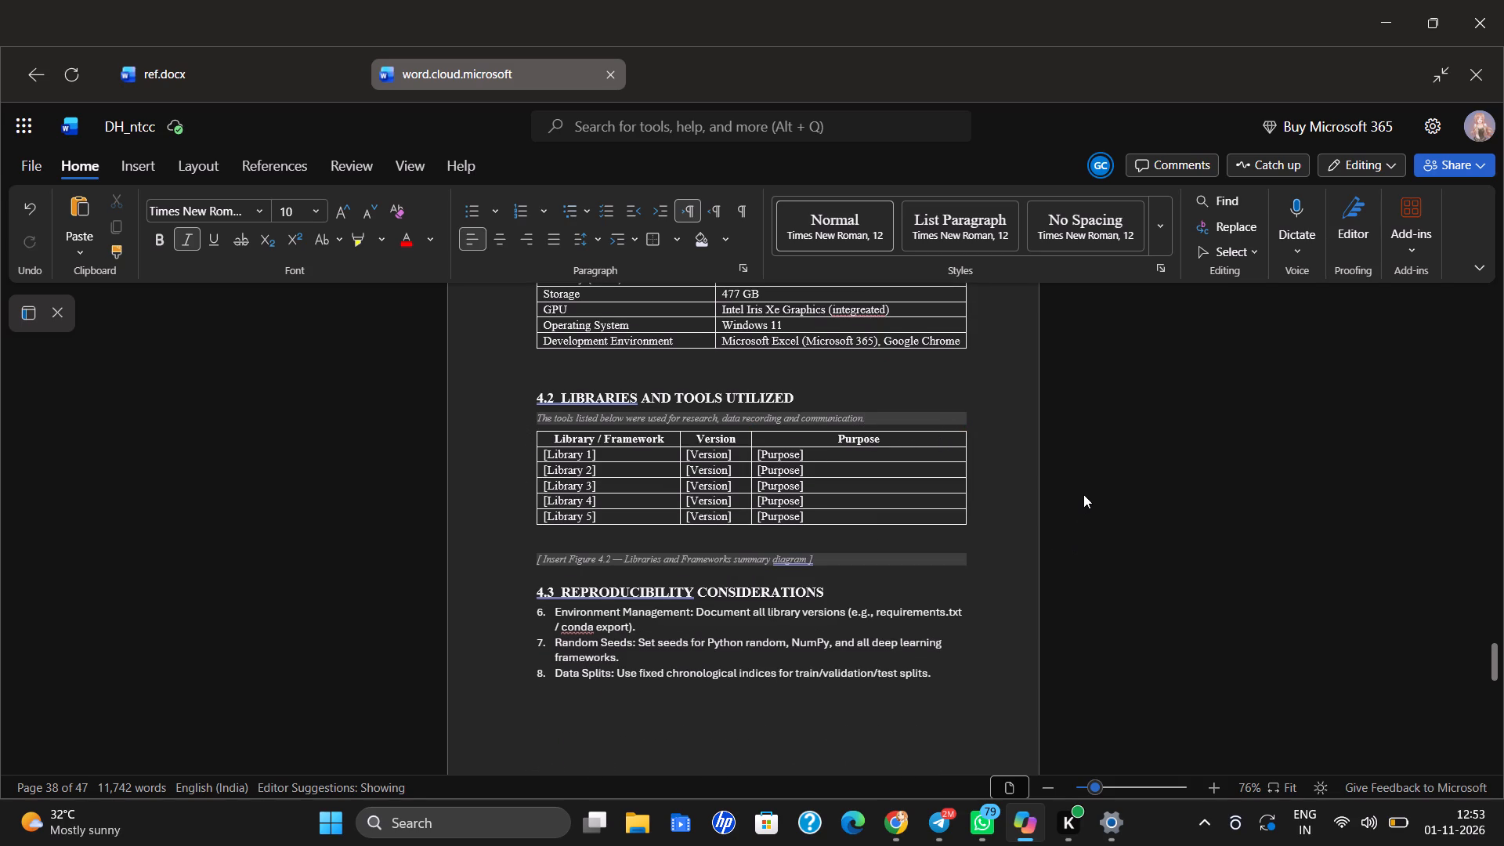
Replace the [Library 1] placeholder in the section 4.2 table with "Microsoft Excel".
scroll(953, 517, down, 2)
scroll(965, 508, up, 5)
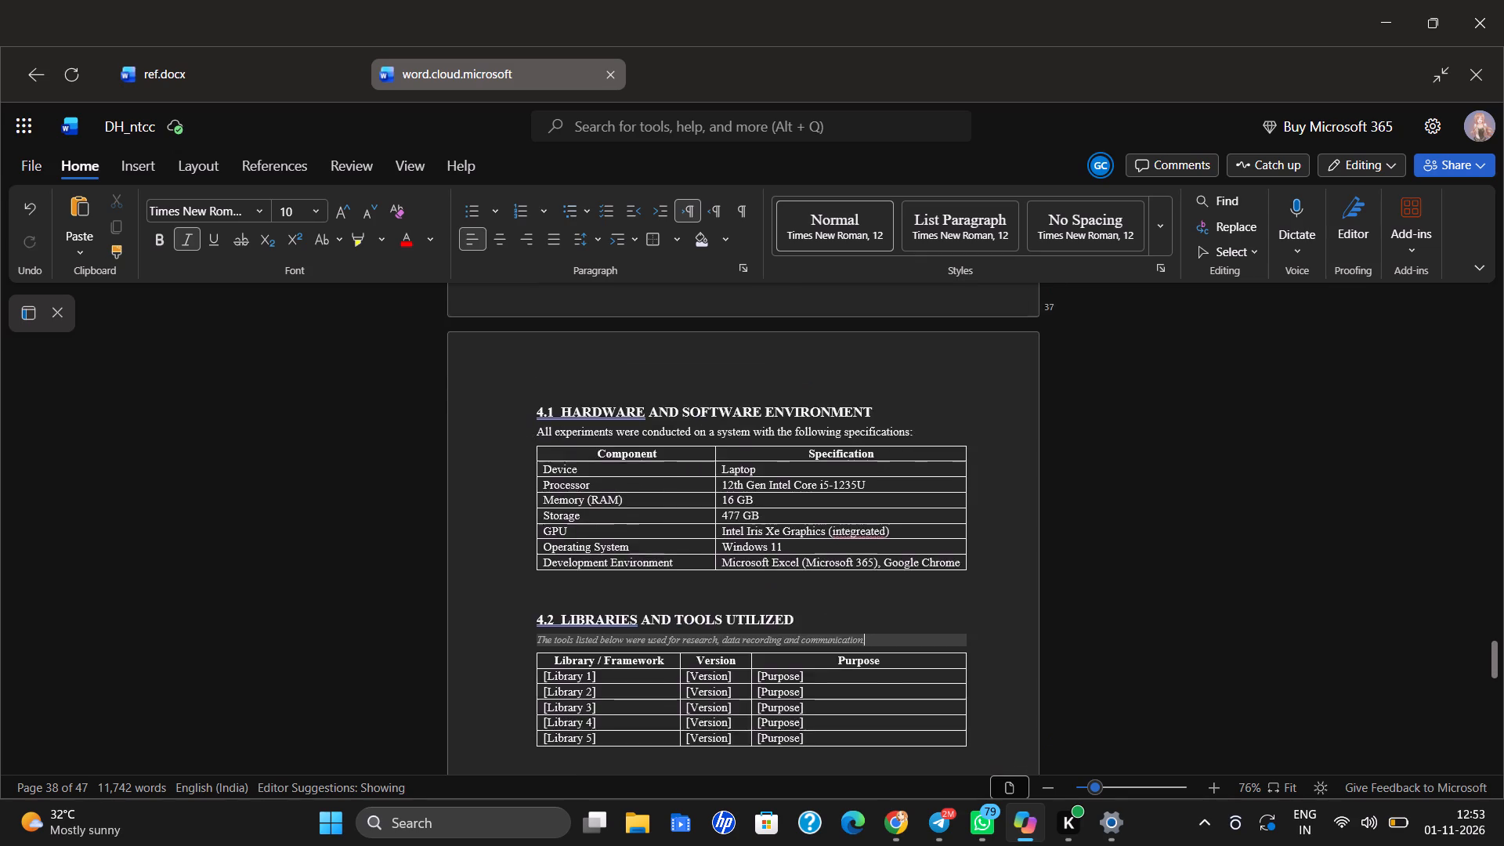
scroll(974, 542, down, 2)
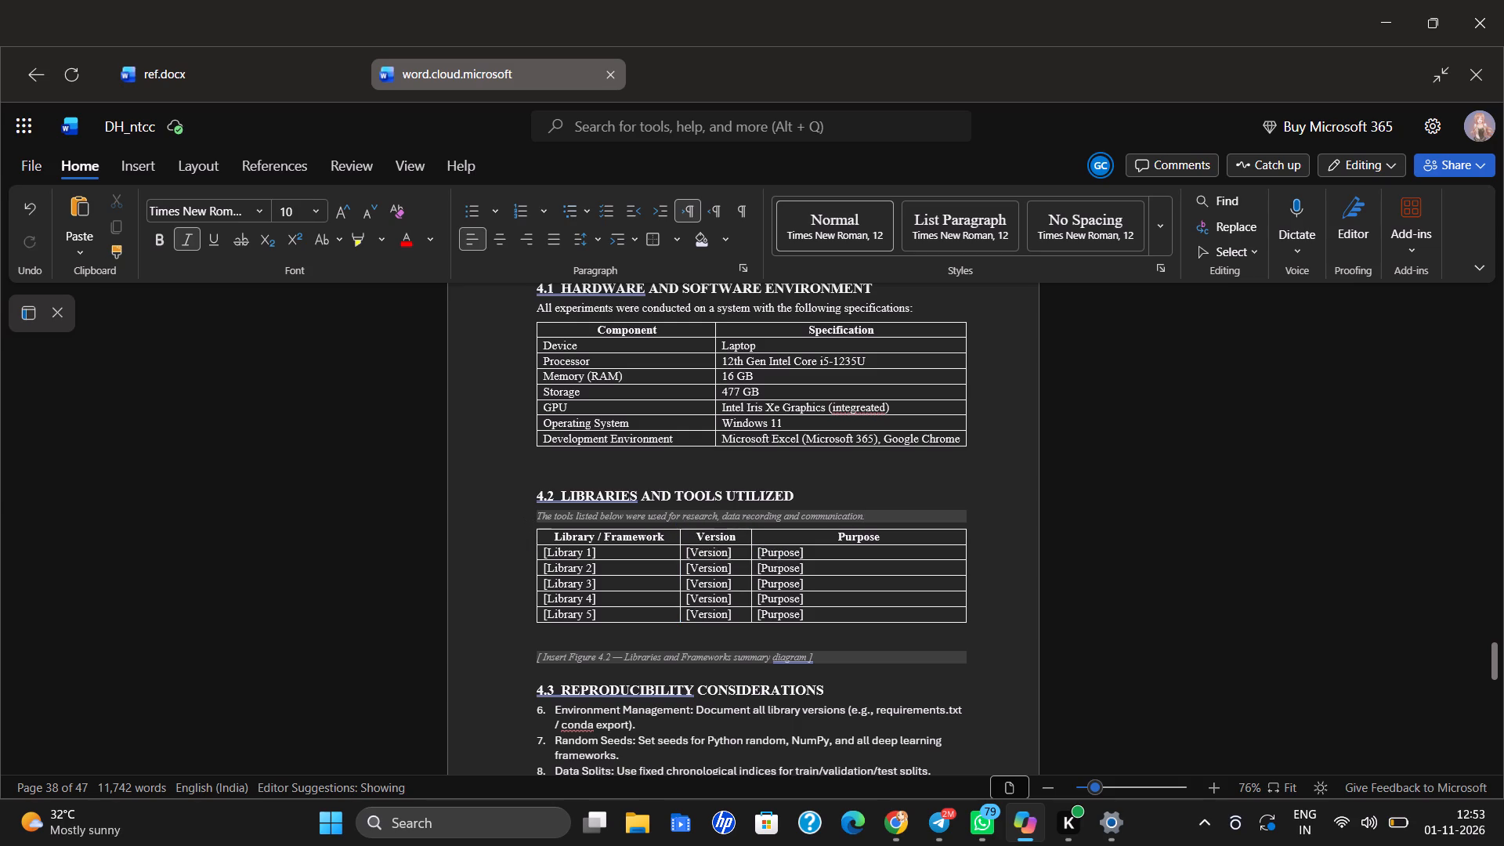
click(643, 545)
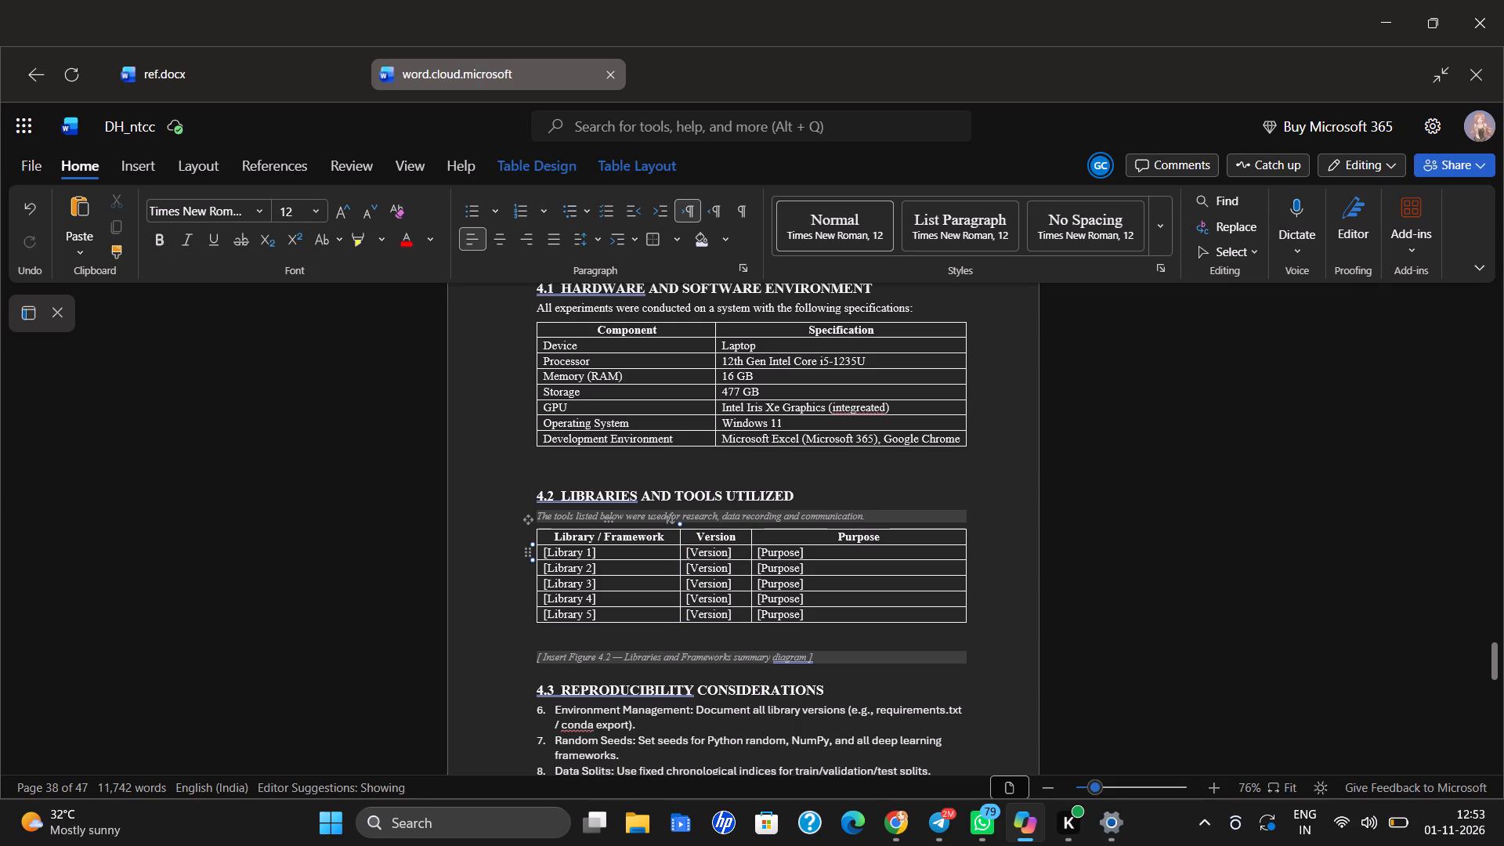
key(BackSpace)
key(BackSpace)
key(BackSpace)
key(BackSpace)
key(BackSpace)
key(BackSpace)
key(BackSpace)
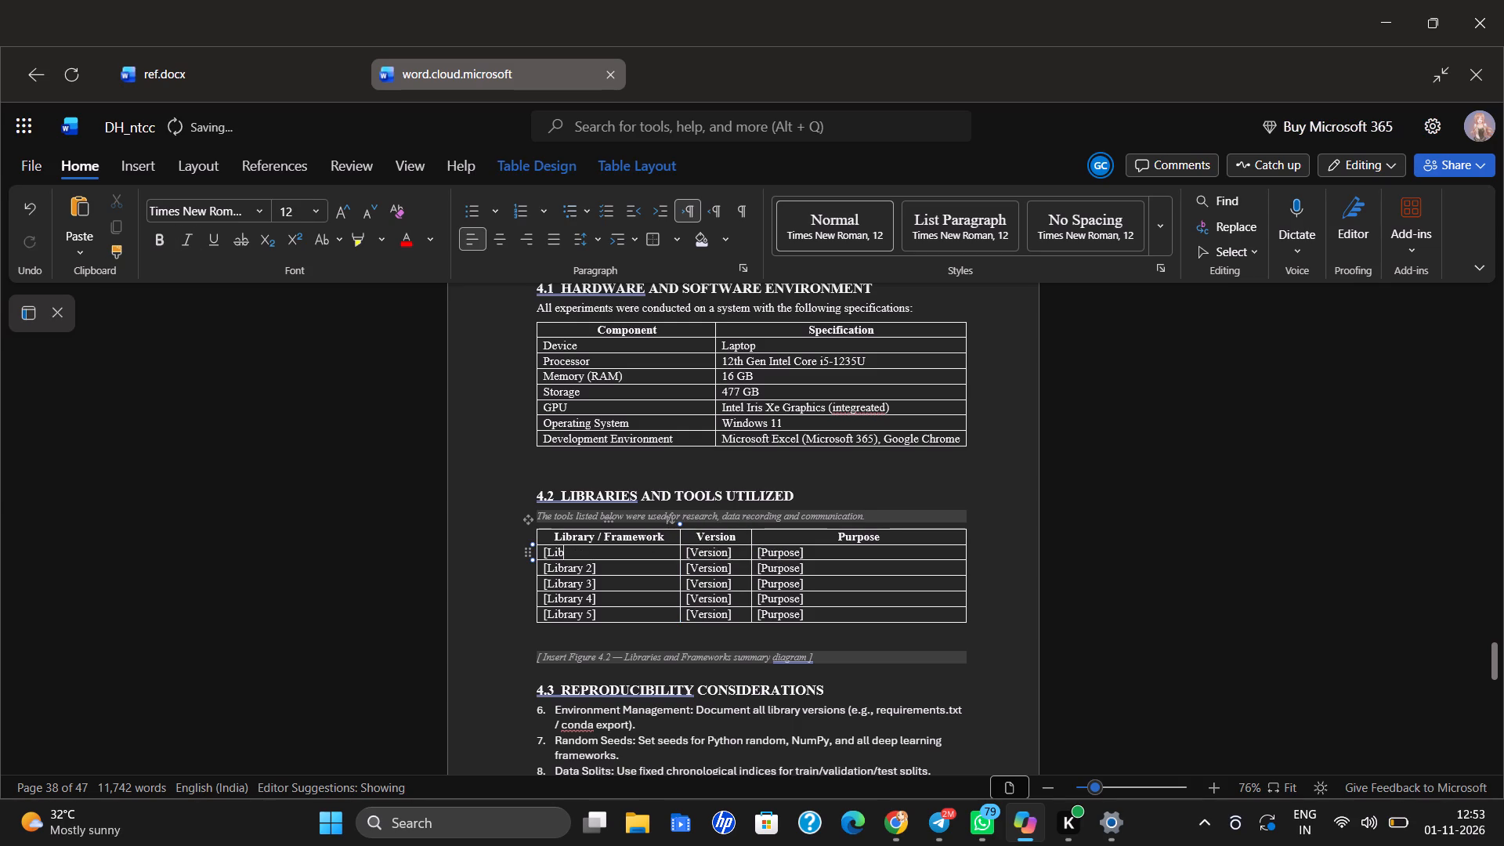
key(BackSpace)
key(BackSpace)
key(BackSpace)
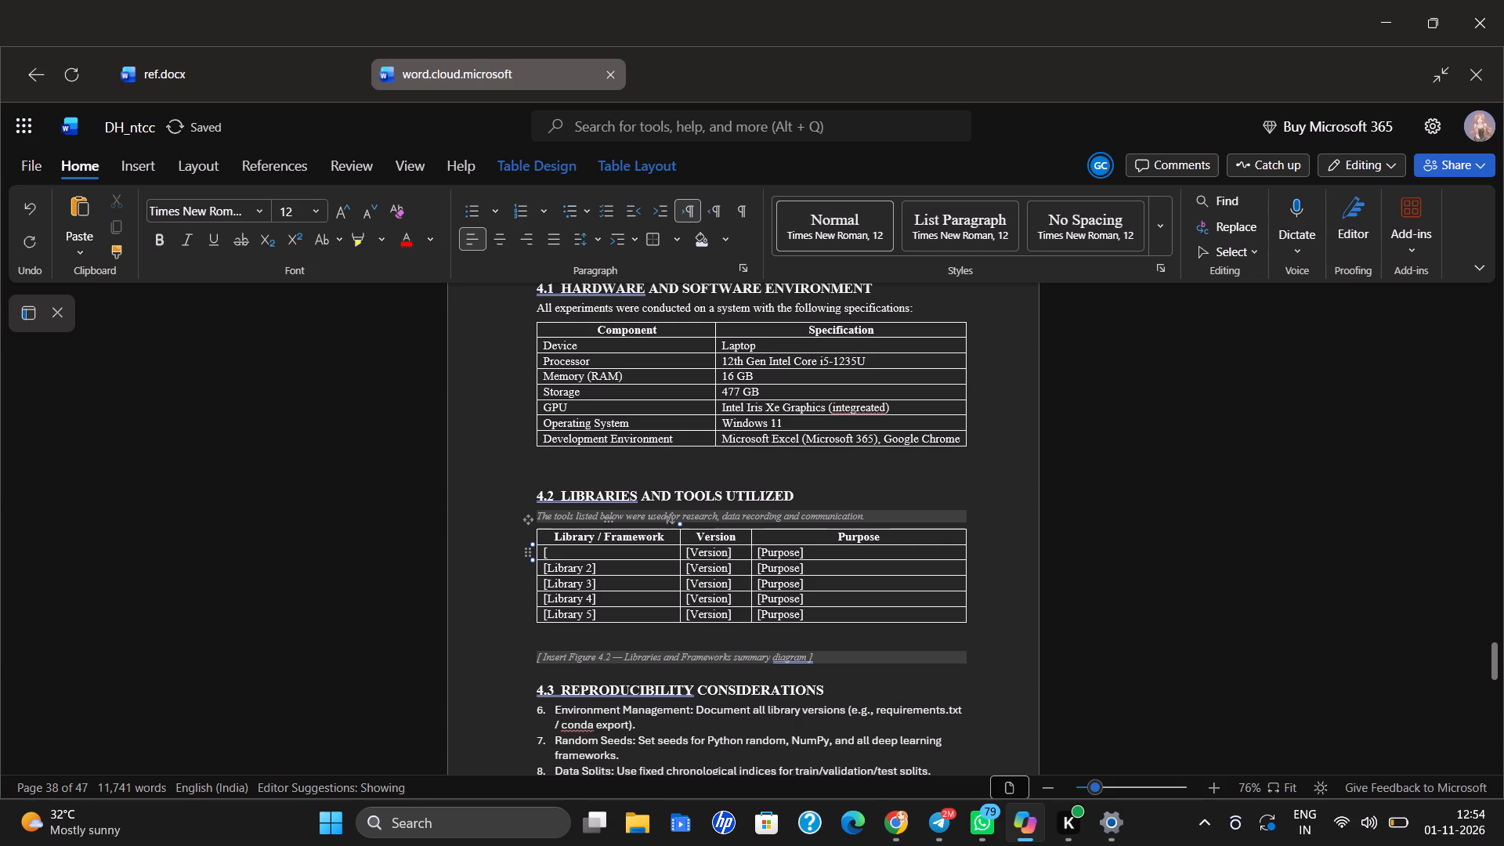
key(BackSpace)
text(Mi)
text(crosoft)
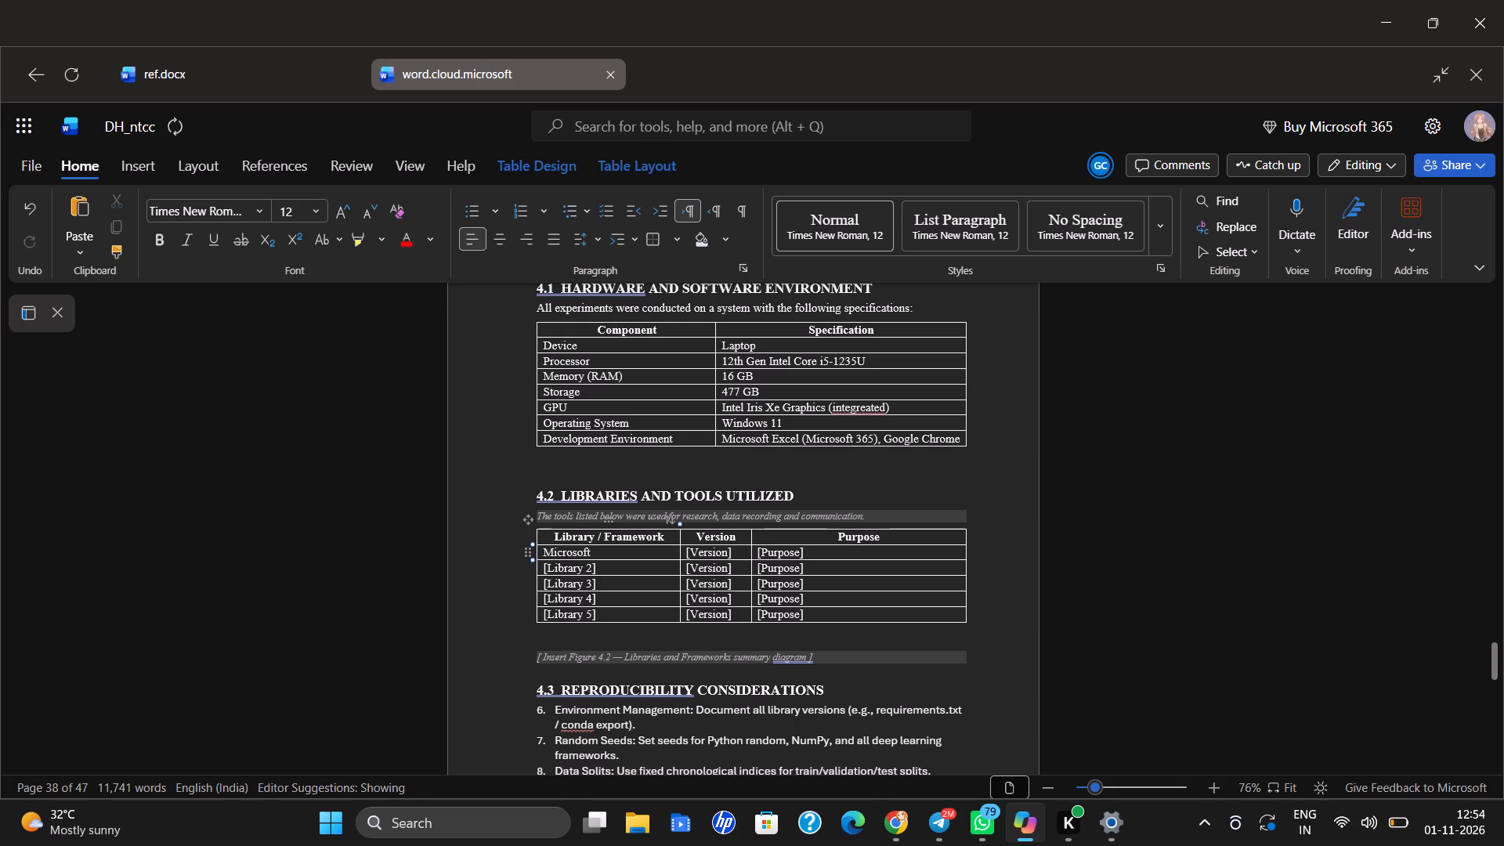
key(space)
text(Exce)
key(l)
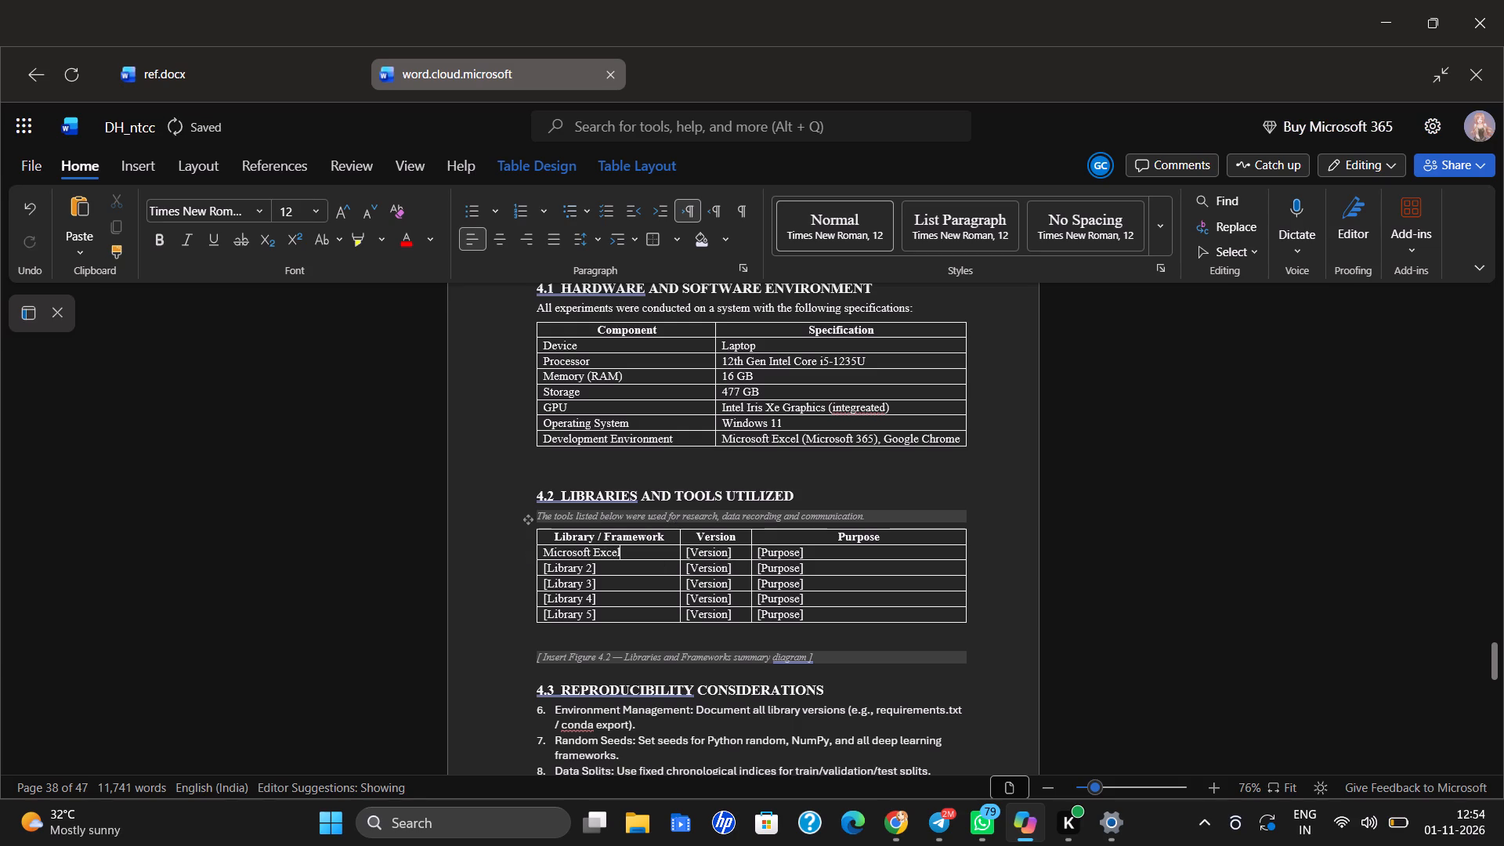
Replace the [Library 2] placeholder in the section 4.2 table with "Google Chrome".
click(626, 567)
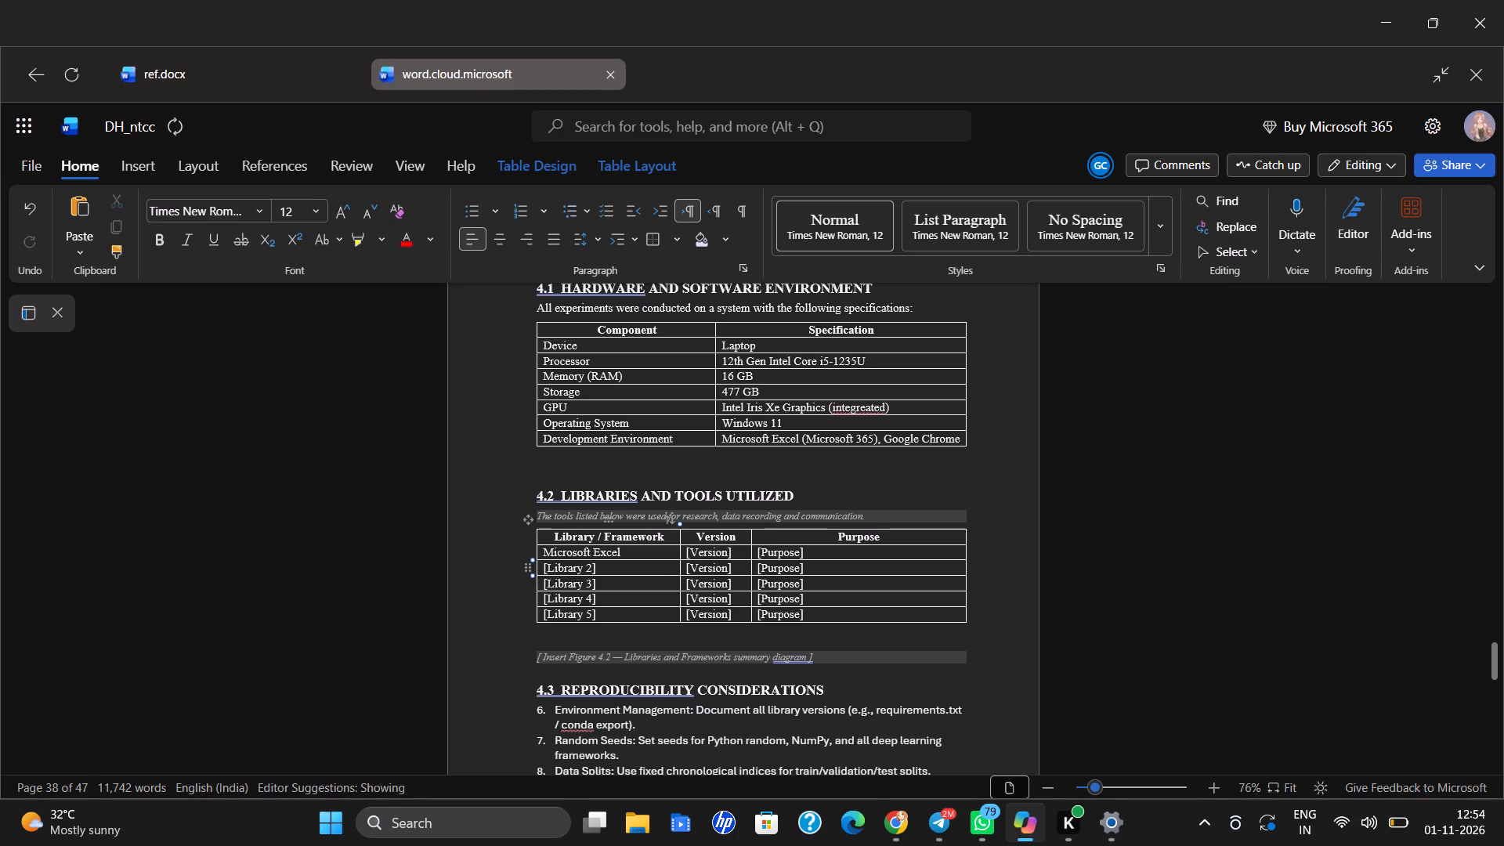
key(ctrl+a)
key(BackSpace)
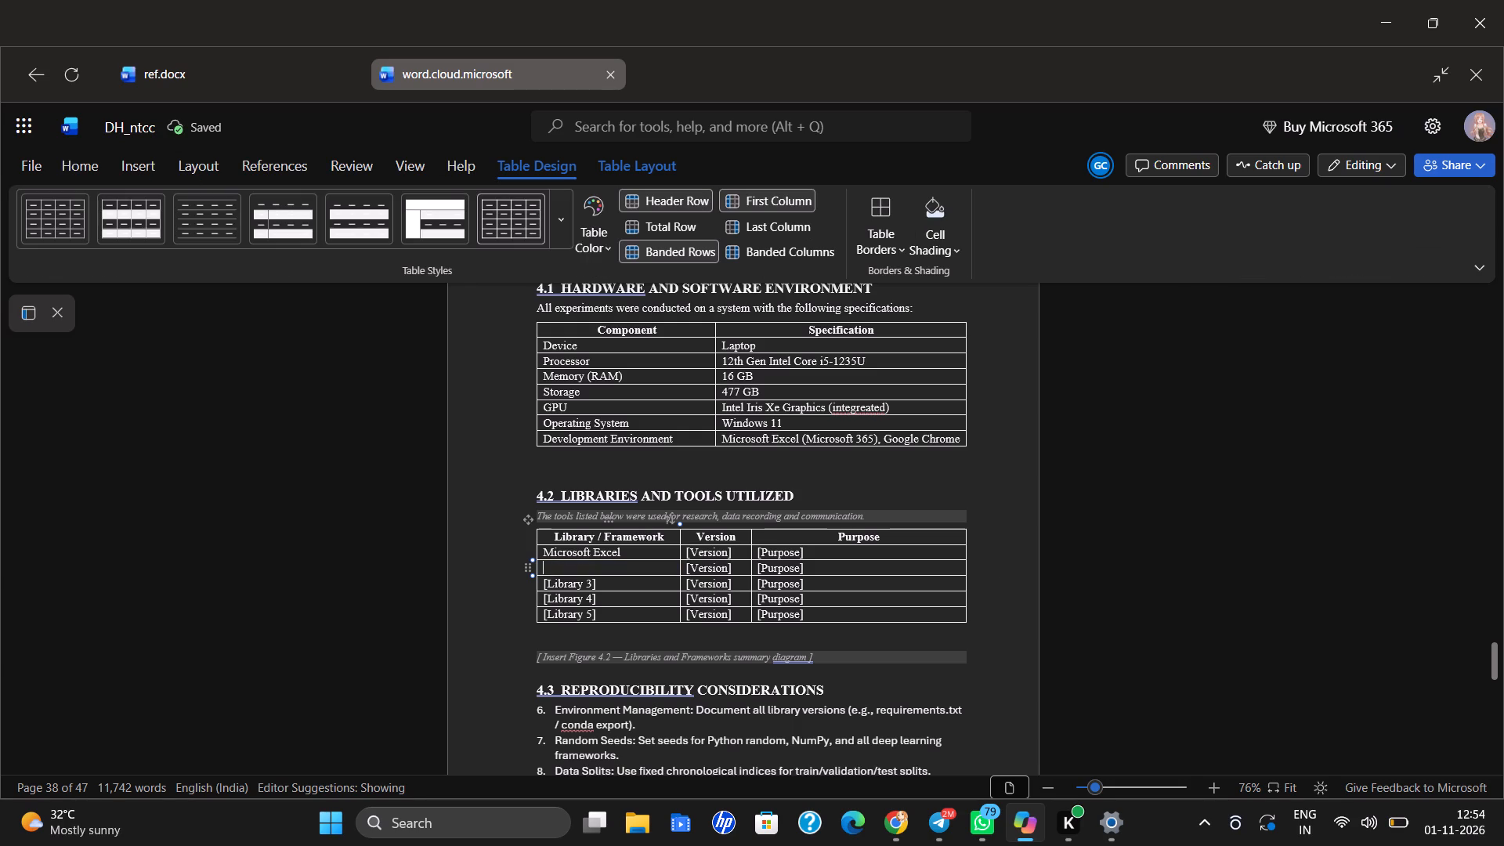
key(shift+g)
text(oogle Chrome)
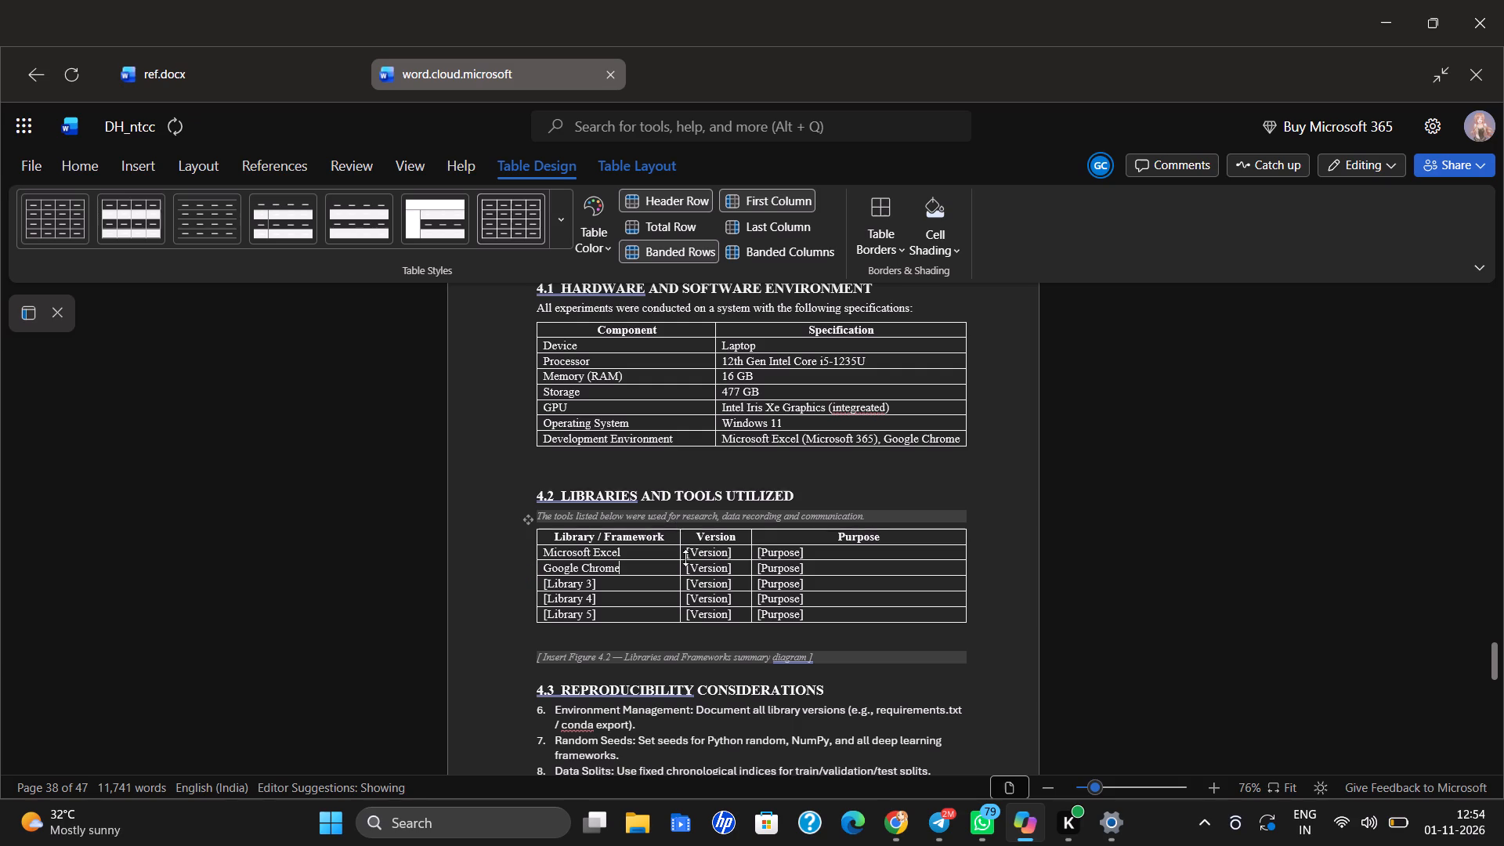
Replace the [Library 3] placeholder in the section 4.2 table with "Google Search".
click(643, 580)
key(ctrl+a)
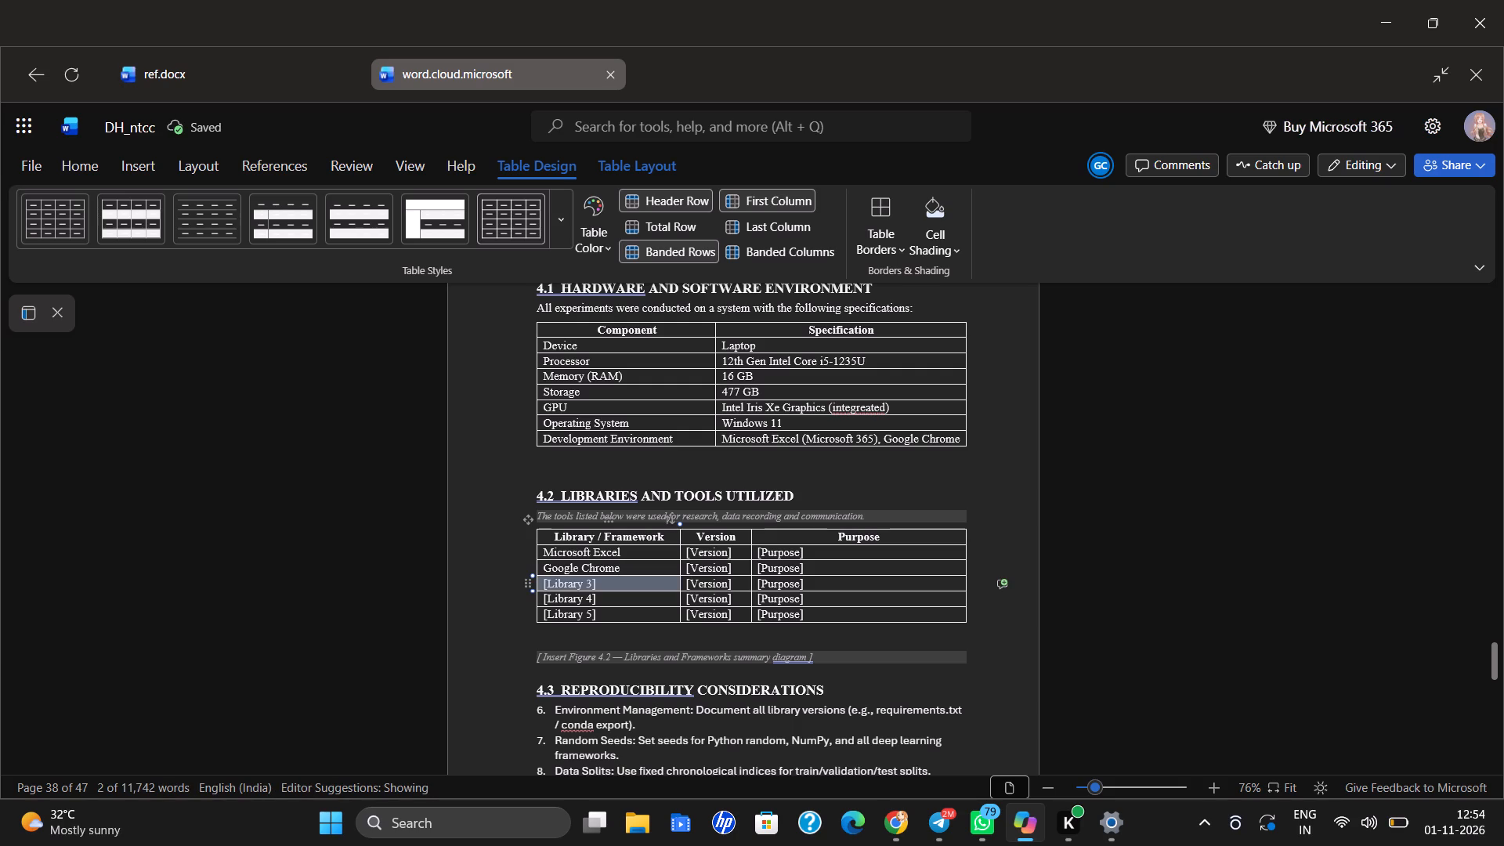
text(Goog)
text(le)
key(space)
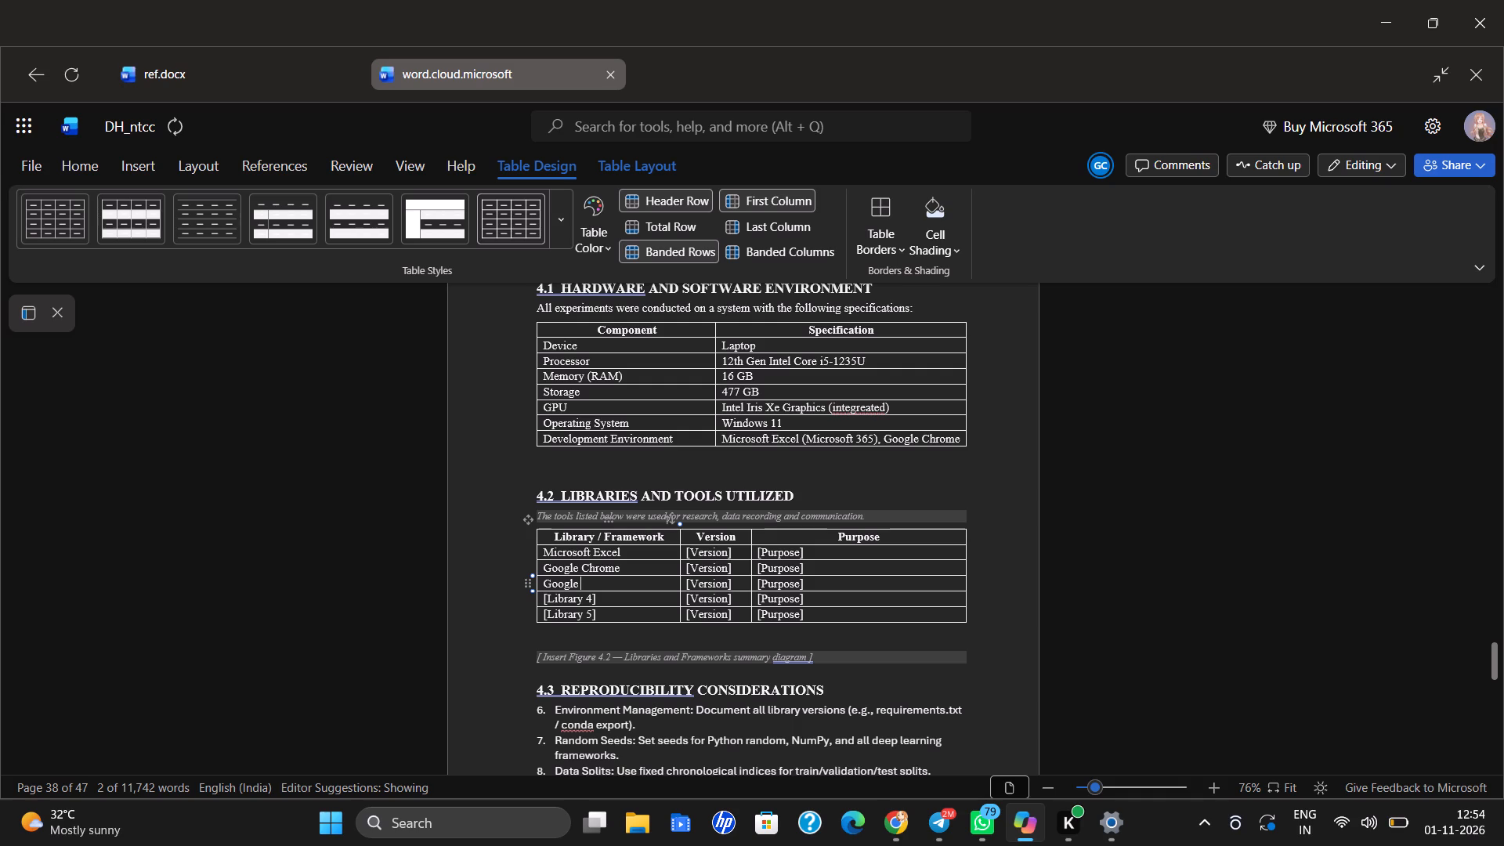
key(shift+s)
text(earc)
key(h)
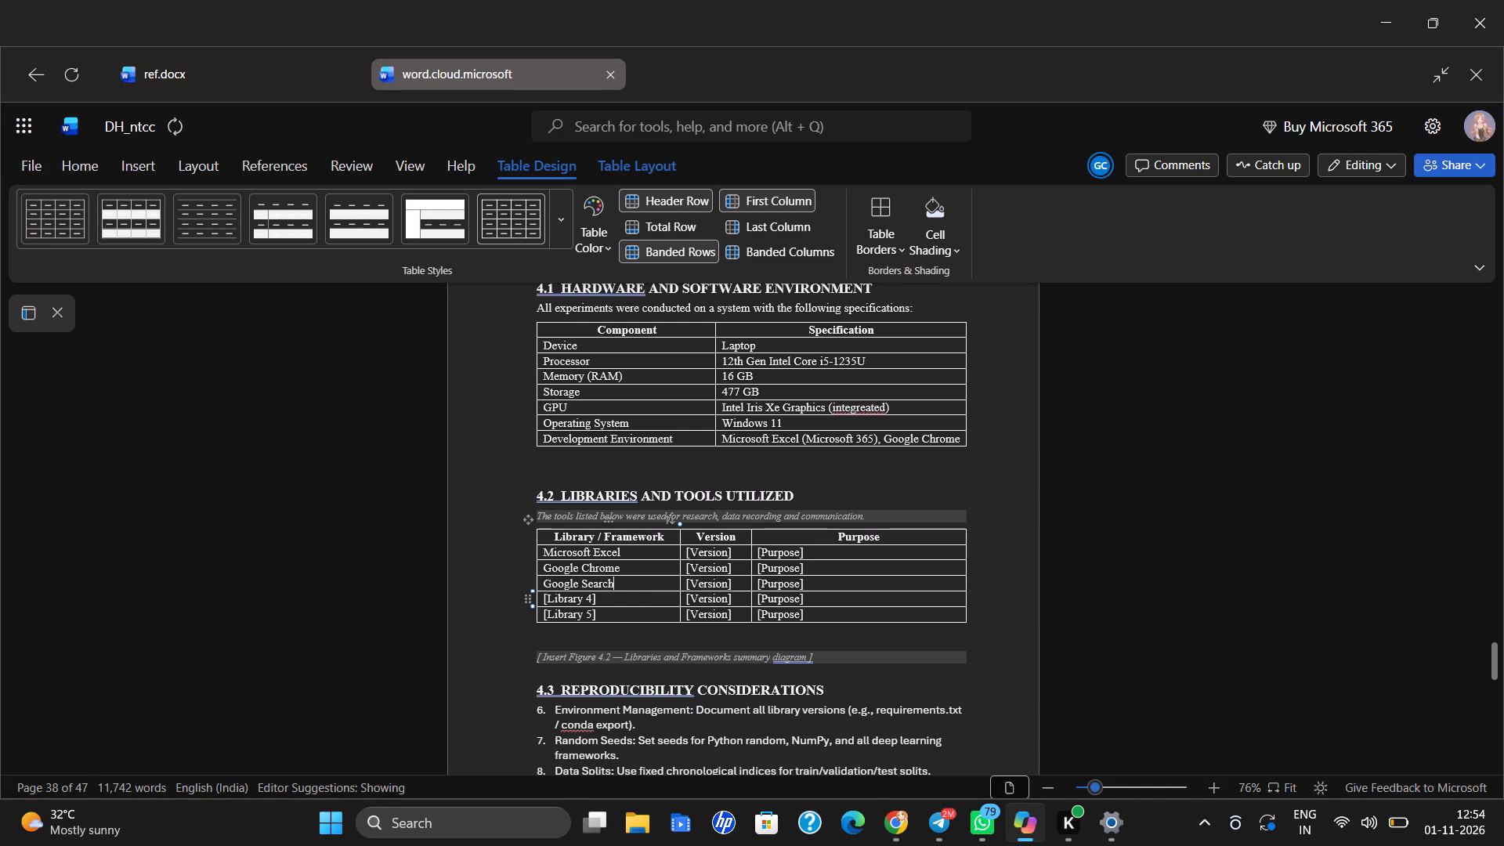
Replace the [Library 4] placeholder in the section 4.2 table with "Google Maps".
click(624, 606)
key(ctrl+a)
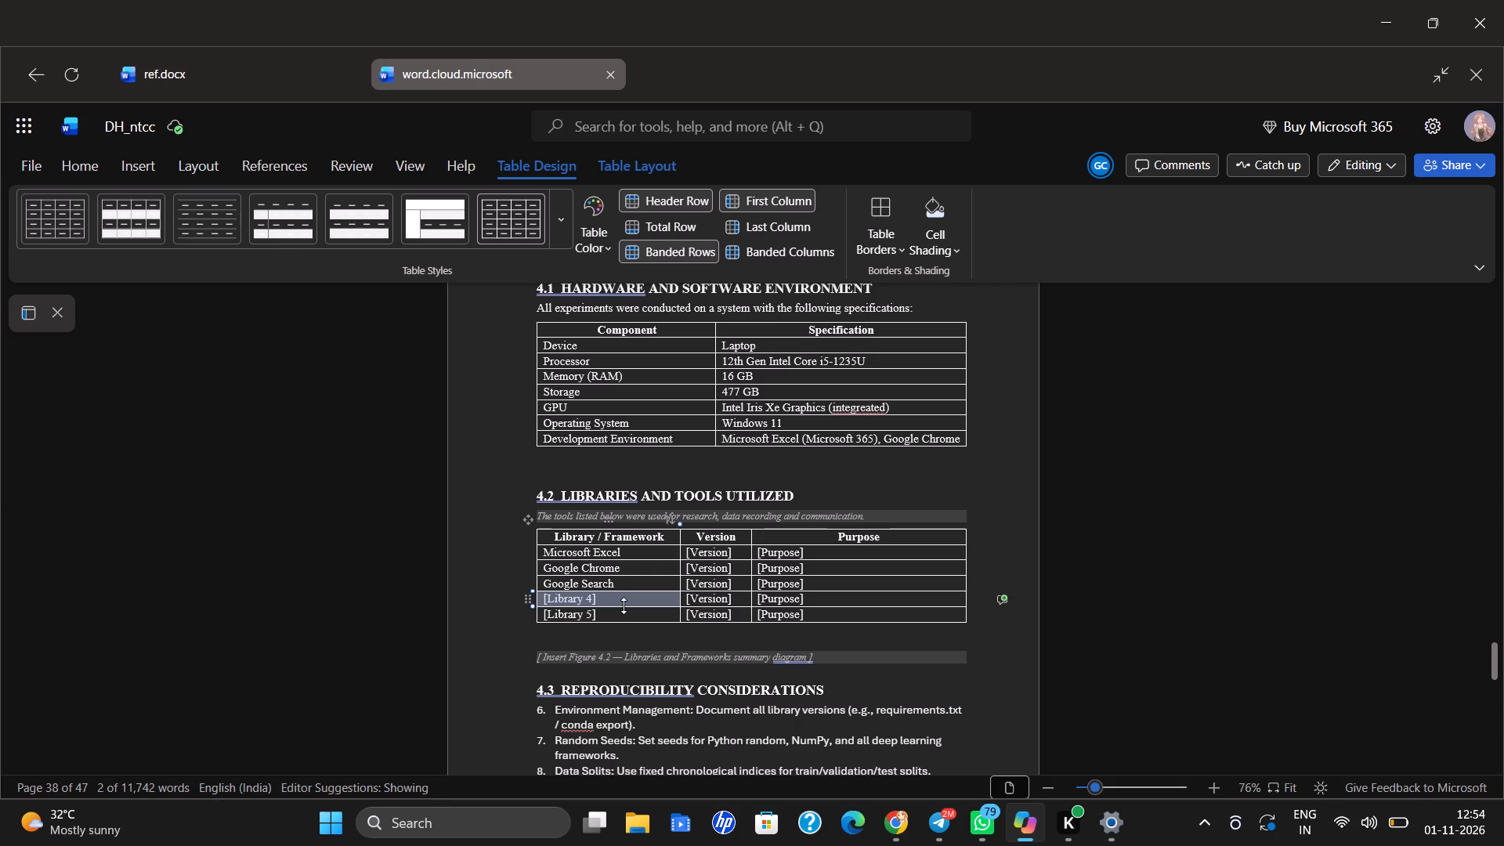
key(shift+g)
text(oogle Mapd)
key(BackSpace)
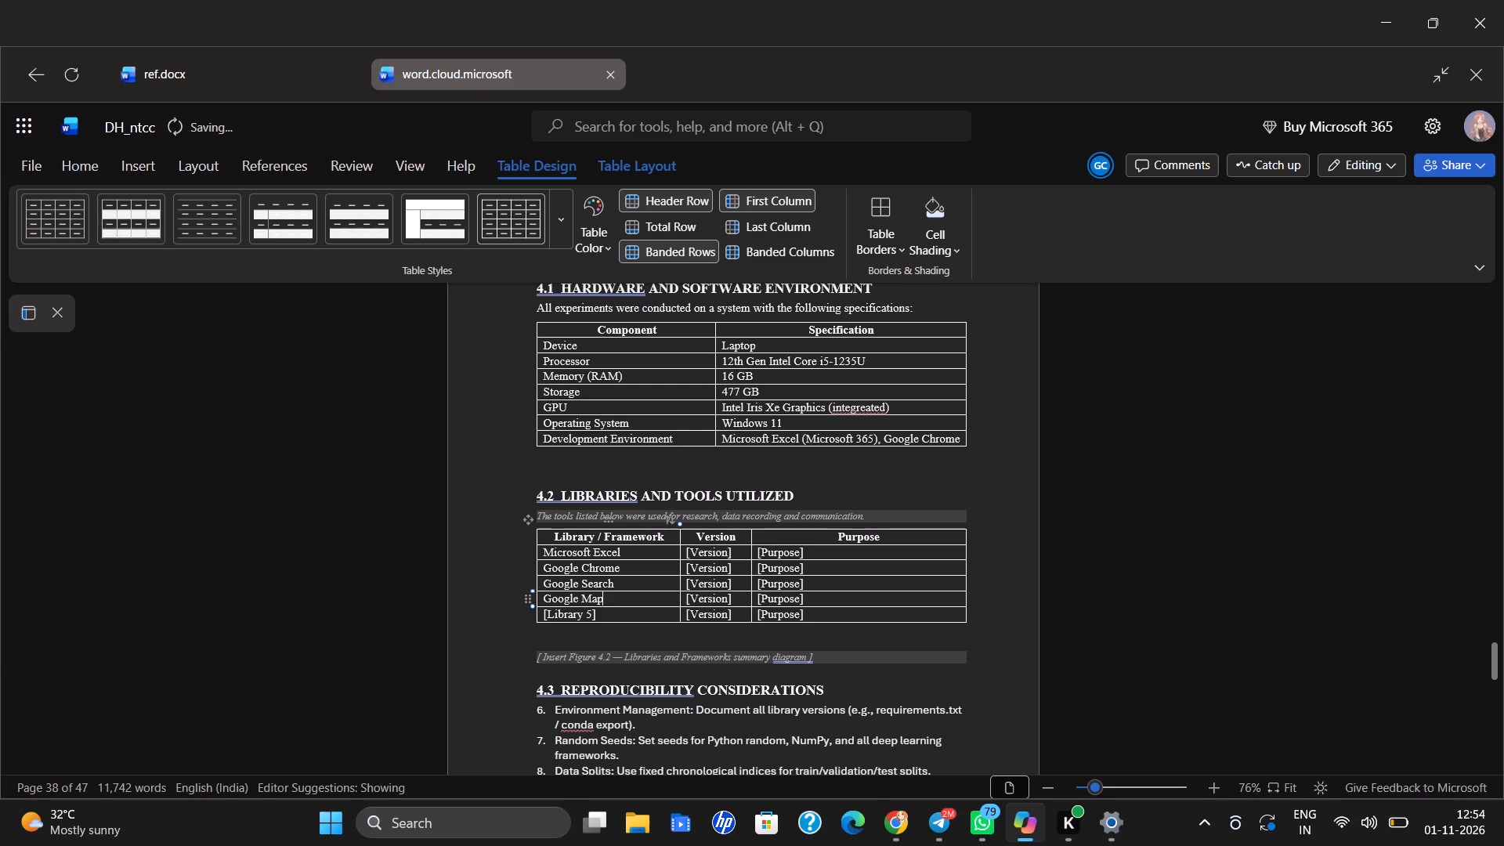
key(s)
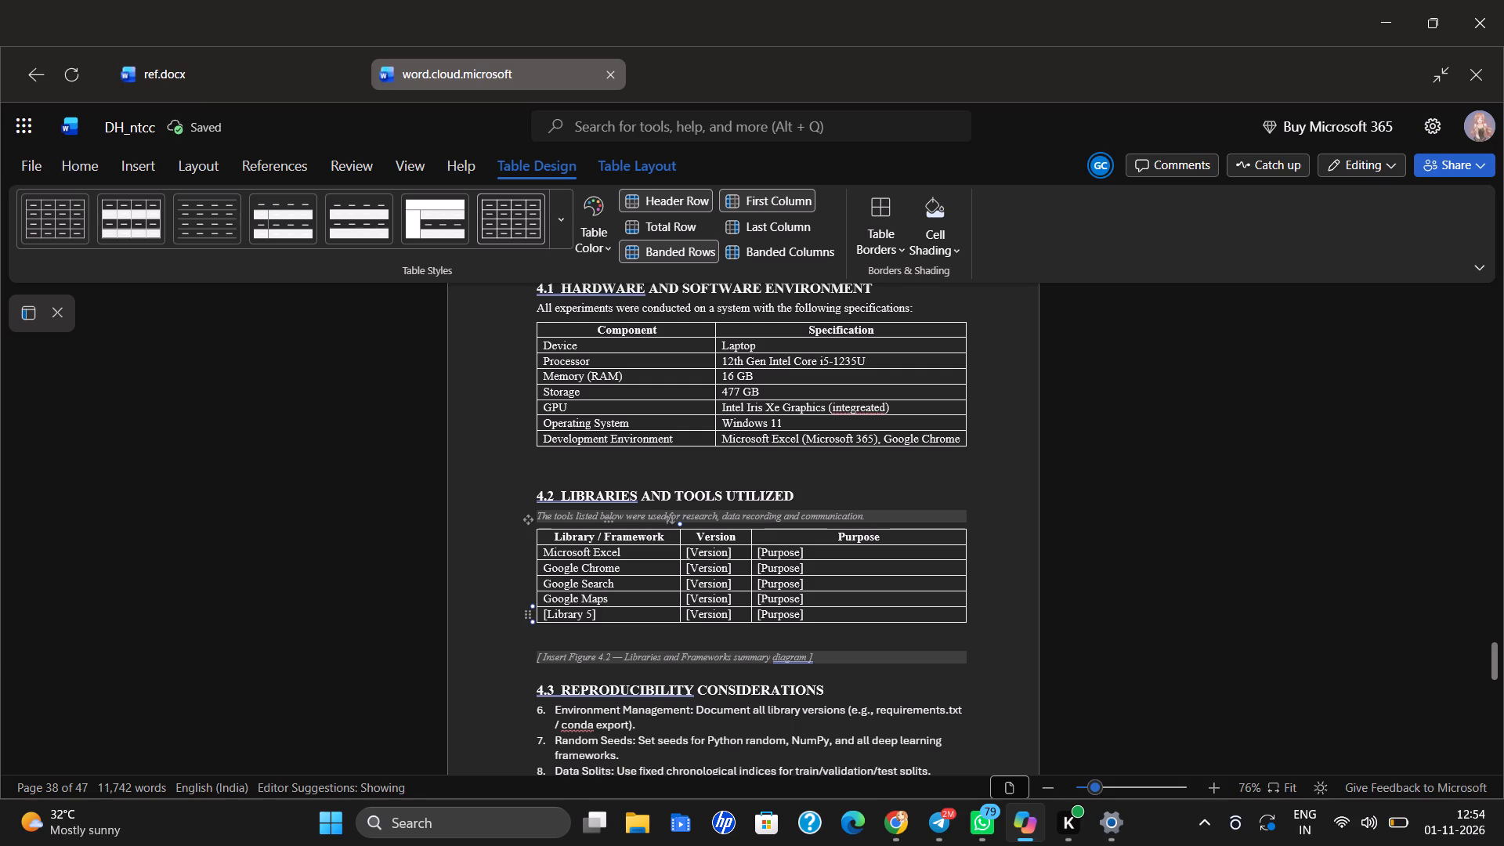
Replace the [Library 5] placeholder in the section 4.2 table with "Instagram,LinkedIn , Facebook".
click(671, 609)
key(ctrl+a)
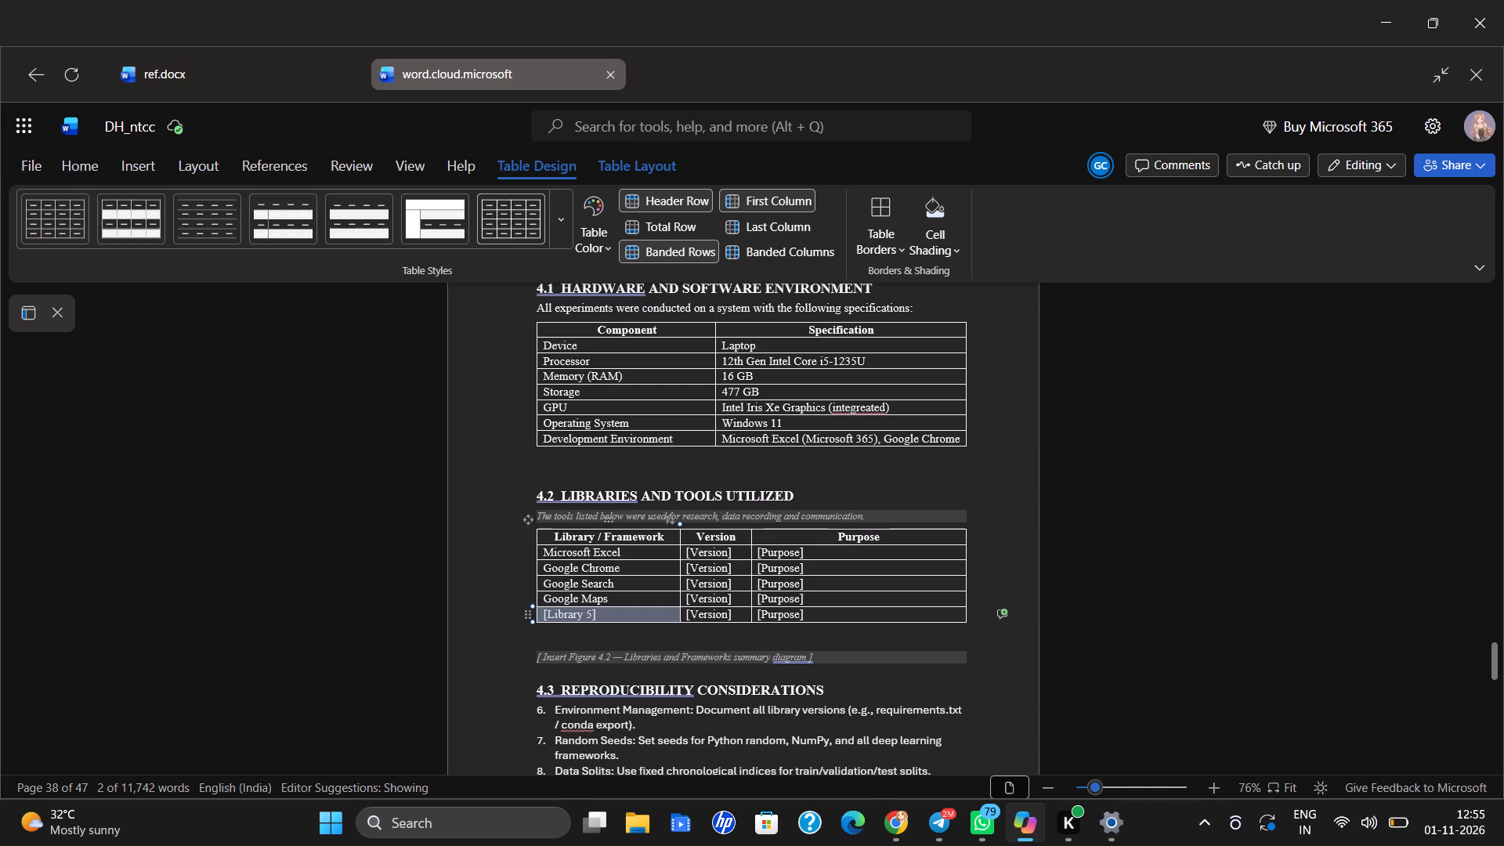
Replace the [Library 5] placeholder in the section 4.2 table with "Instagram,LinkedIn , Facebook".
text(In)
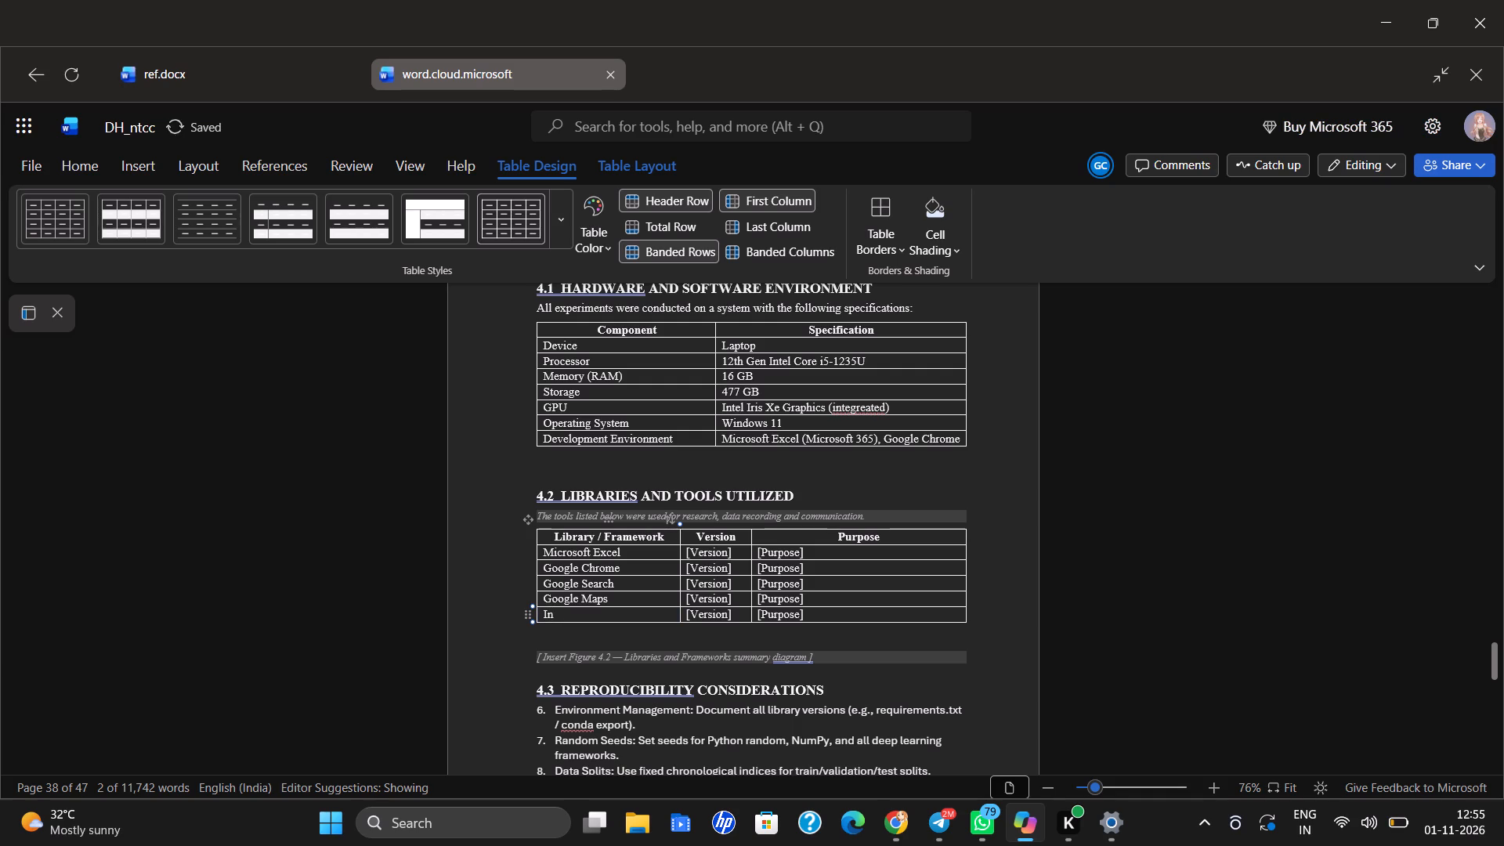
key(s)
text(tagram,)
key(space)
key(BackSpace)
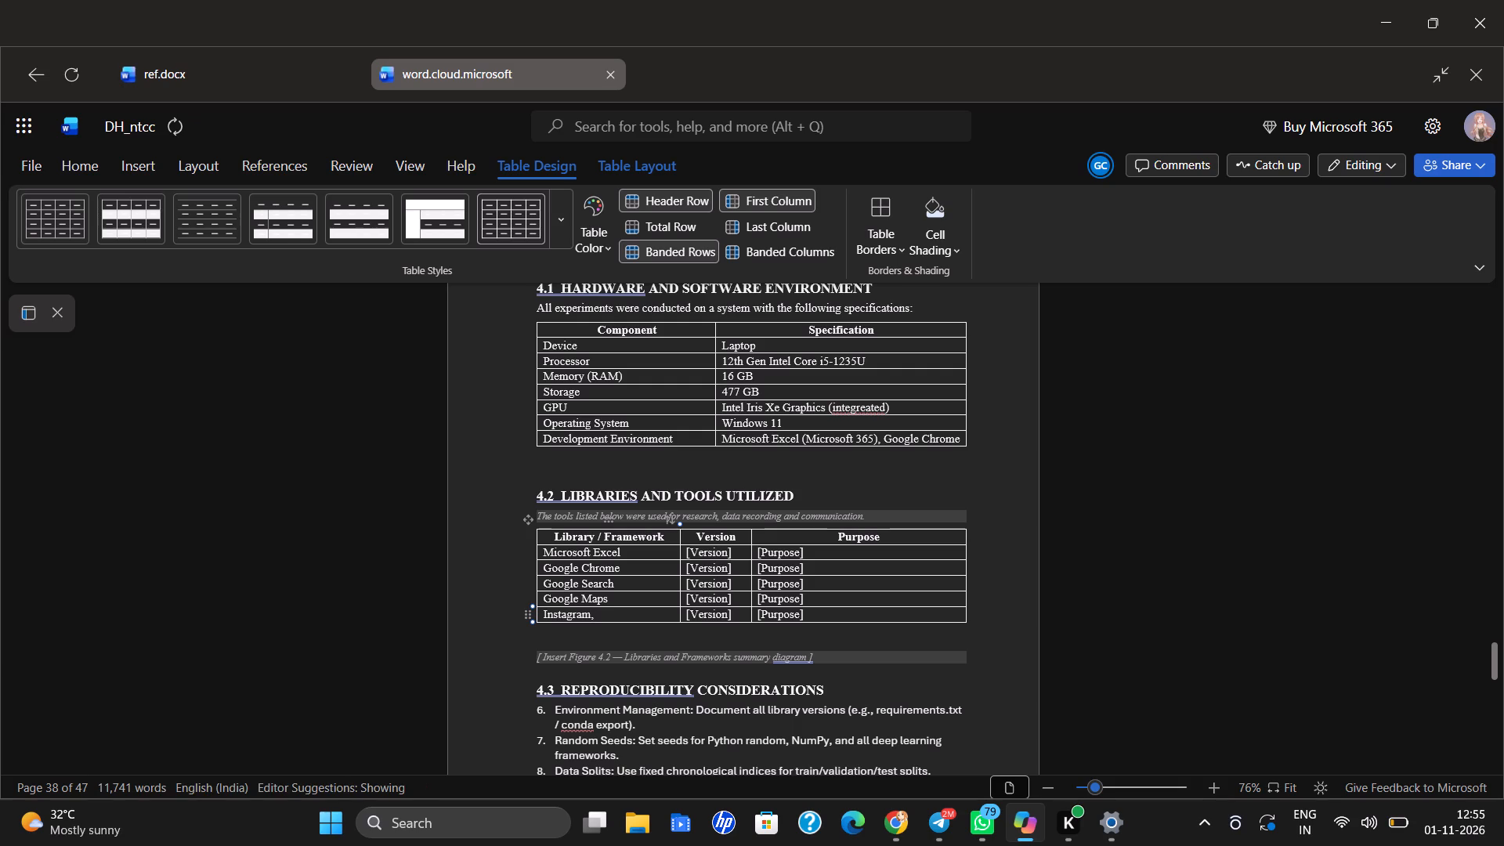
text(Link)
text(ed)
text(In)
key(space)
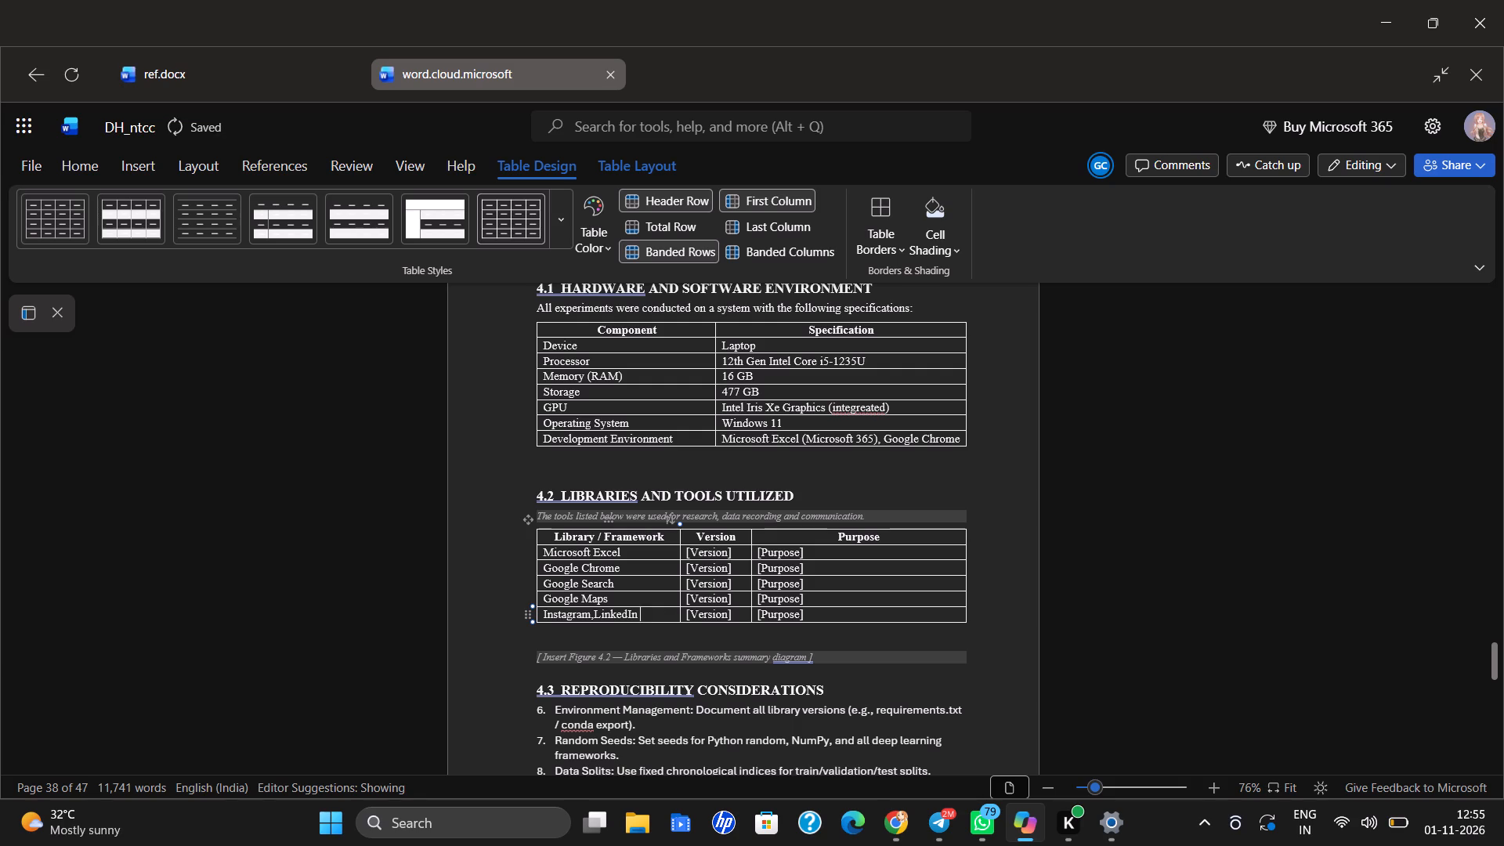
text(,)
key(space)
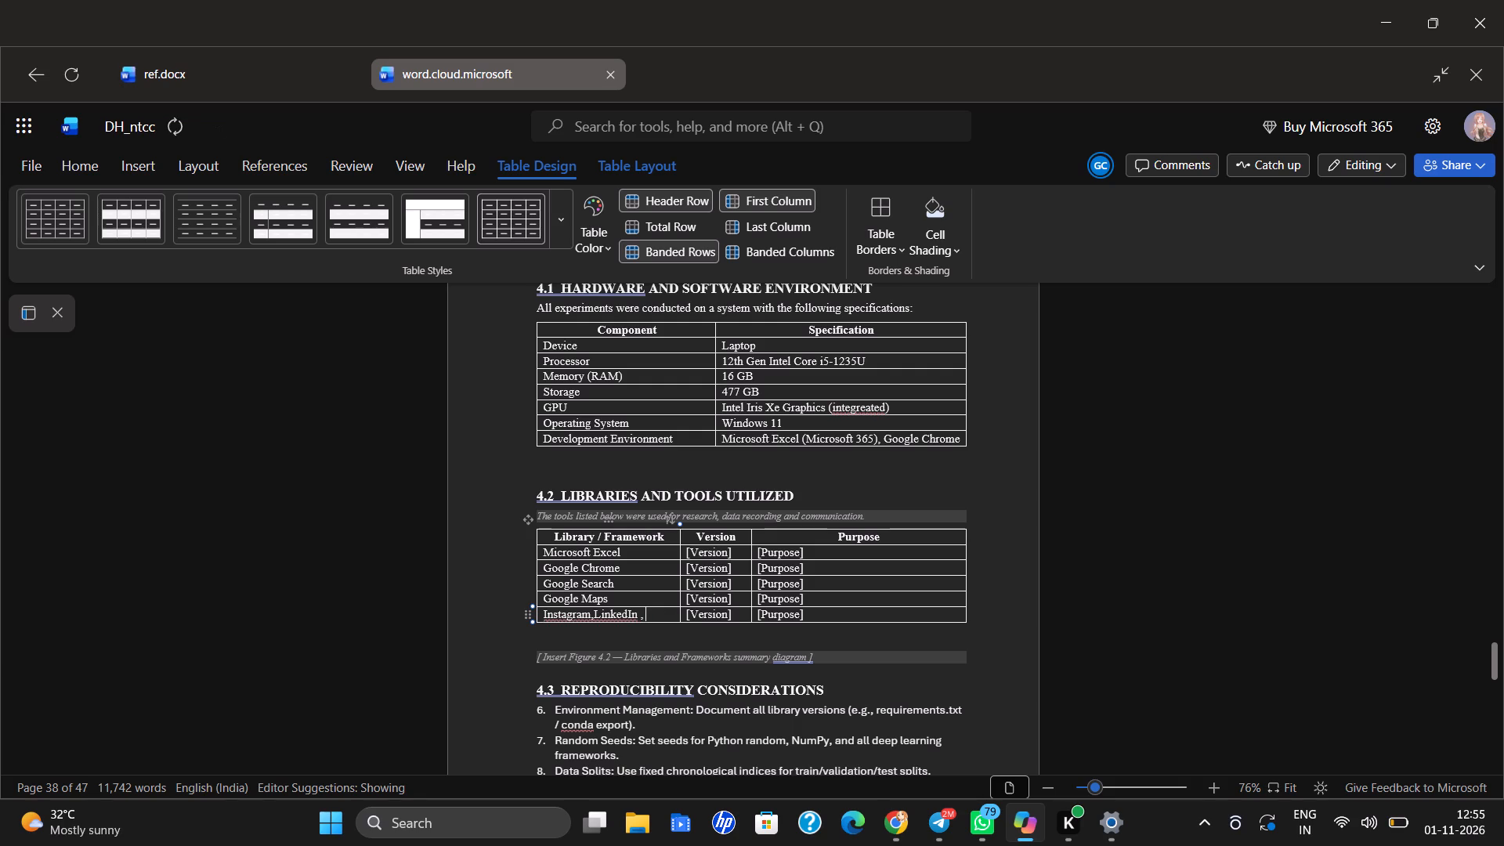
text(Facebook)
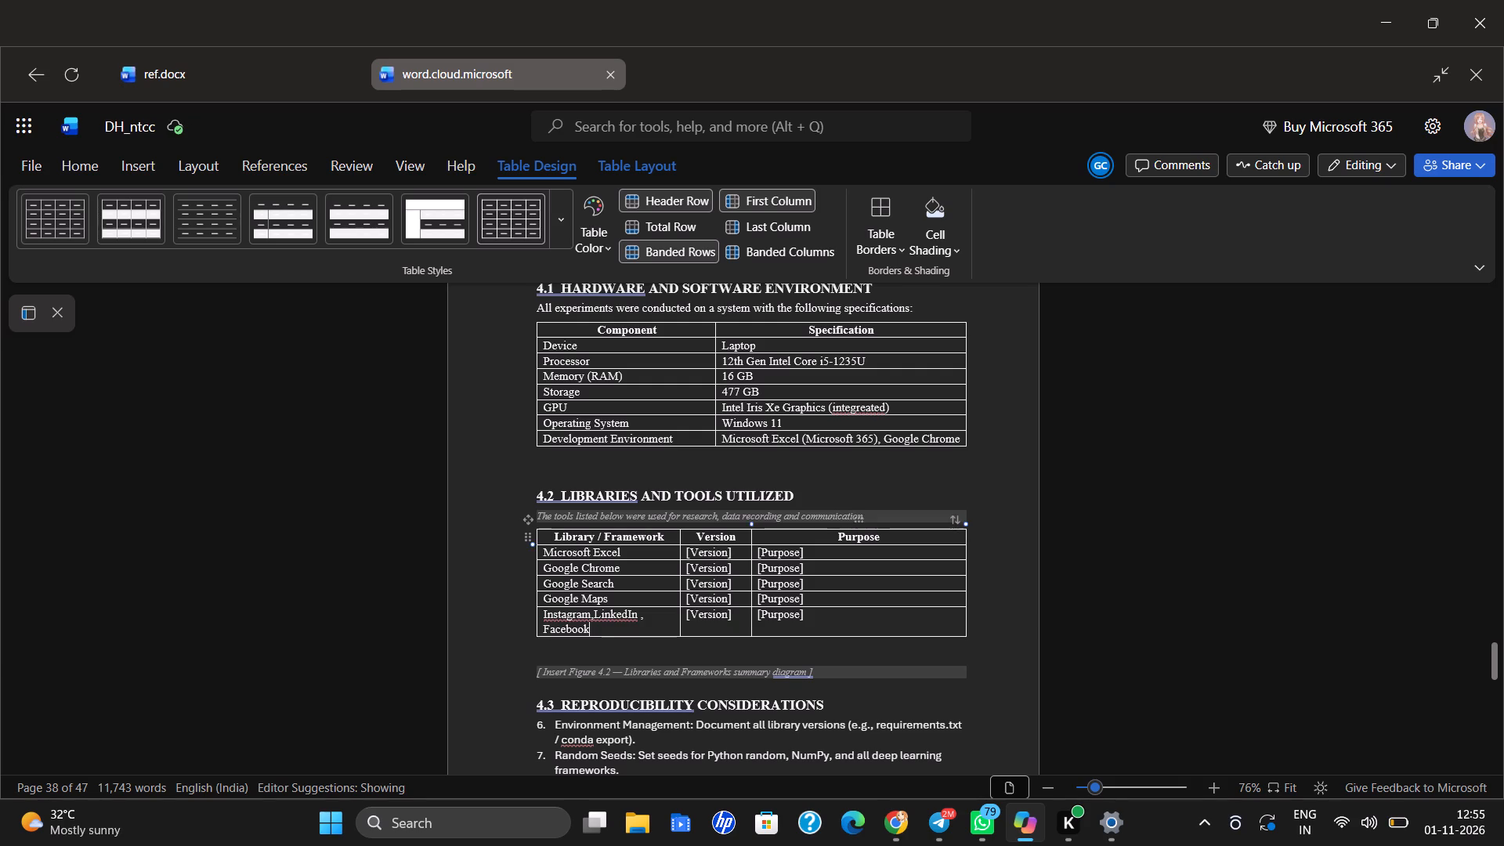
Replace the [Version] placeholder in the Microsoft Excel row of the section 4.2 table with "Microsoft 365".
click(731, 558)
key(ctrl+a)
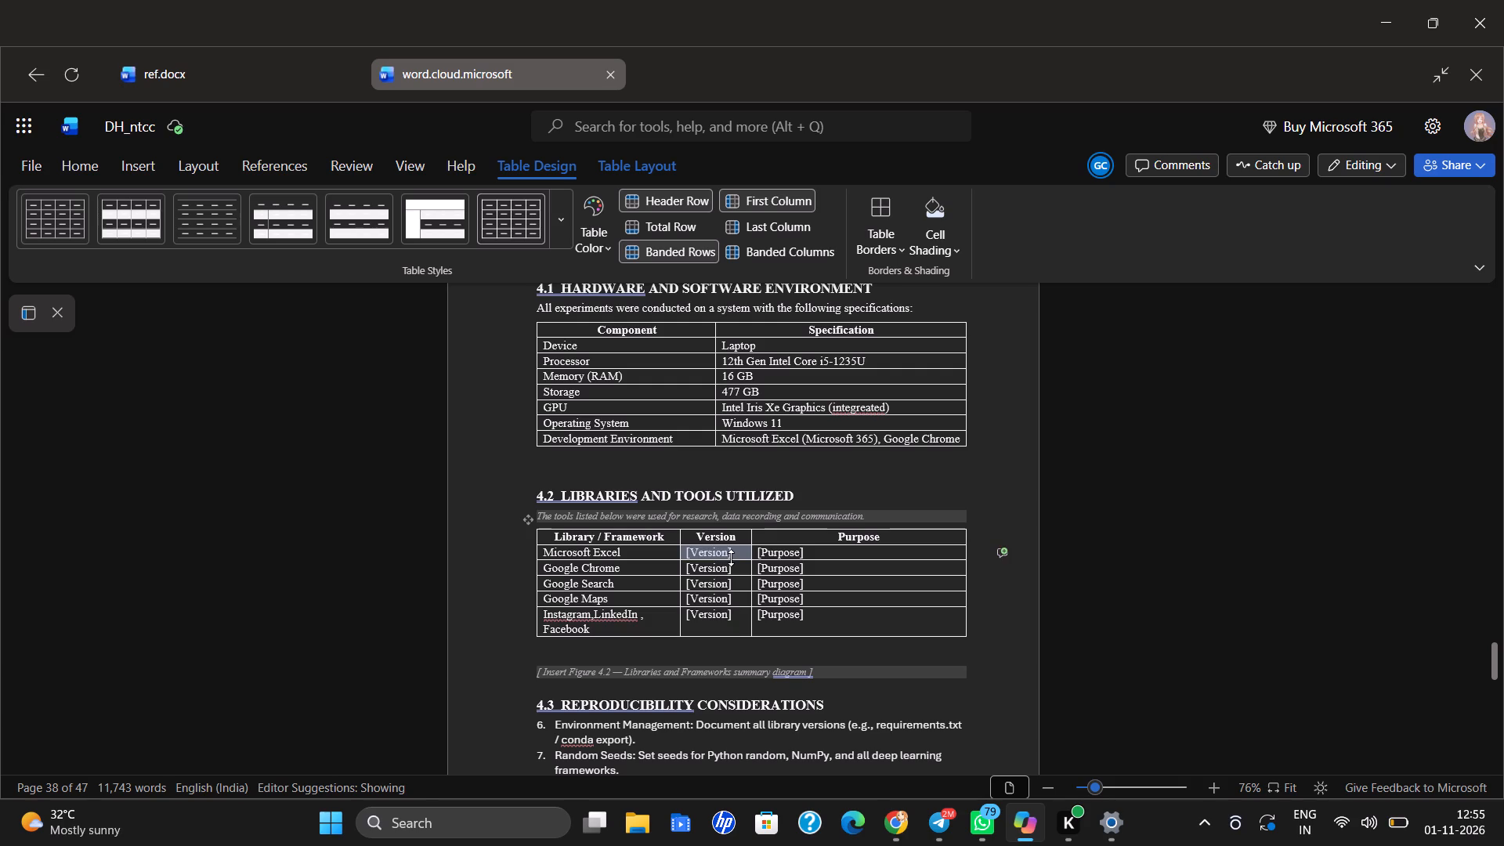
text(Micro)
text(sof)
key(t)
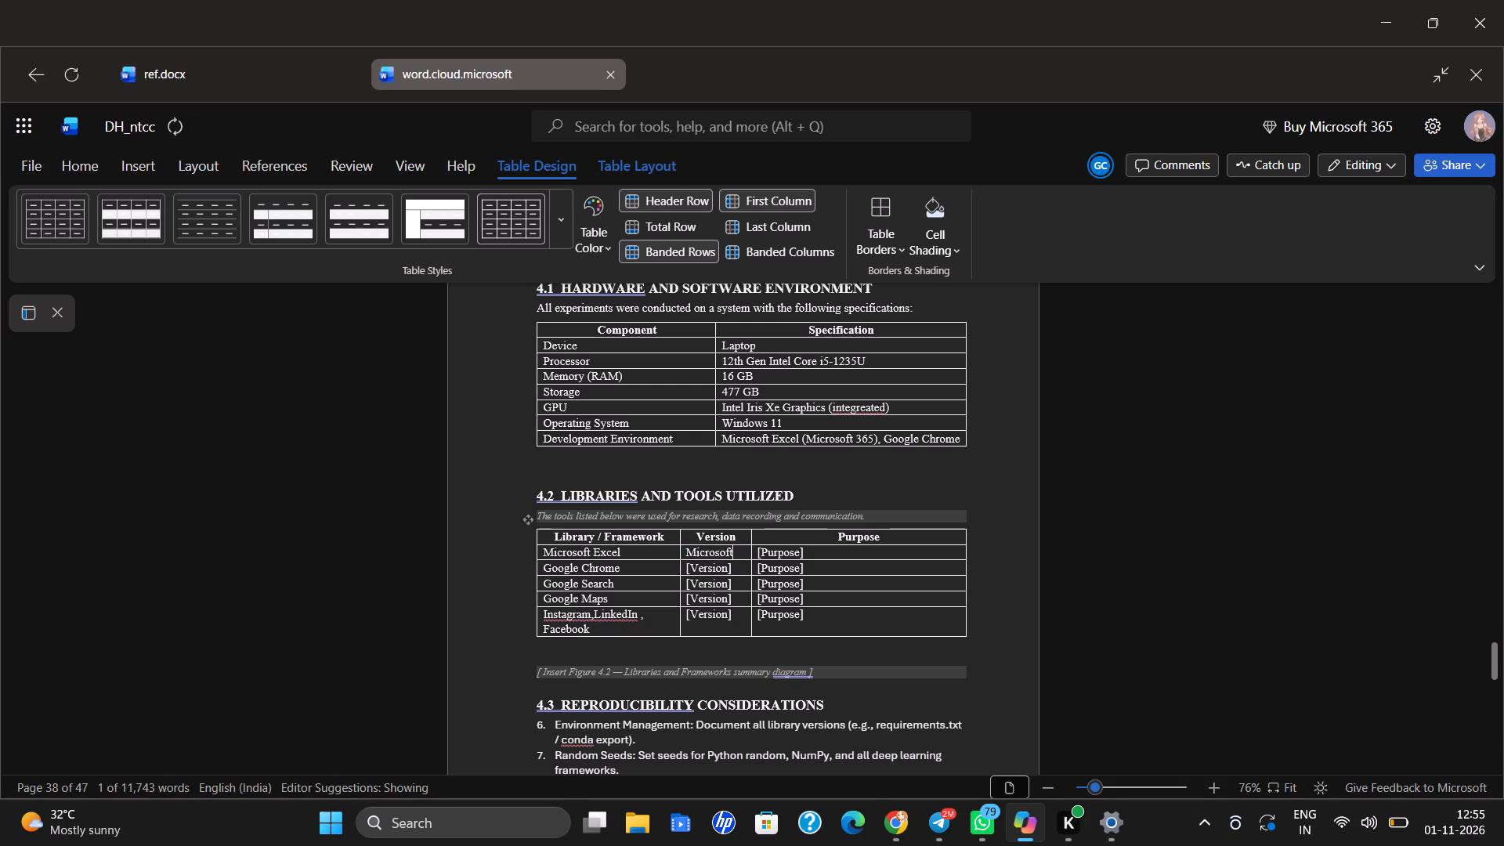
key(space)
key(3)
Complete the version entry in the Microsoft Excel row as "Microsoft 365".
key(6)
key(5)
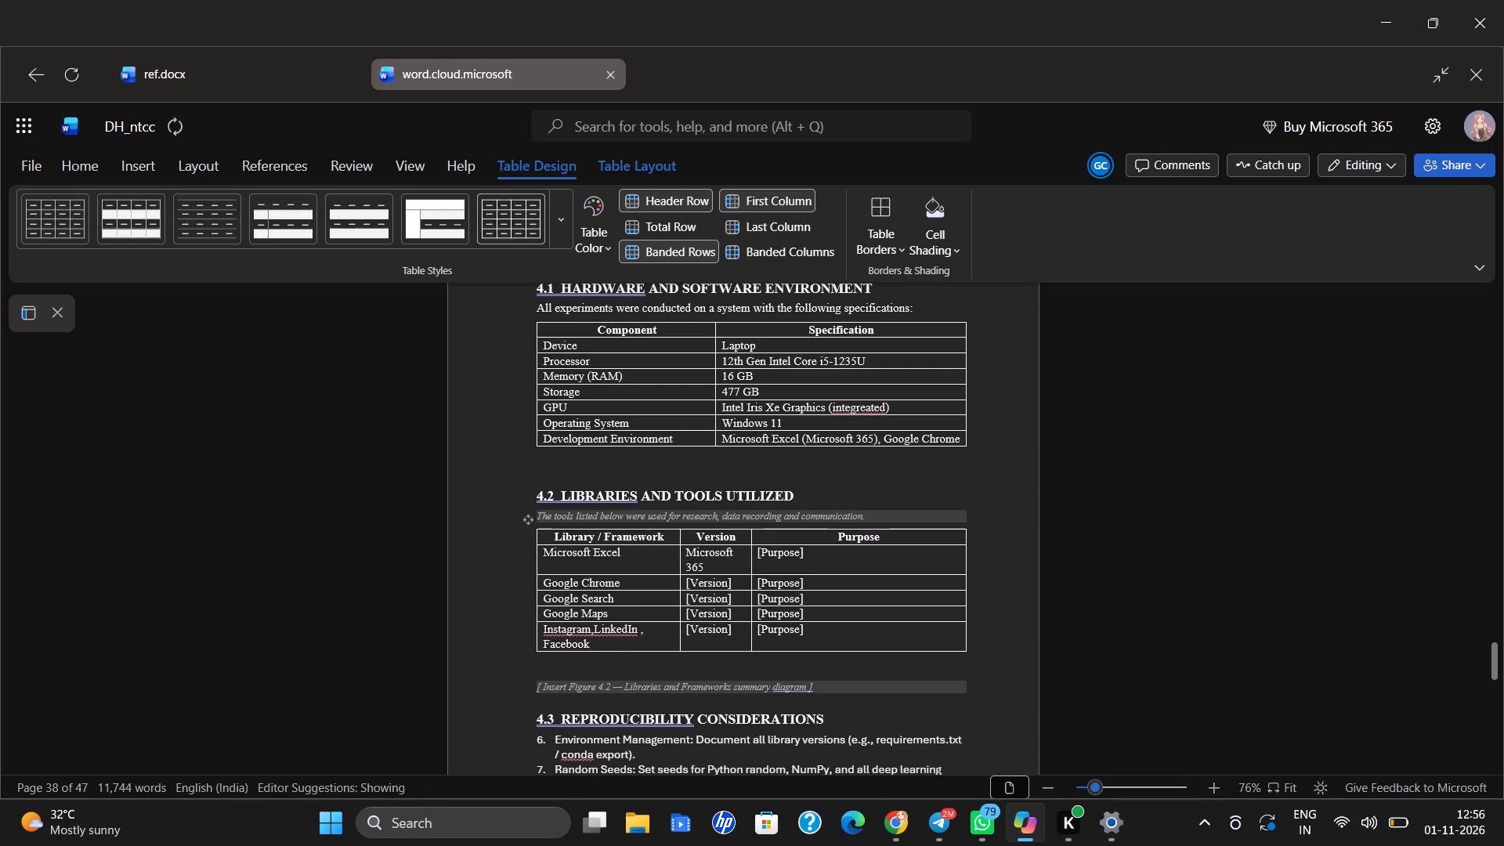
Replace the version placeholder in the Google Chrome row with "Latest stable version".
click(739, 583)
key(ctrl+a)
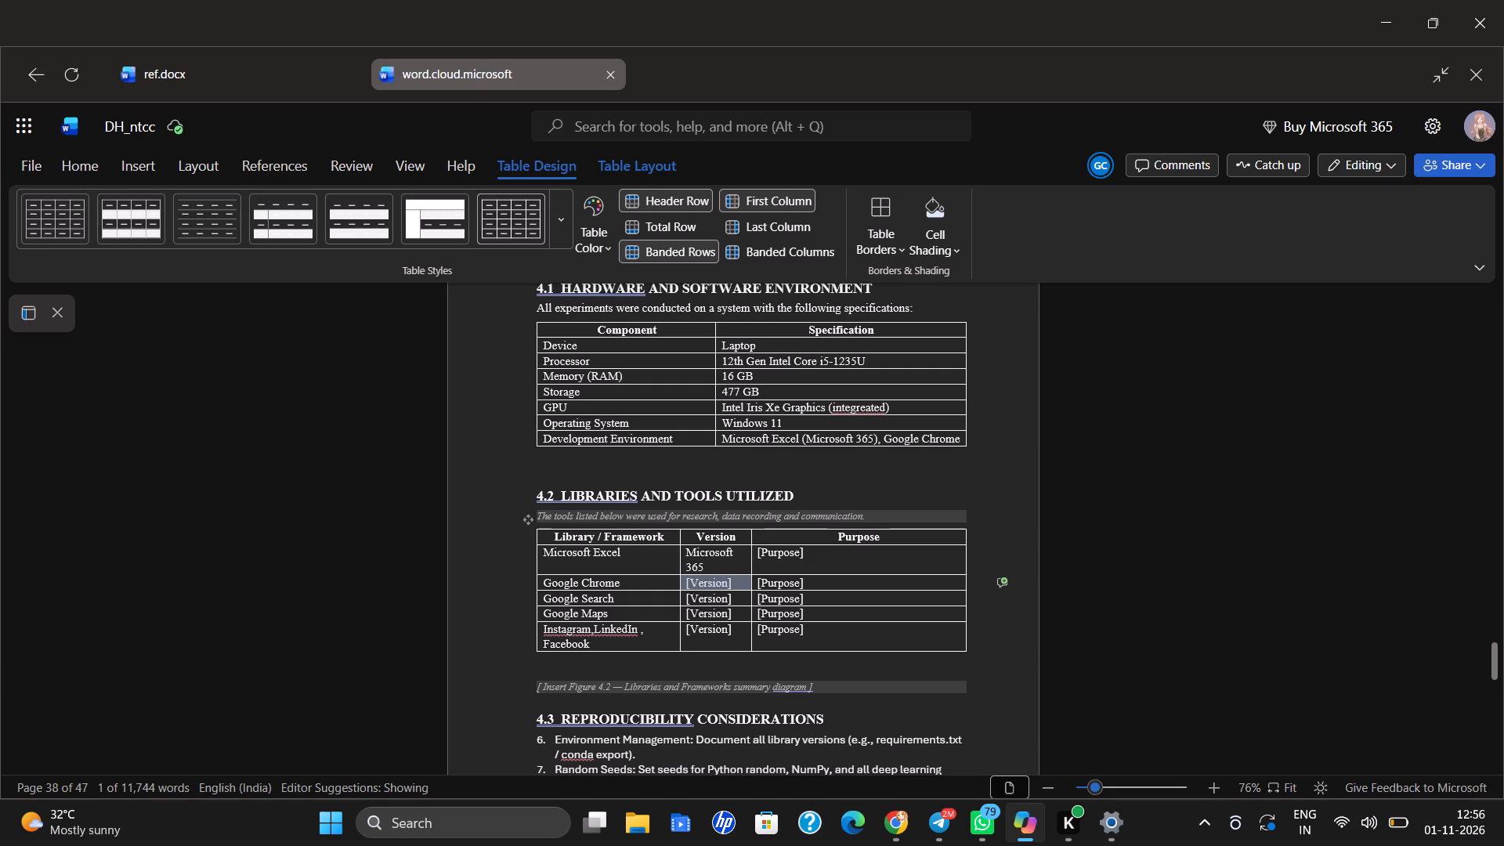
text(La)
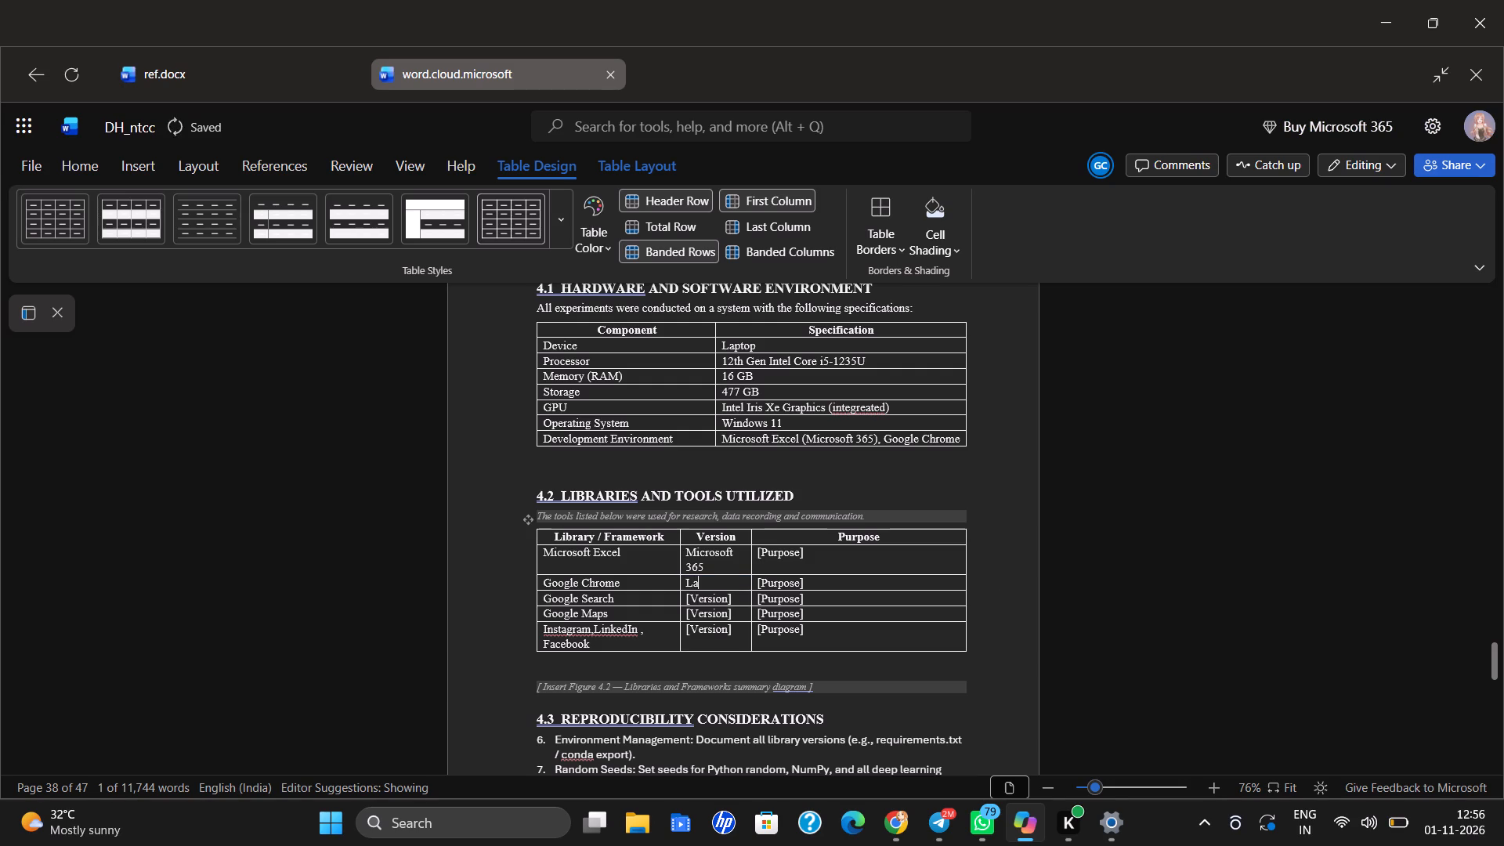
key(t)
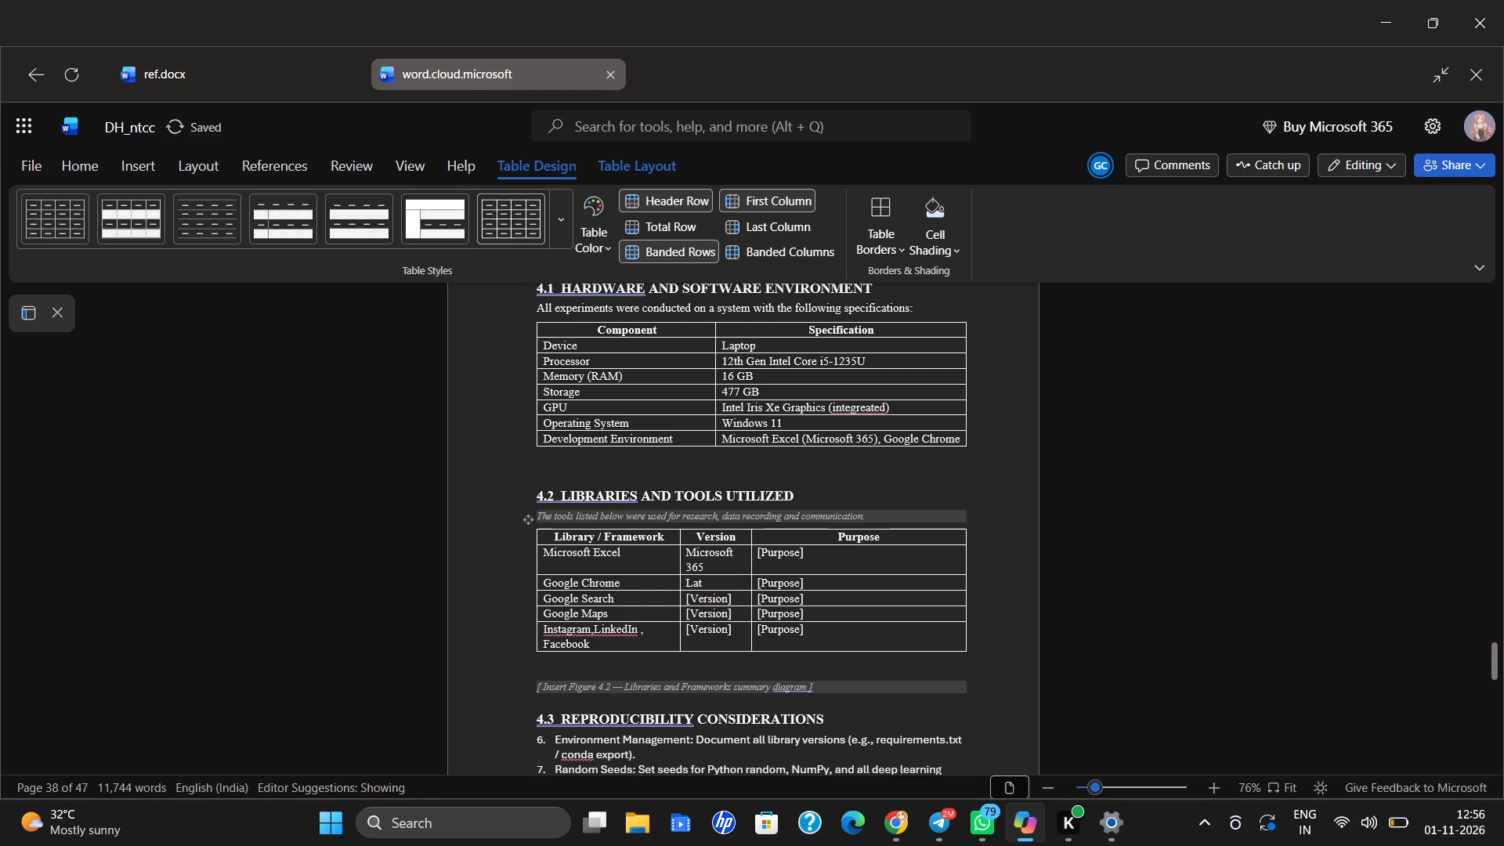
text(est)
key(space)
key(shift+t)
key(BackSpace)
key(s)
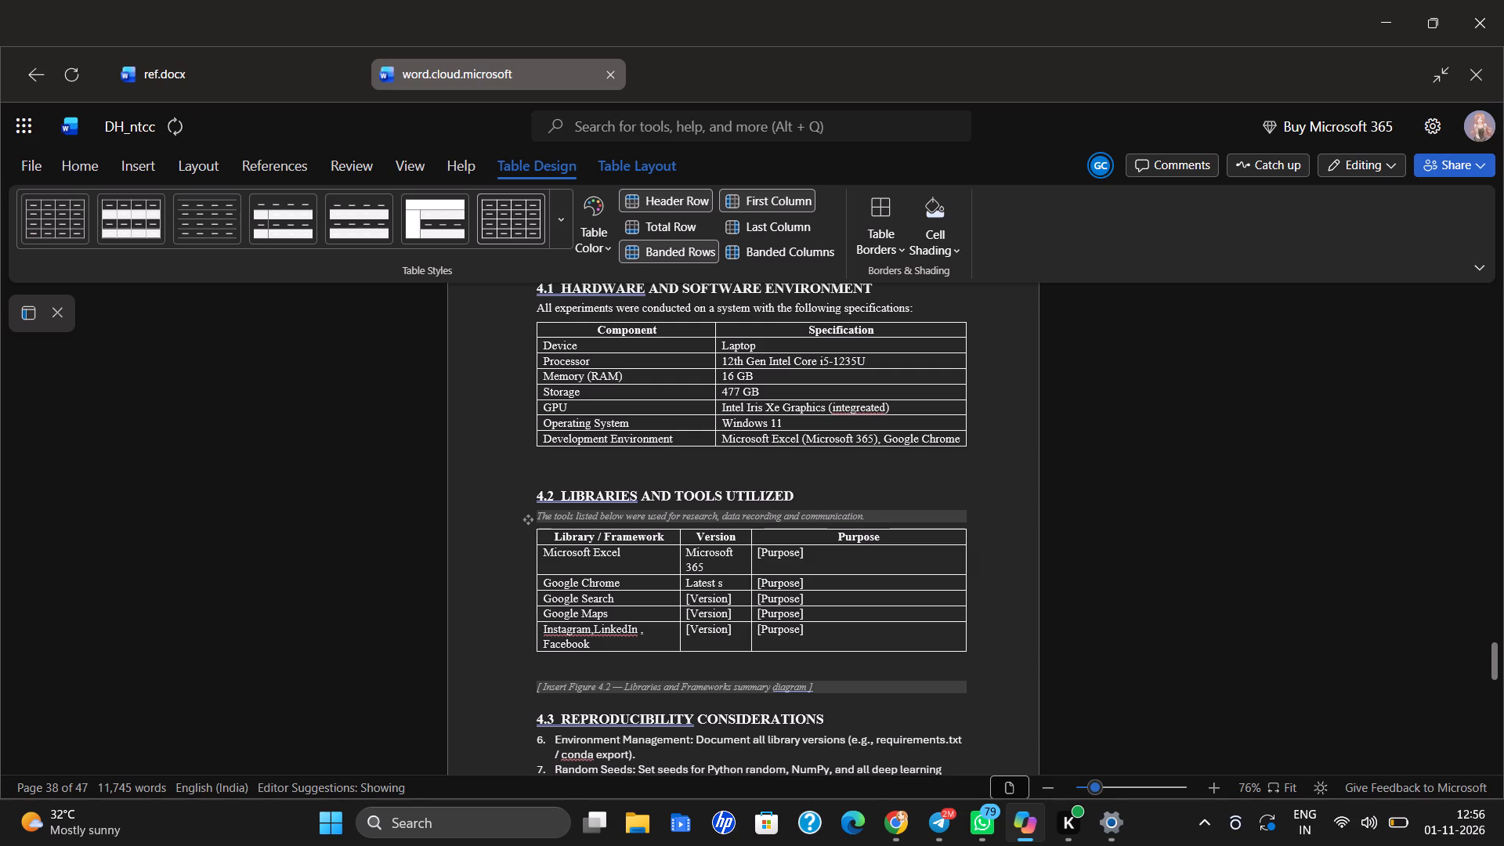
text(table)
key(space)
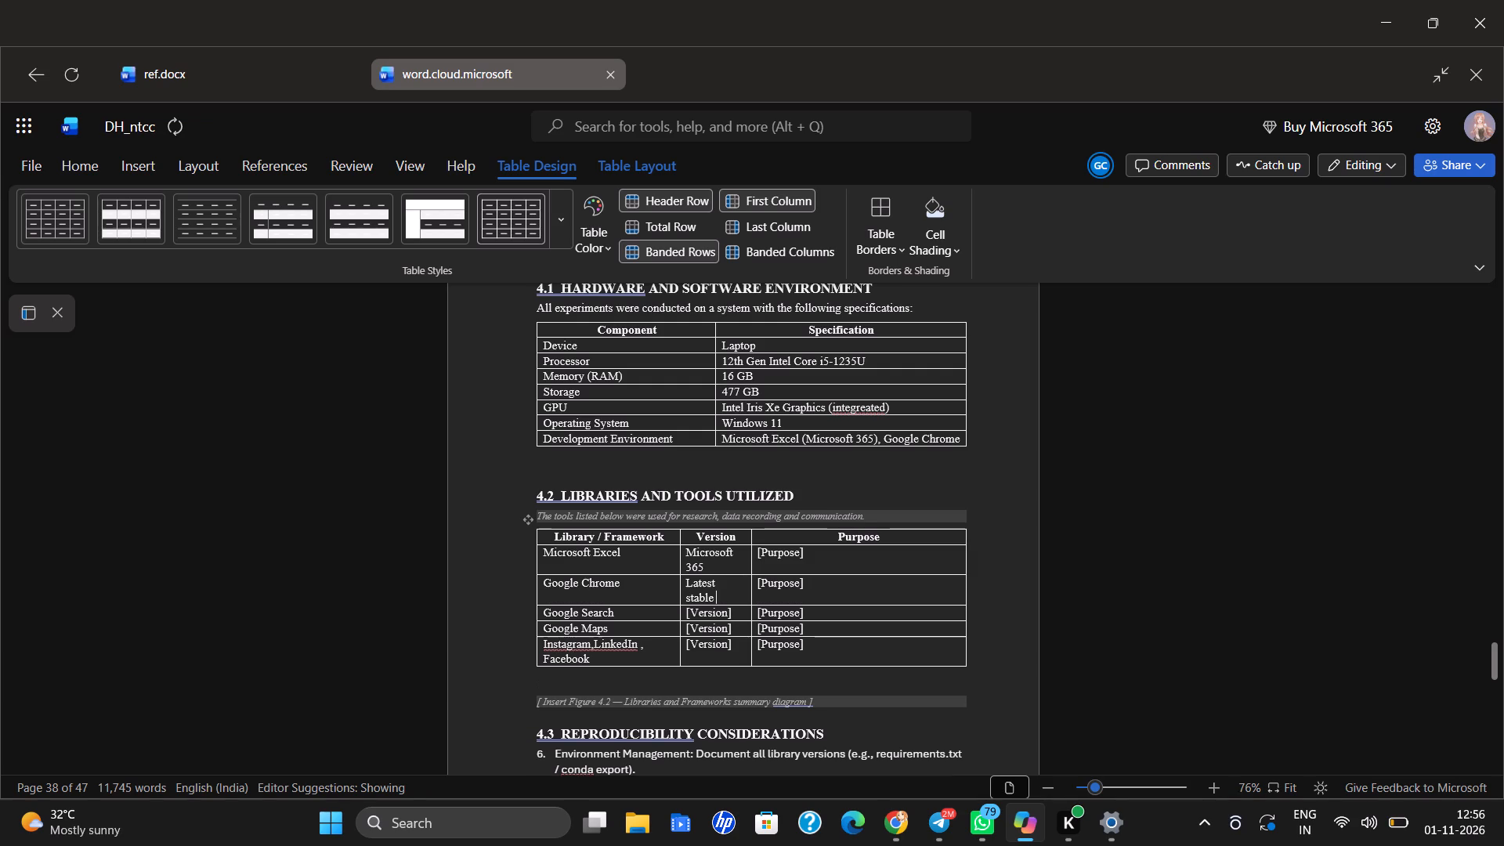
text(ver)
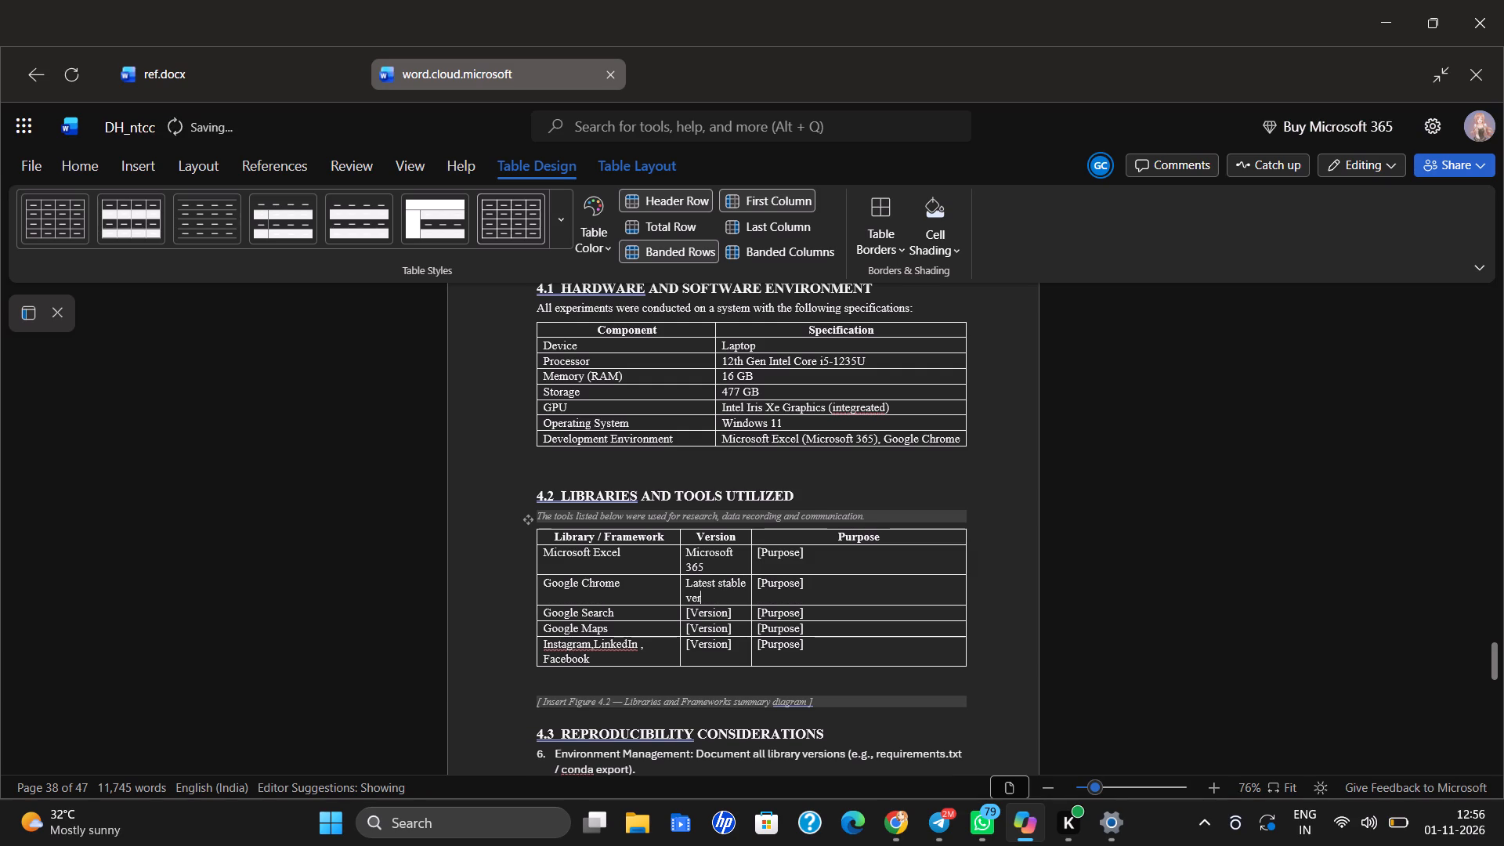
text(sion)
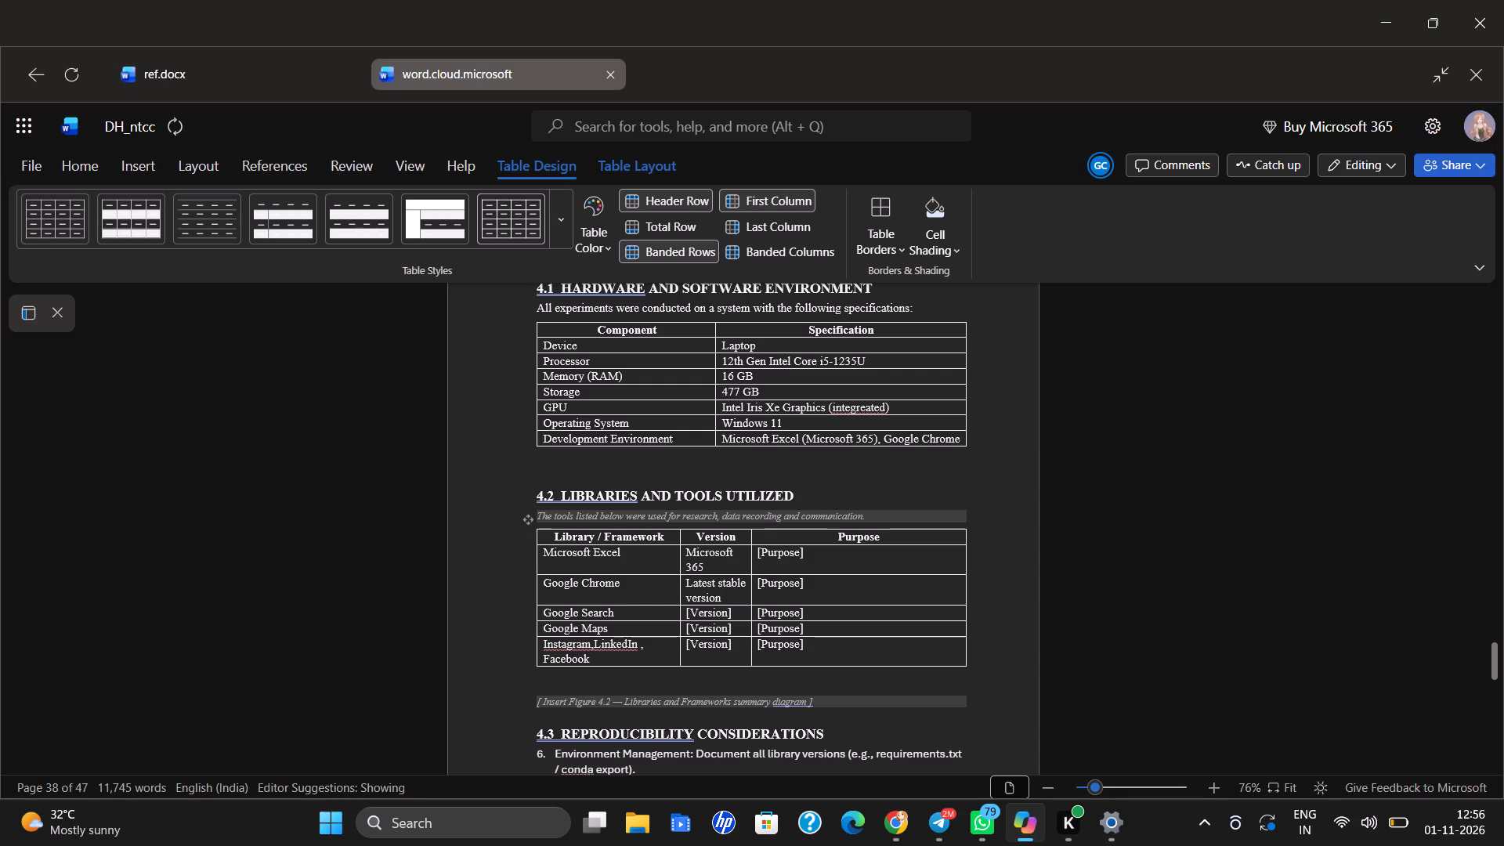
Replace the version placeholder in the Google Search row with "Web".
click(732, 616)
key(BackSpace)
key(BackSpace)
key(BackSpace)
key(BackSpace)
key(BackSpace)
key(BackSpace)
key(BackSpace)
key(BackSpace)
key(BackSpace)
text(We)
key(b)
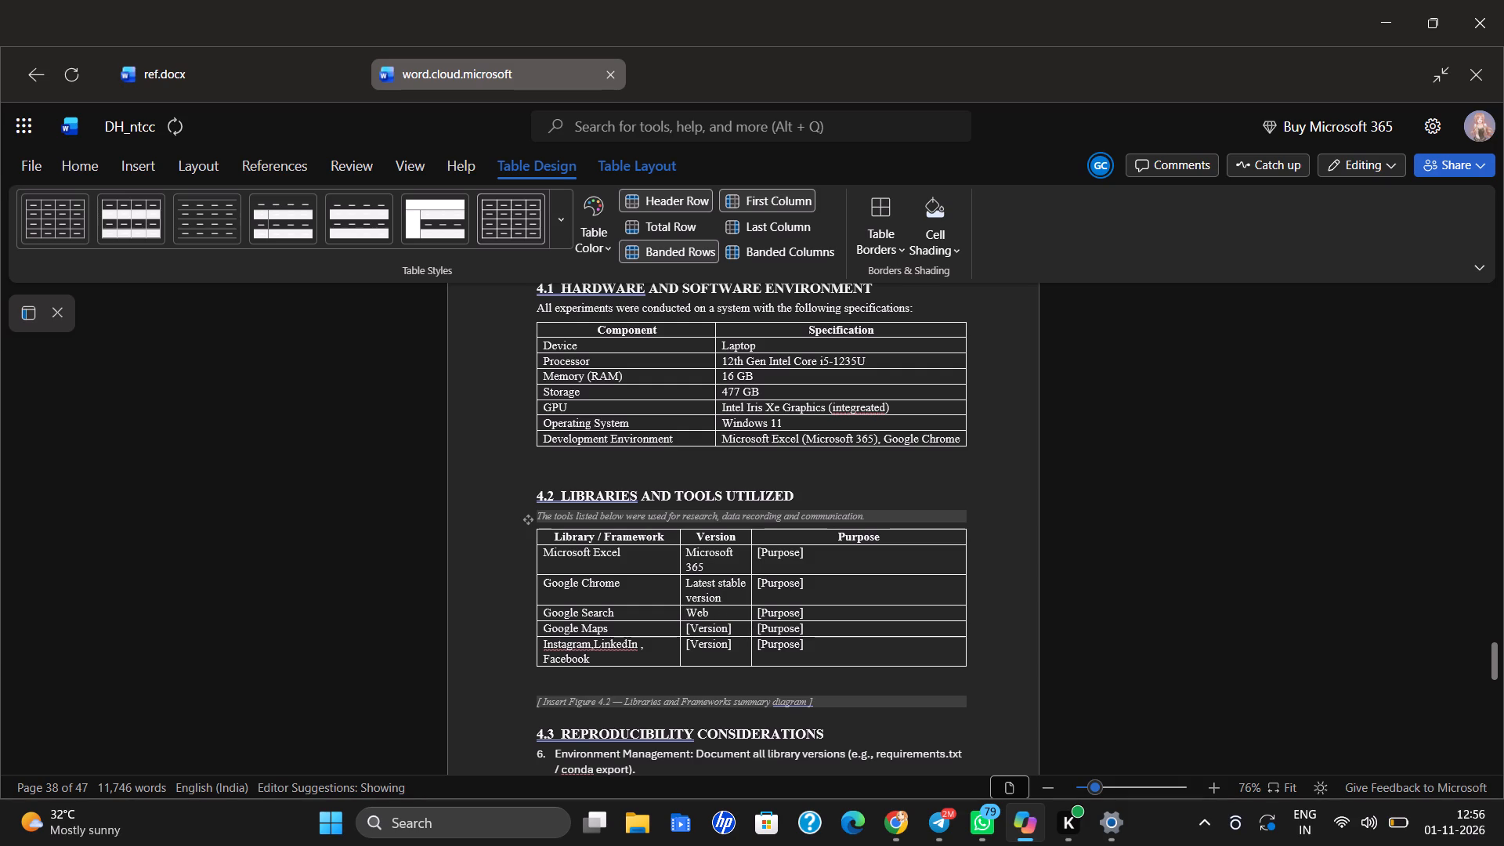
Replace the version placeholder in the Google Maps row of the section 4.2 table with "Web".
click(733, 635)
key(ctrl+a)
key(BackSpace)
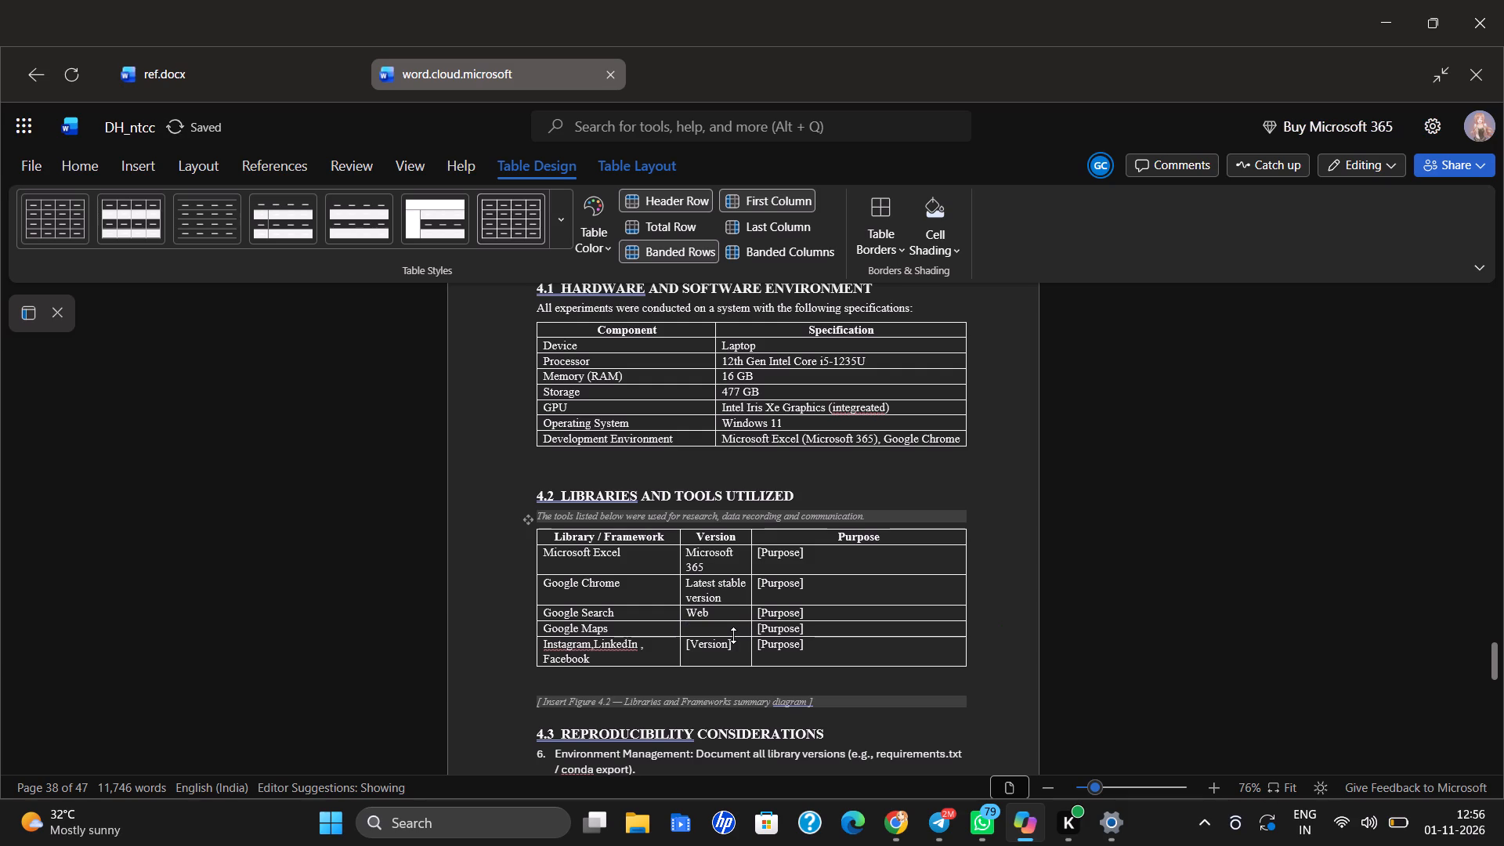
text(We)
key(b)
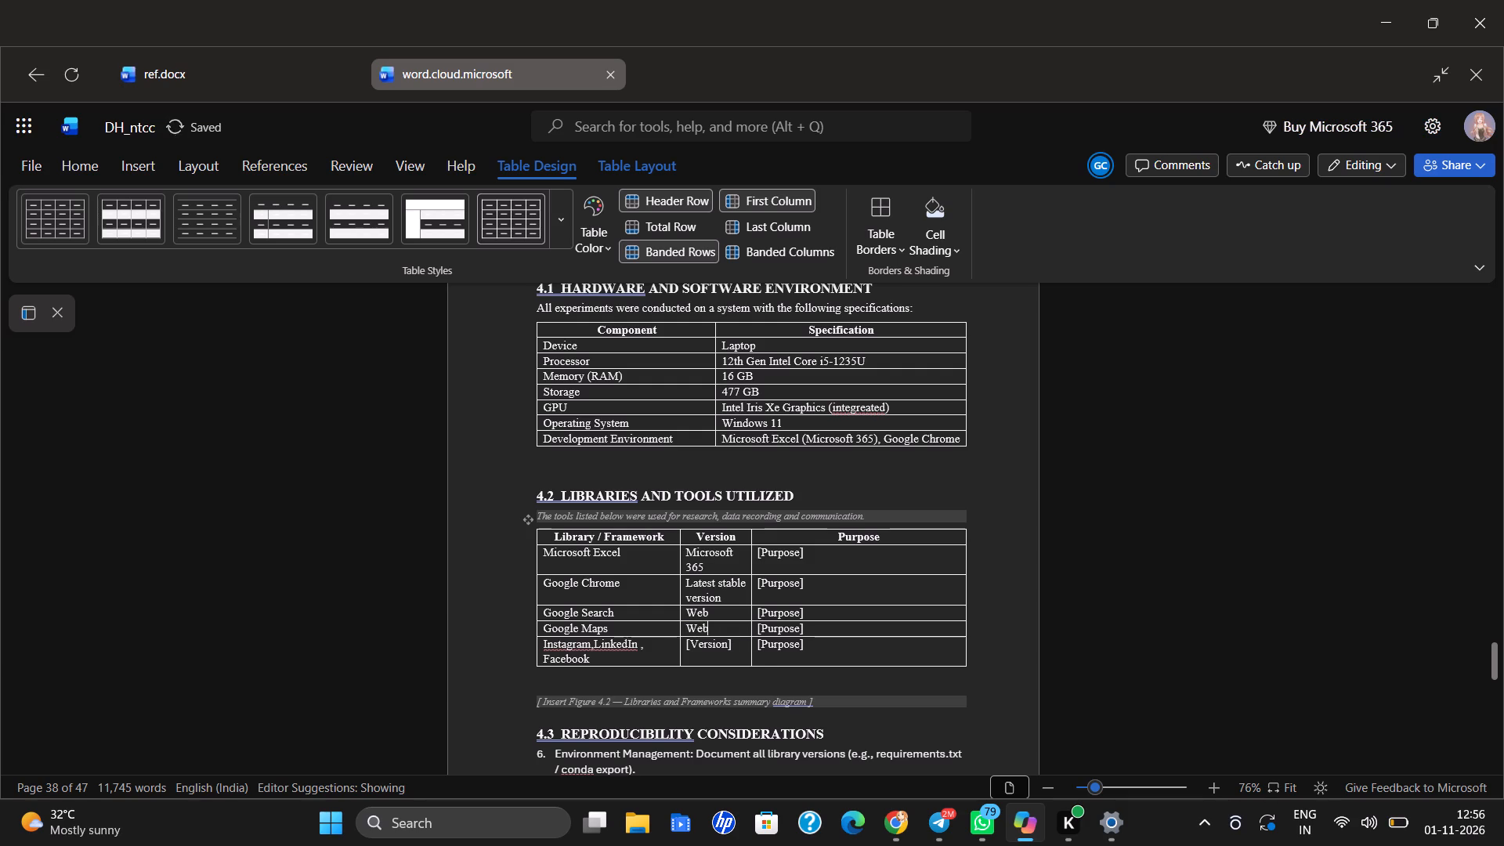
Replace the version placeholder in the Instagram, LinkedIn, Facebook row of the section 4.2 table with "Web/App".
click(740, 639)
key(ctrl+a)
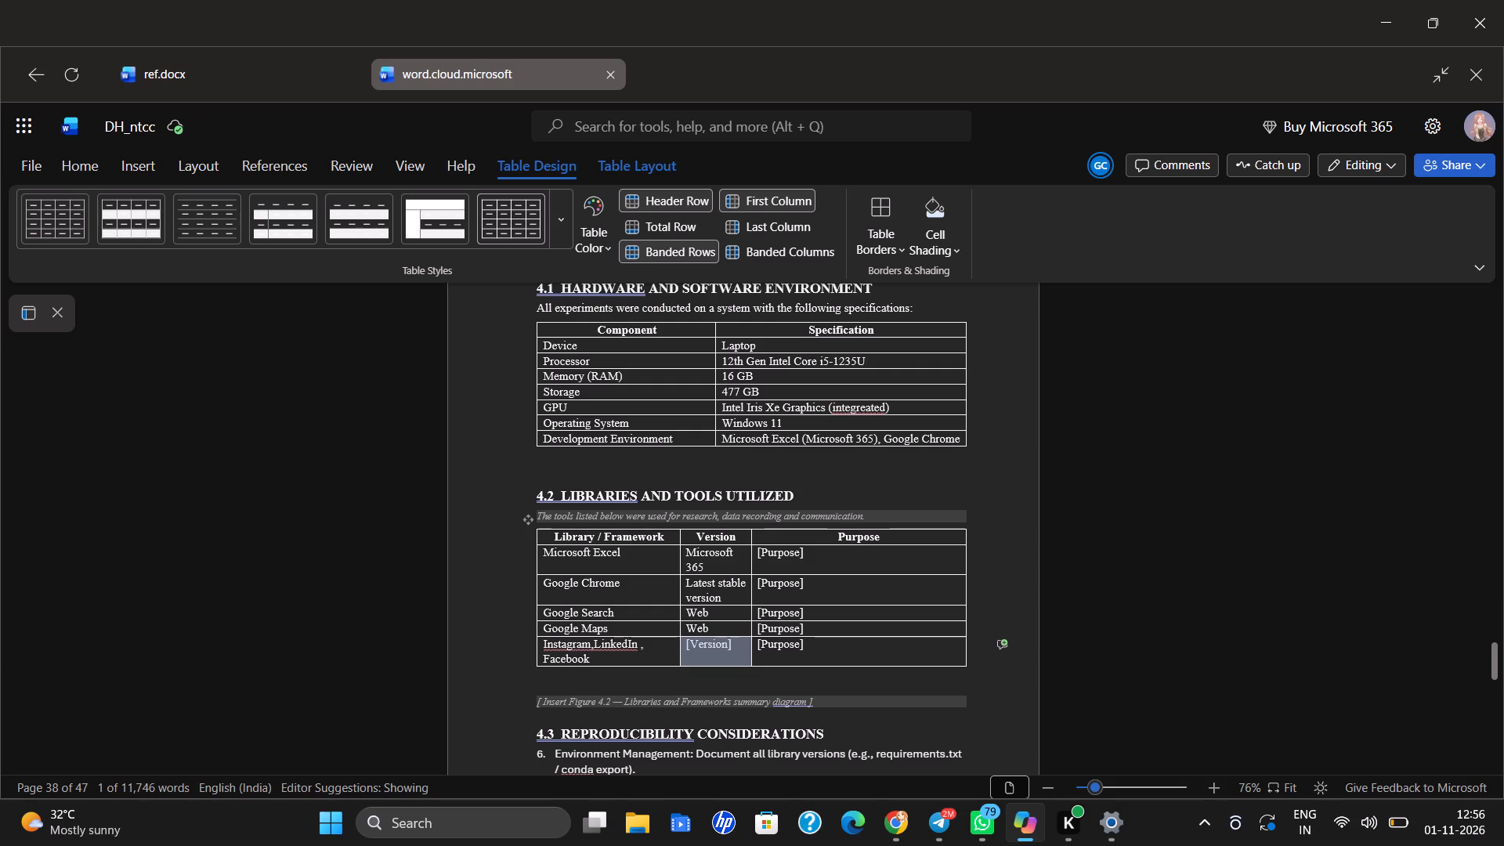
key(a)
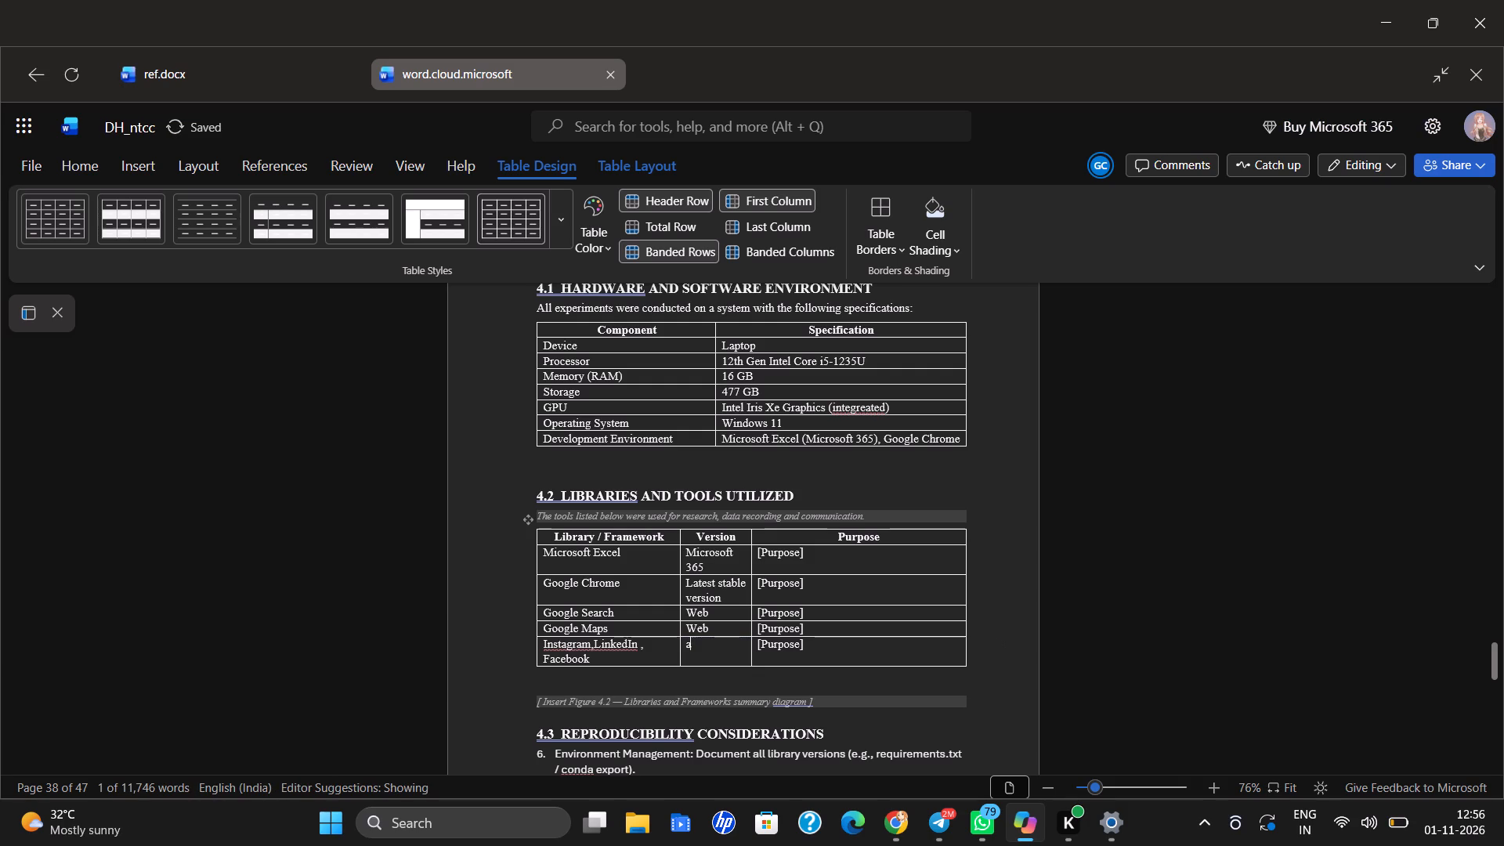
key(BackSpace)
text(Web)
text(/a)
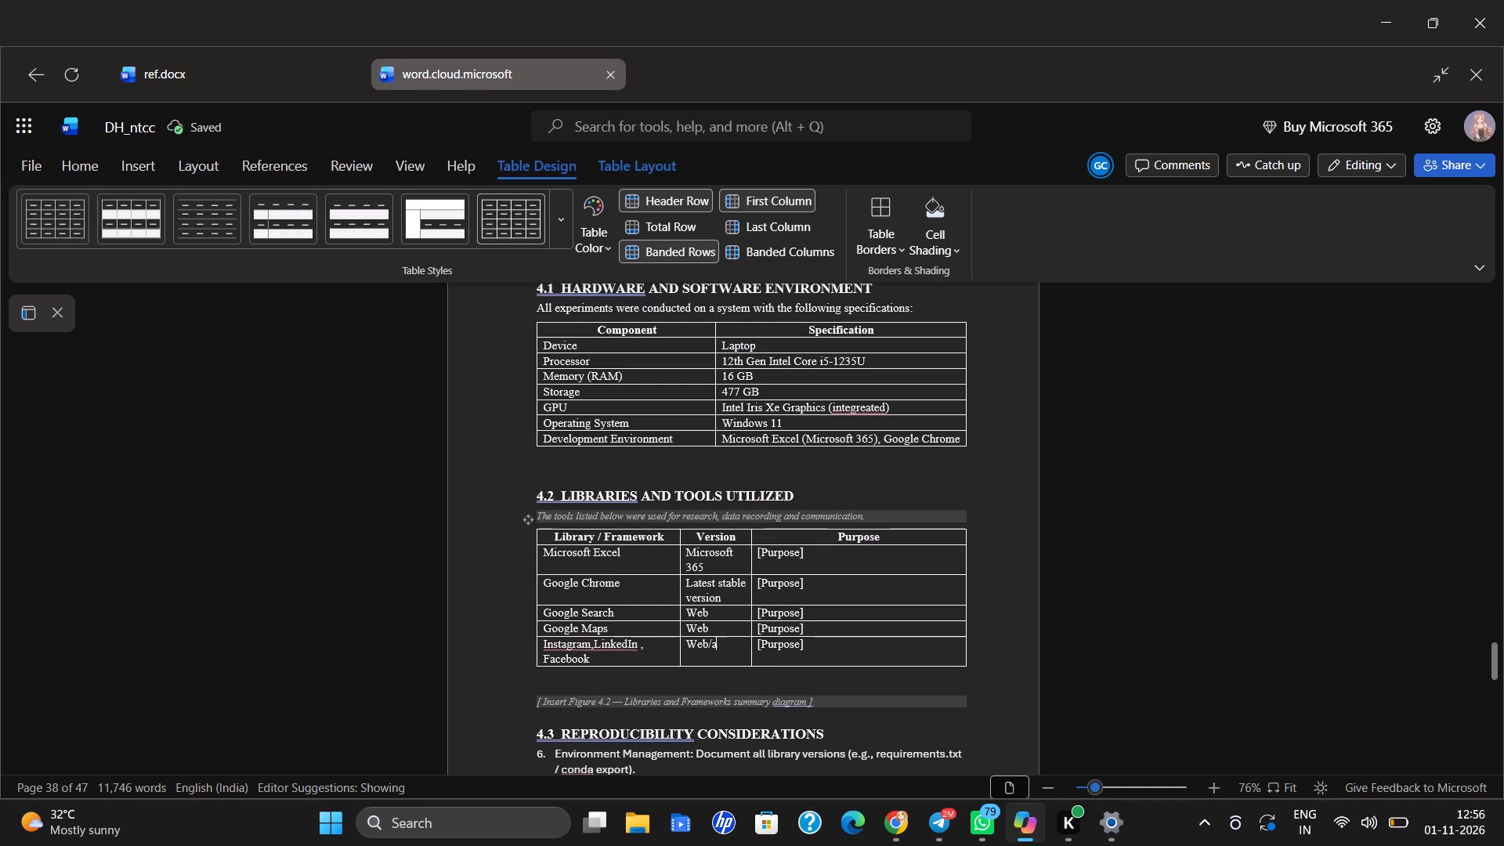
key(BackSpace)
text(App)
Start replacing the purpose placeholder in the Microsoft Excel row of the section 4.2 table.
click(848, 551)
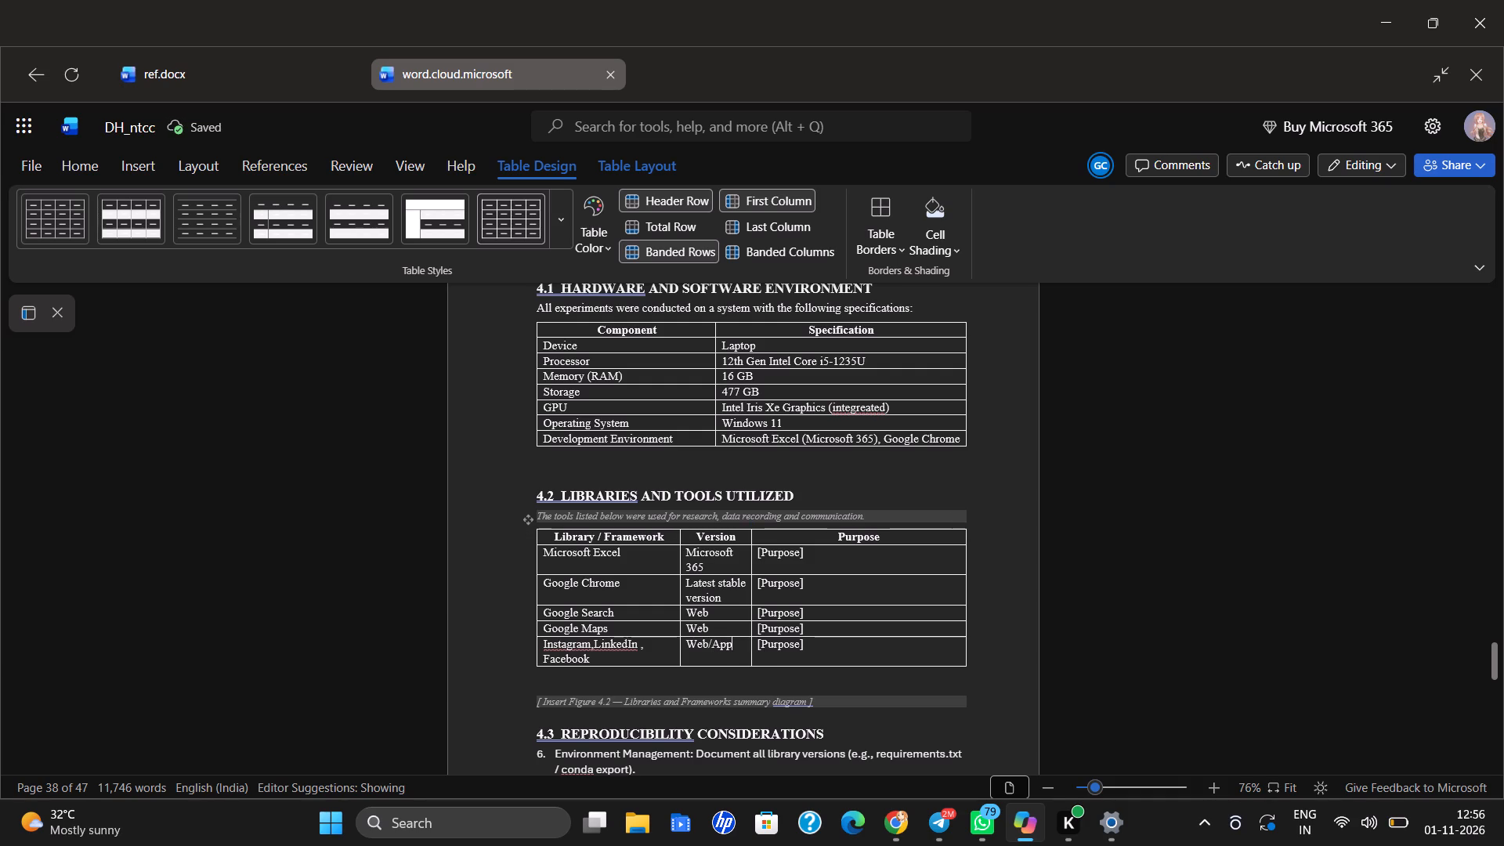
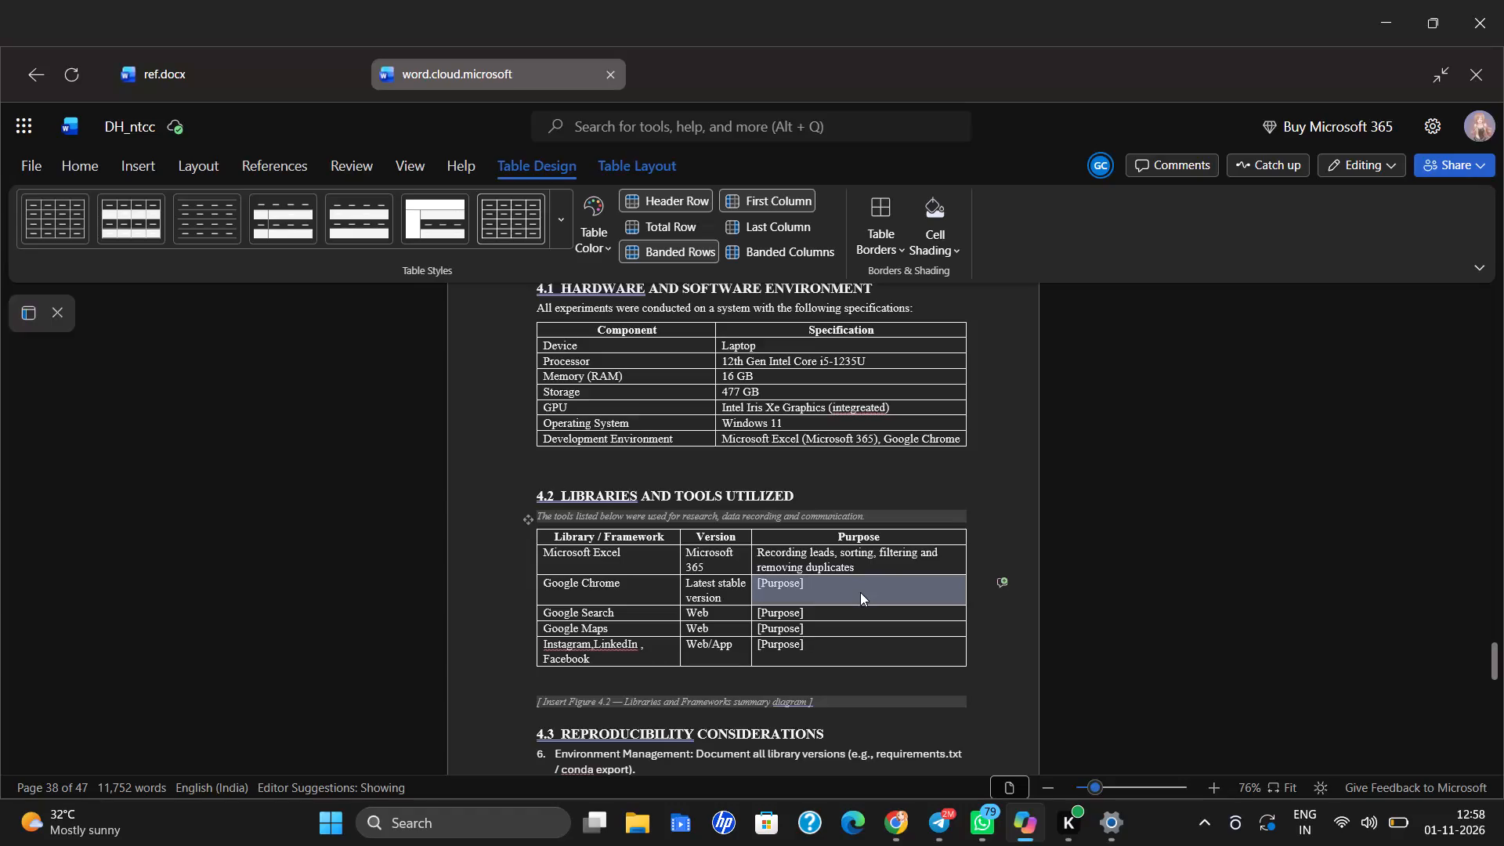
Replace the Google Chrome row's [Purpose] placeholder with "Checking websites in desktop and mobile view".
key(ctrl+v)
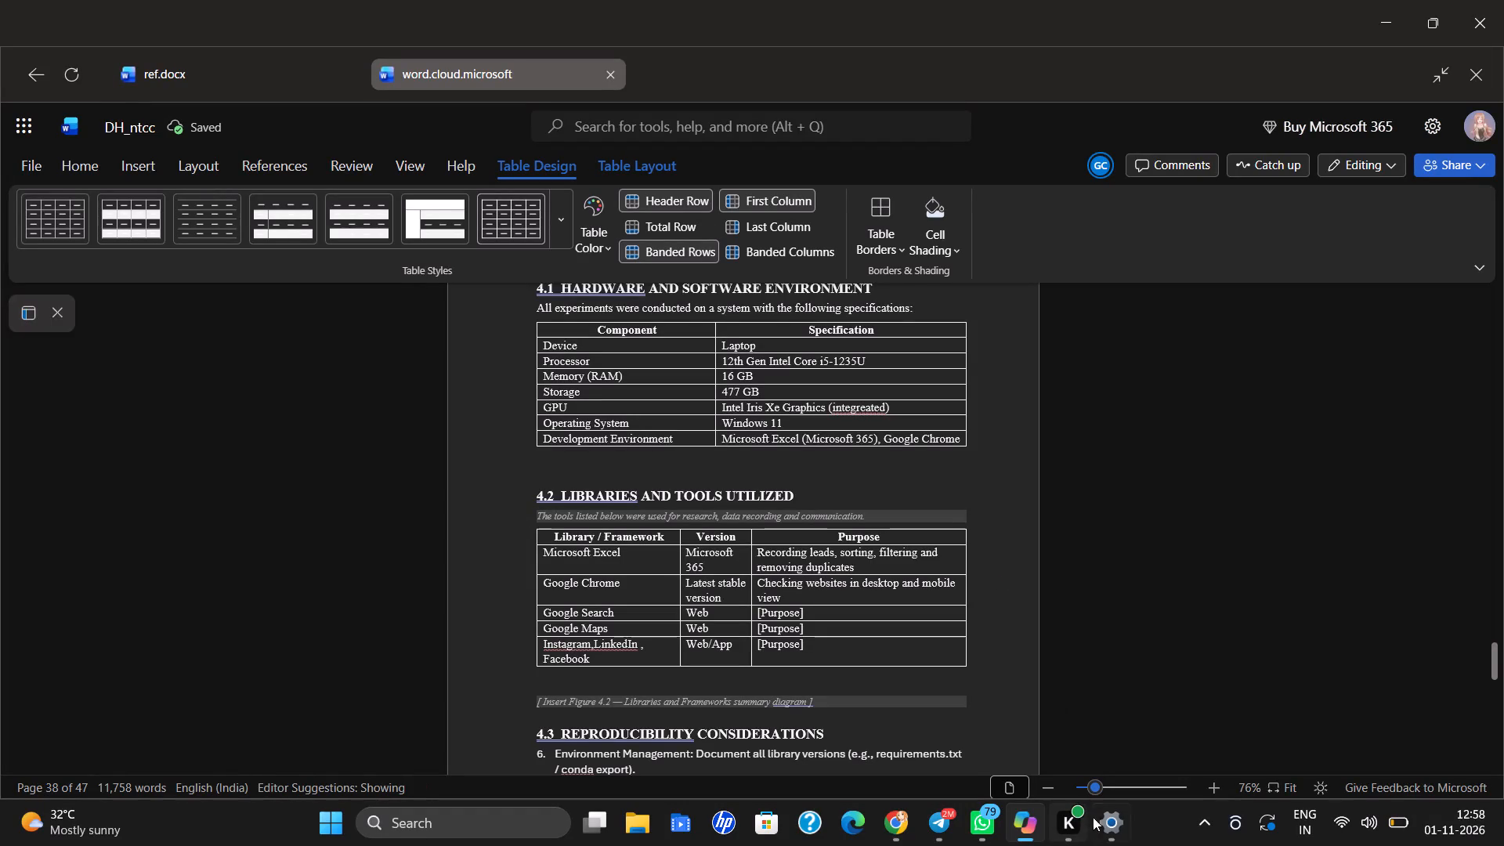
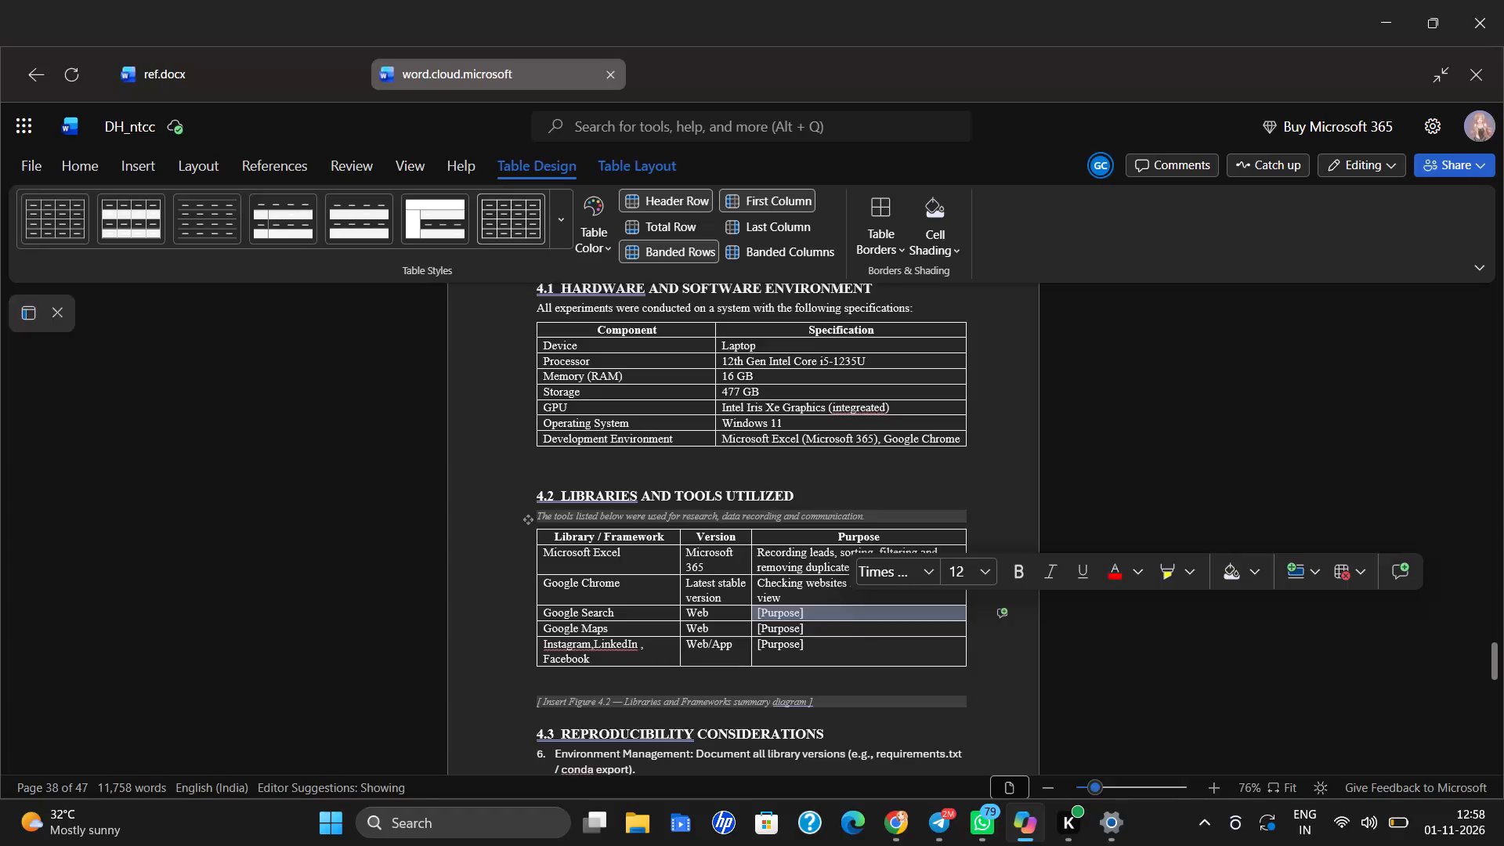
Replace the Google Search row's [Purpose] placeholder with "Targeted search using operators such as site: and exact phrases".
key(ctrl+v)
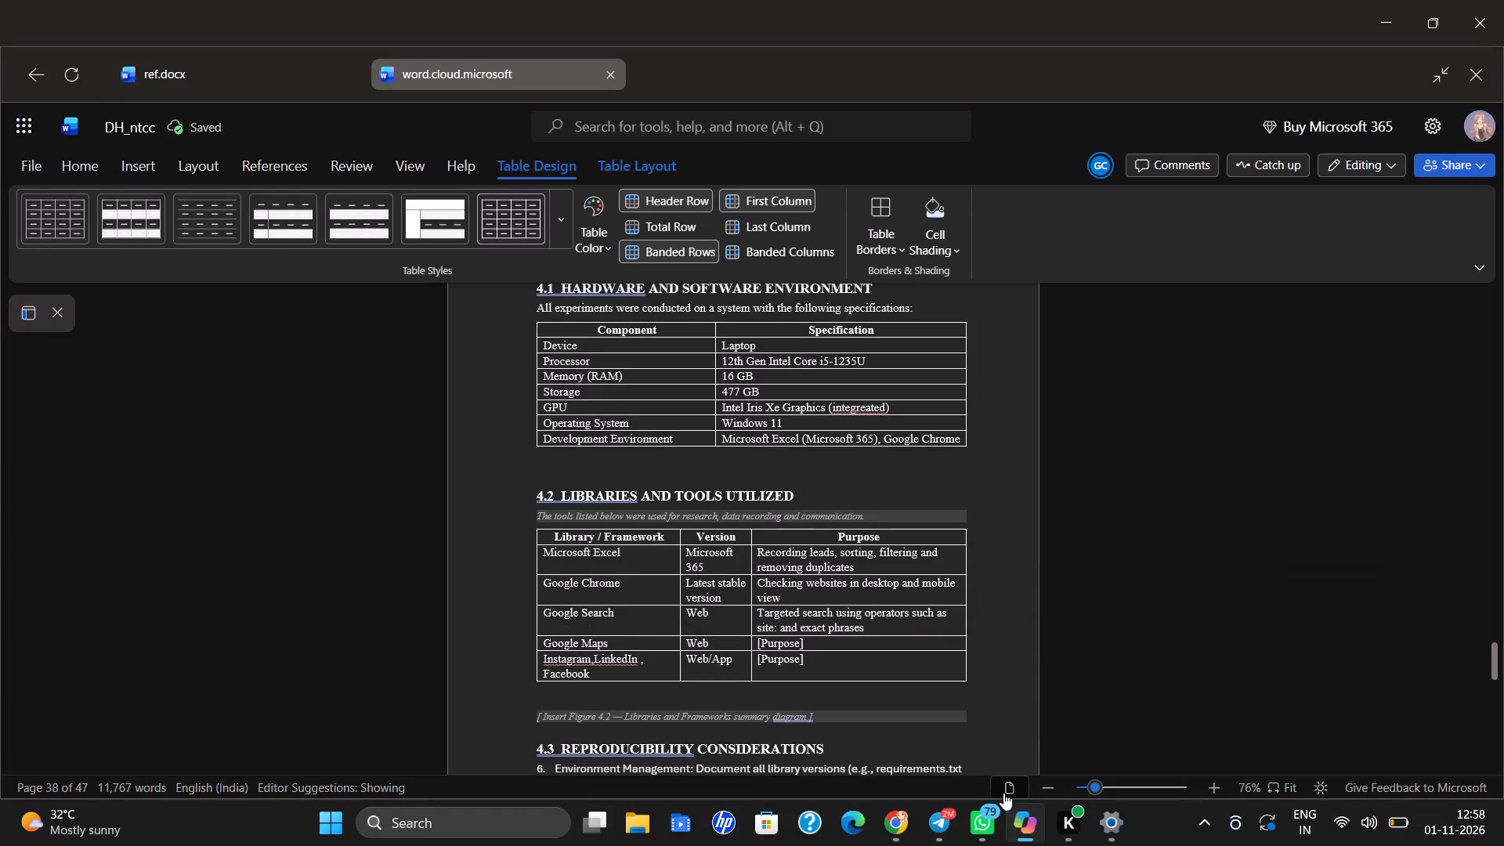
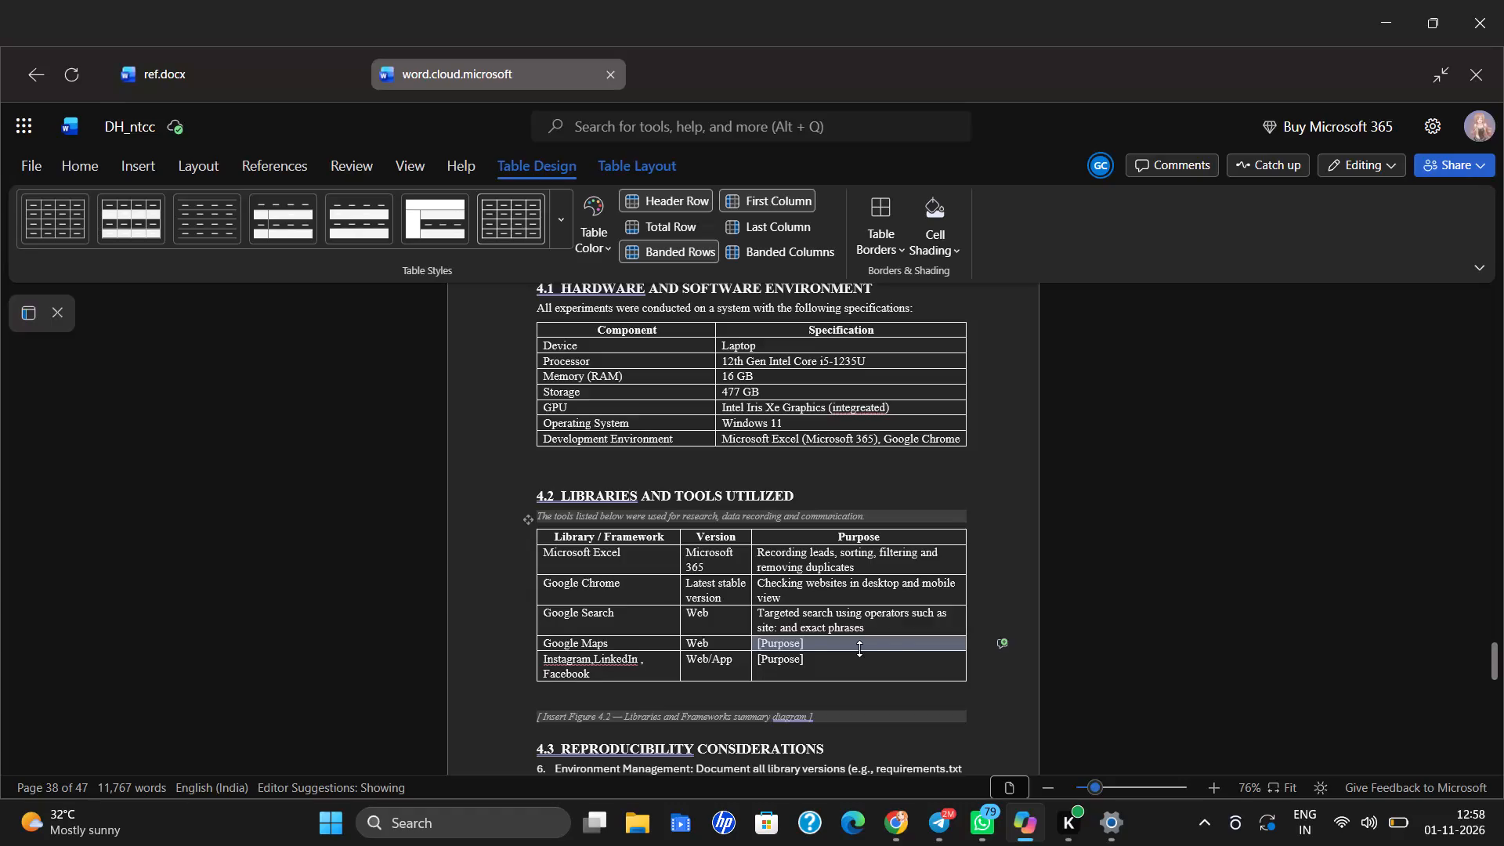
Replace the Google Maps row's [Purpose] placeholder with "Finding local businesses with their address, phone number and website link".
key(ctrl+v)
Replace the [Purpose] placeholder in the Instagram, LinkedIn, Facebook row of the section 4.2 table.
click(852, 676)
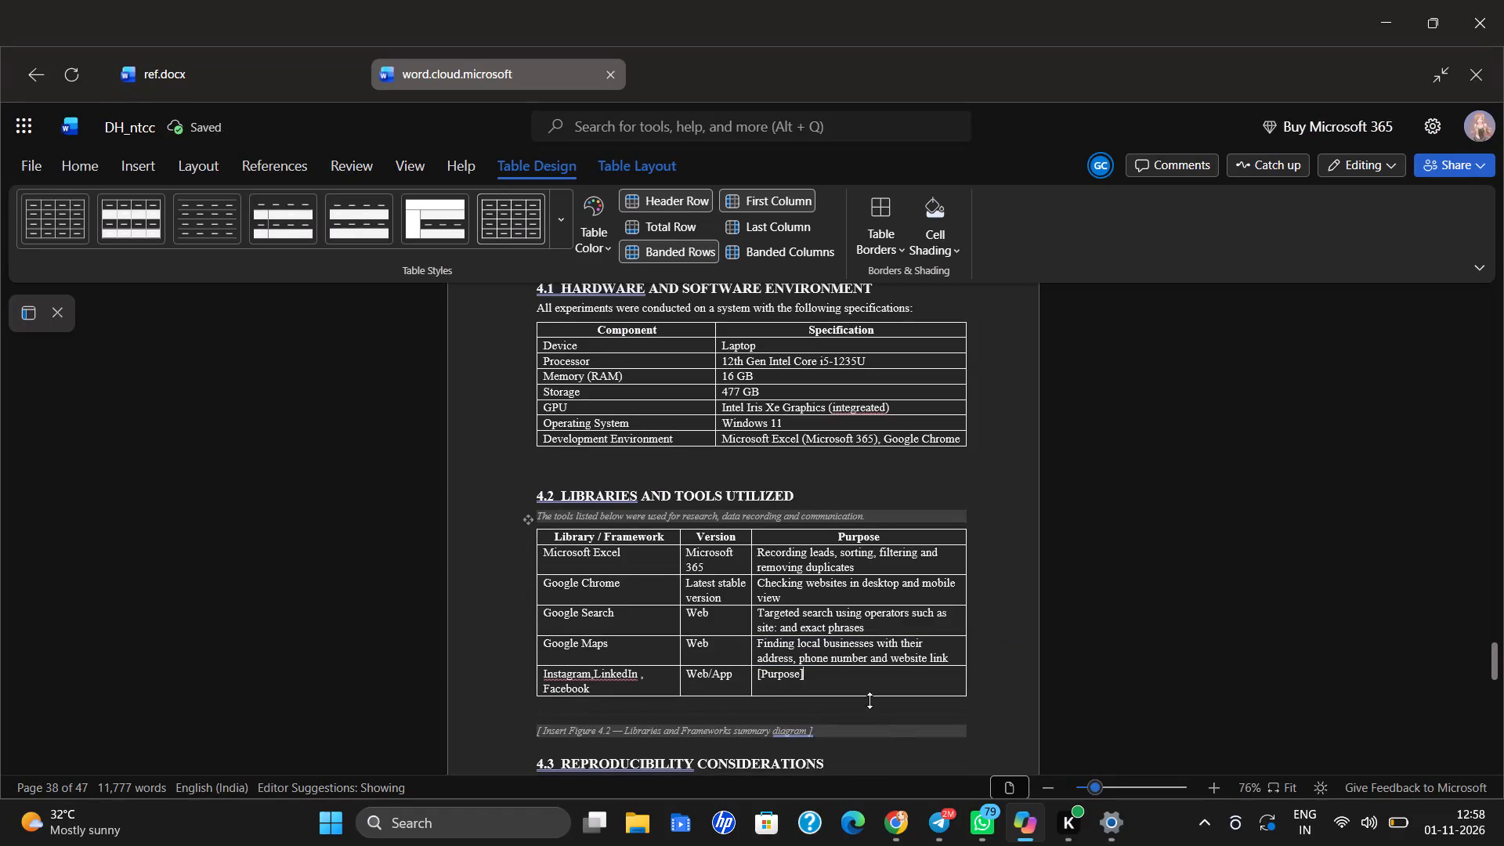
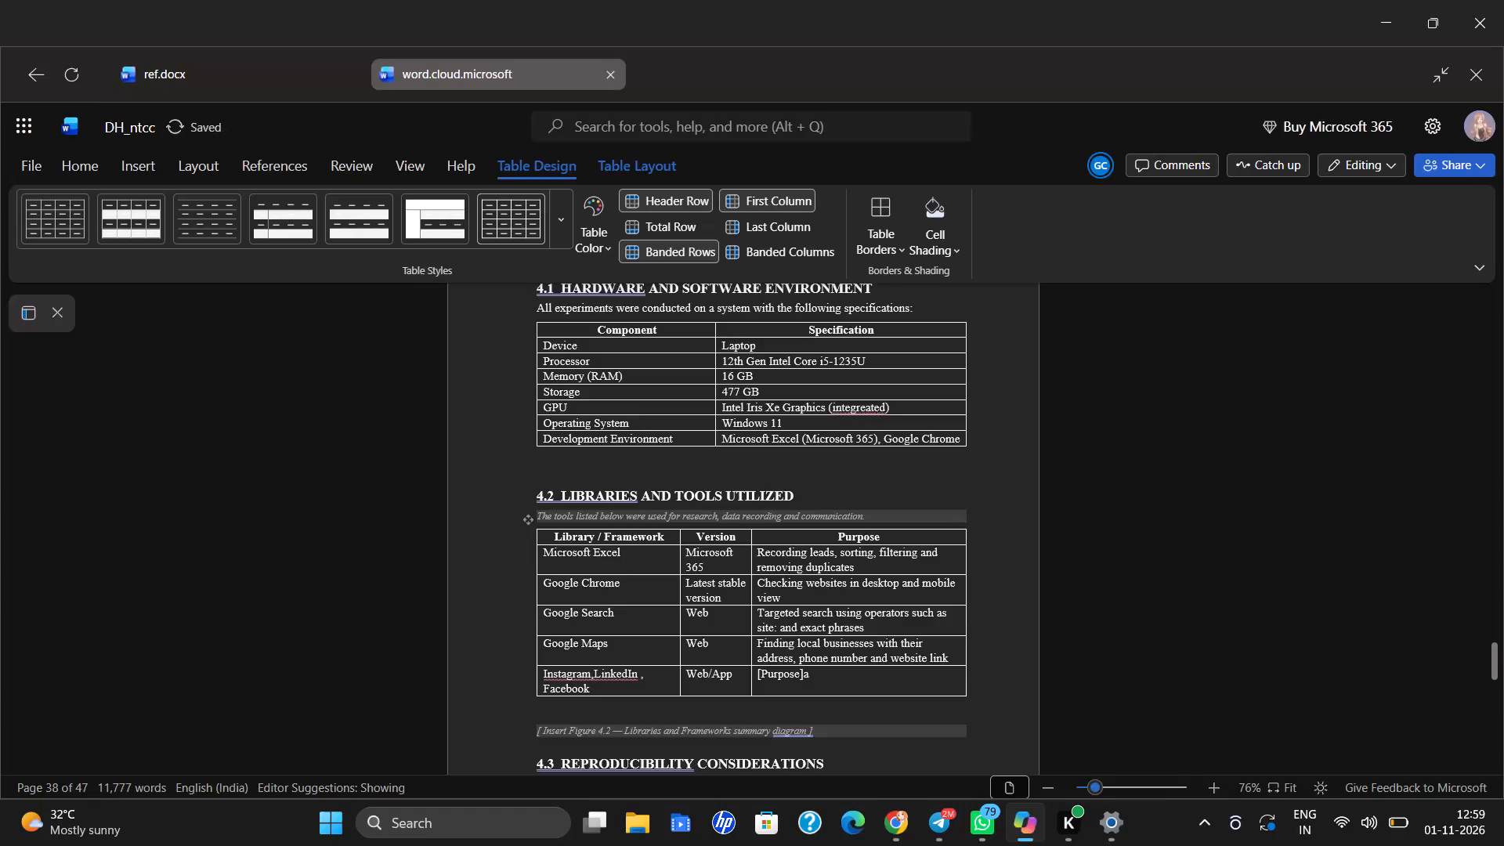
Replace the [Purpose] placeholder in the Instagram, LinkedIn, Facebook row with "Finding businesses, studying their online presence and sending outreach messages".
key(BackSpace)
key(ctrl+a)
key(ctrl+v)
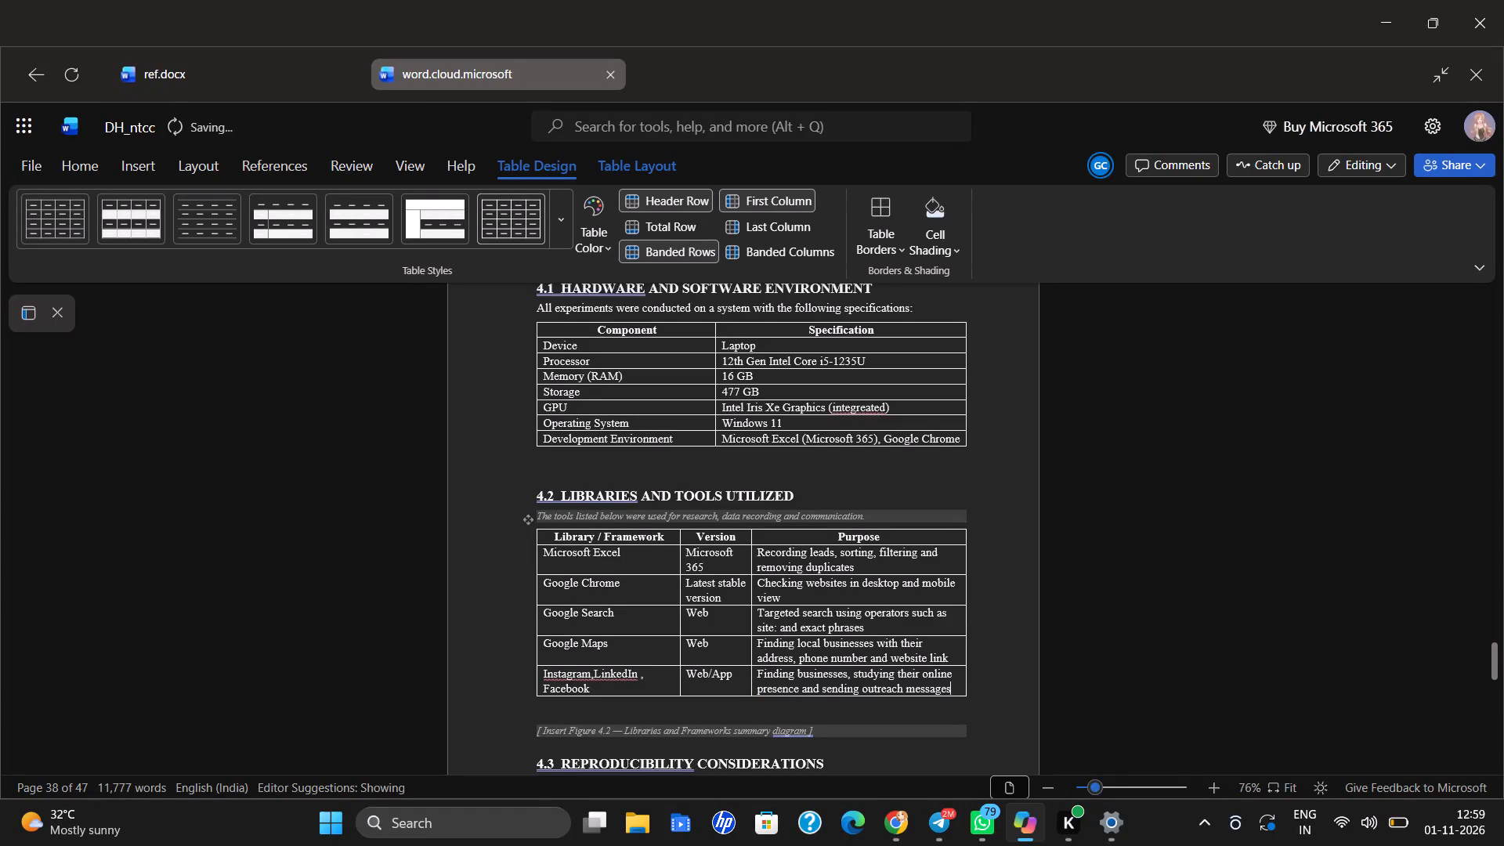
click(1145, 700)
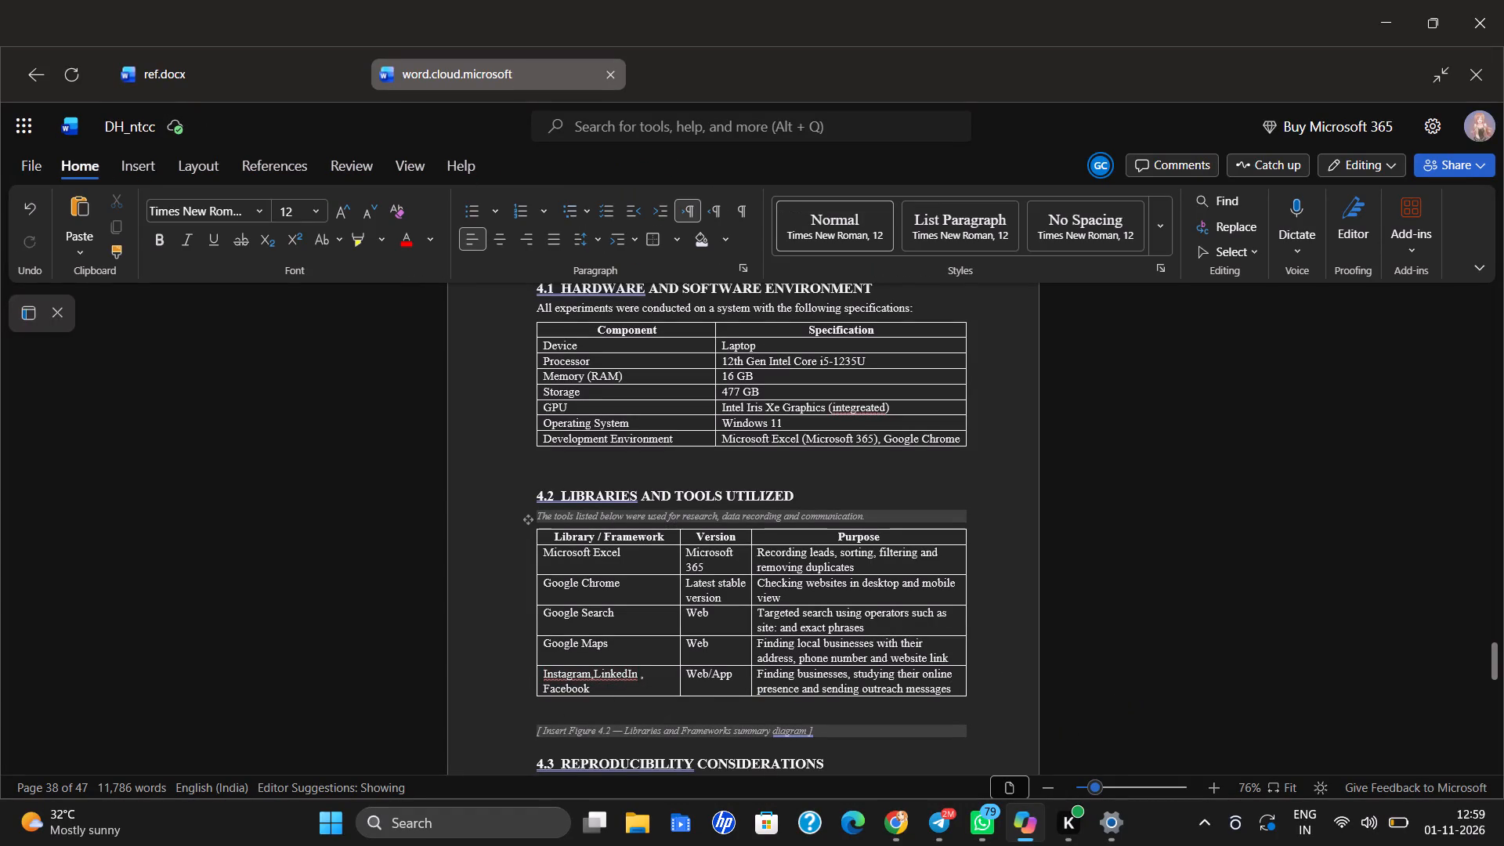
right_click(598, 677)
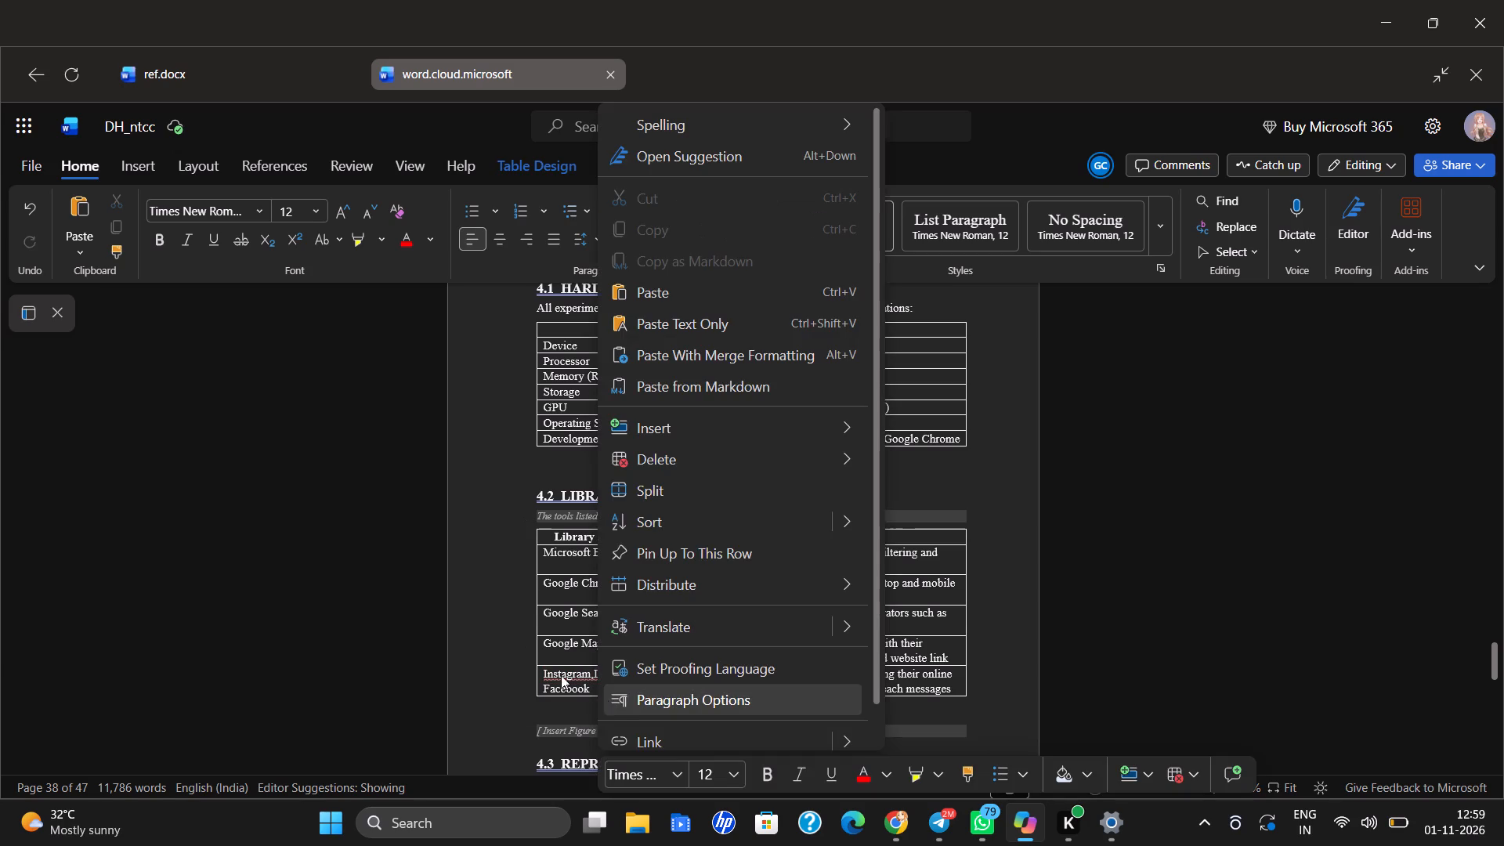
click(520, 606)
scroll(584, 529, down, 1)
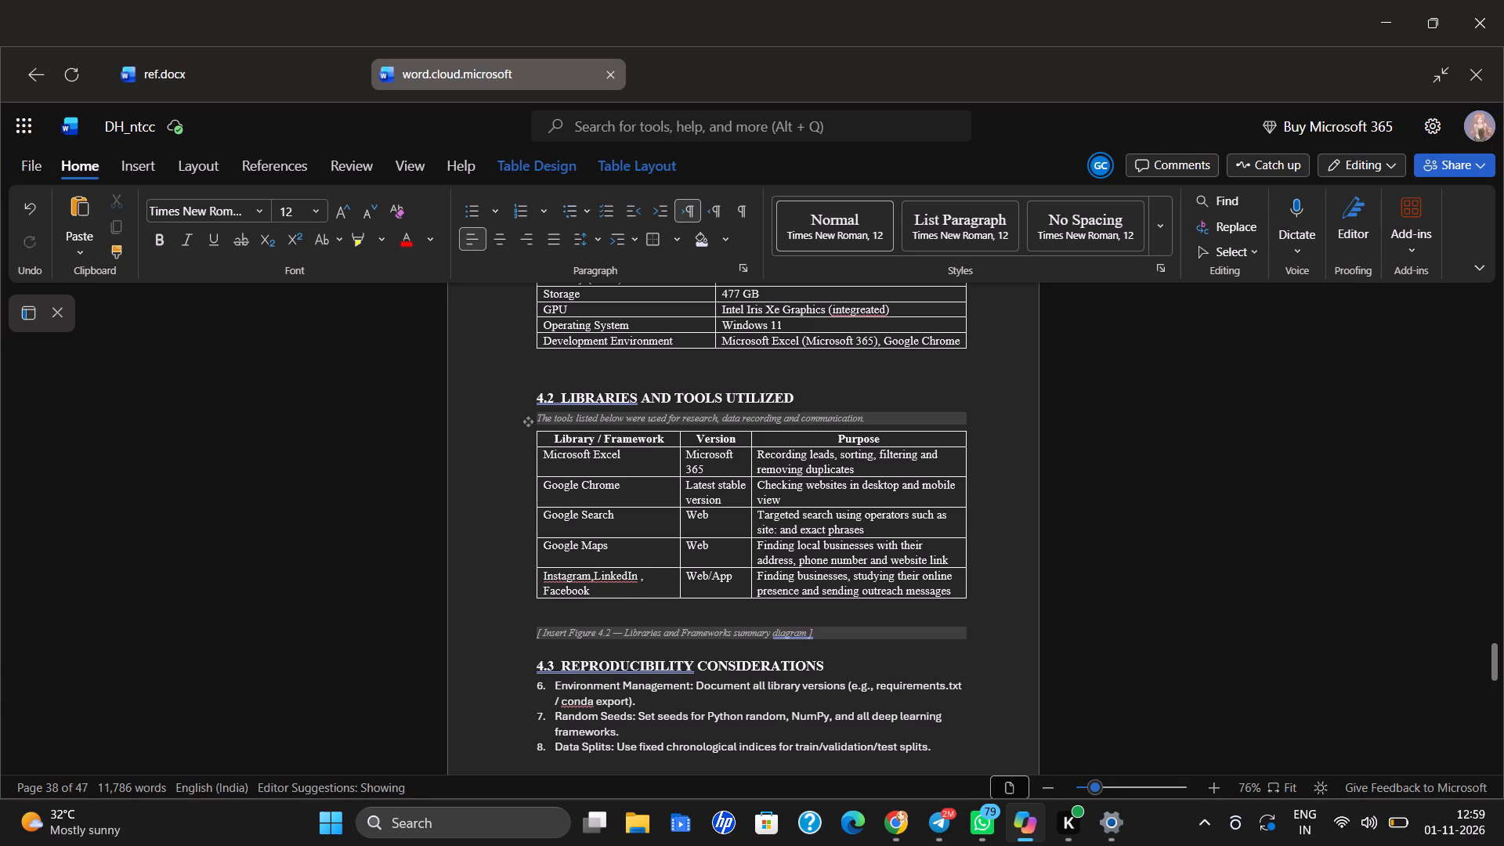
Look through chapters 4 and 5 of the report, examining the section 4.1 specification table and the section 4.2 tools table.
scroll(725, 555, down, 1)
scroll(779, 638, down, 1)
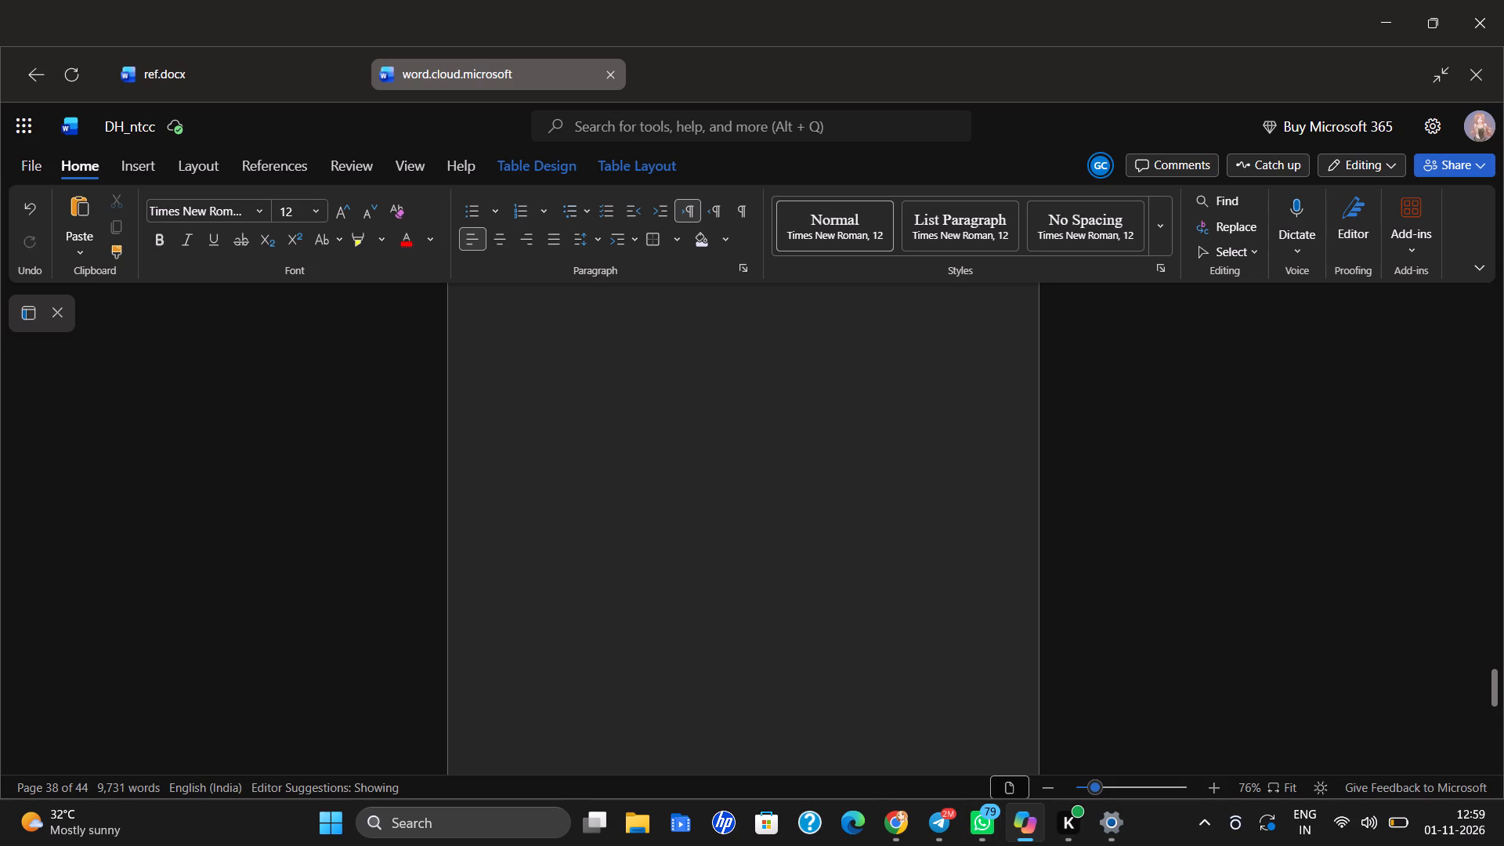
scroll(936, 548, up, 1)
scroll(875, 490, up, 12)
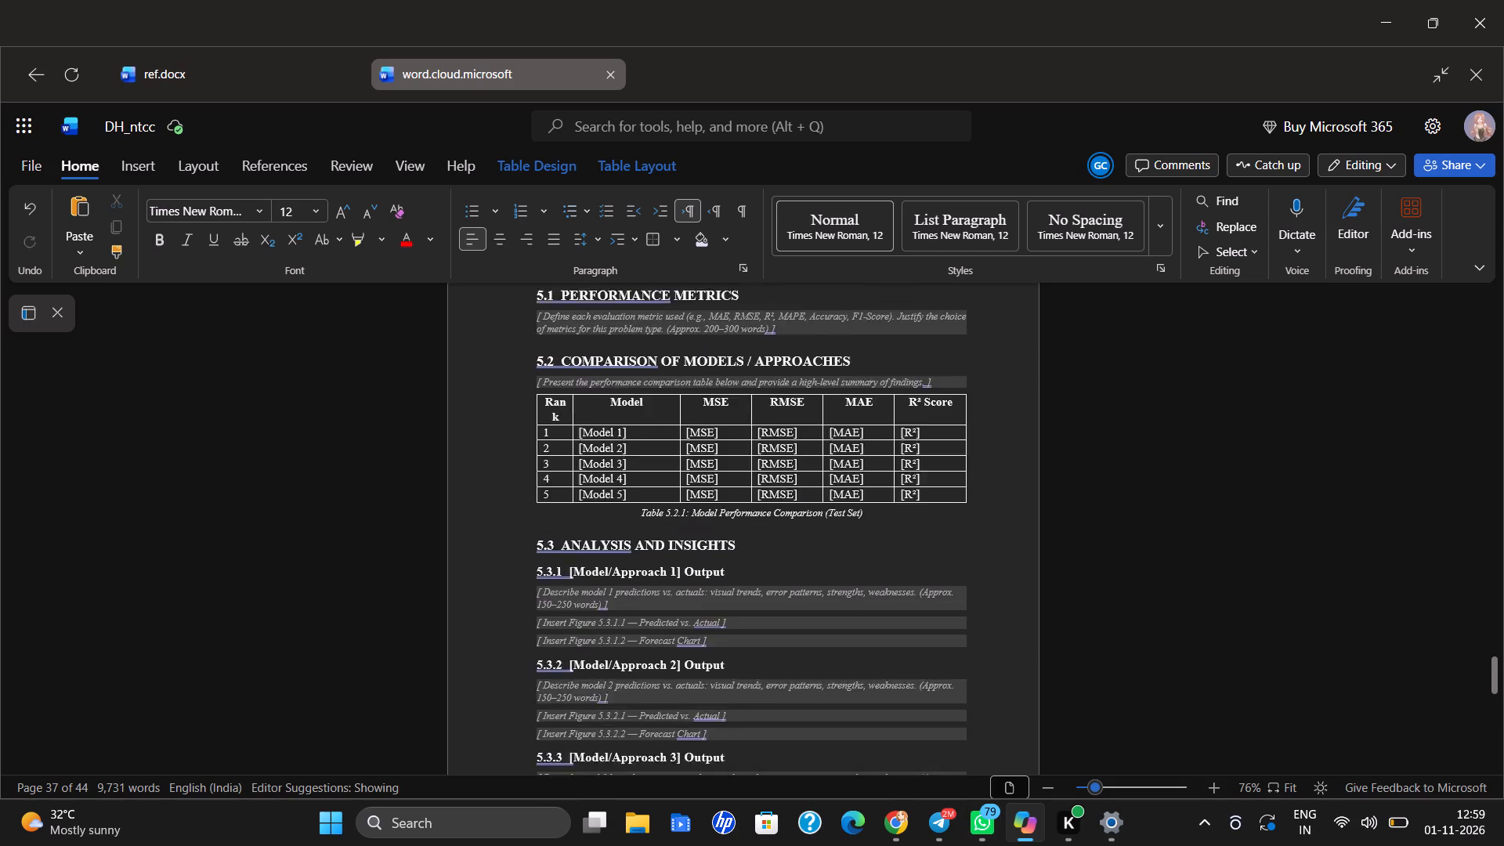
scroll(877, 506, up, 6)
scroll(1021, 390, up, 4)
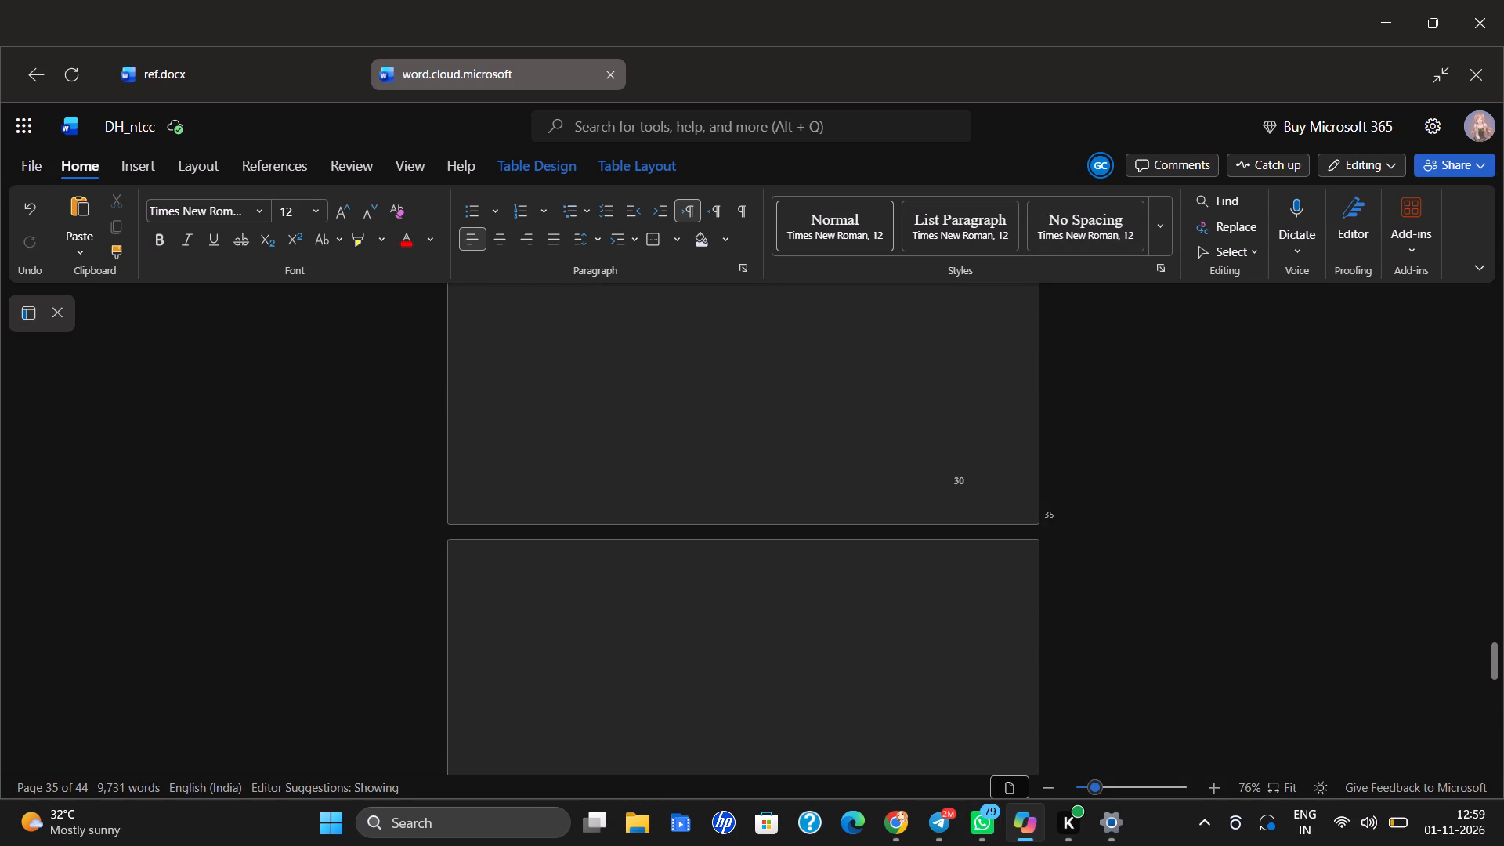
scroll(920, 561, down, 13)
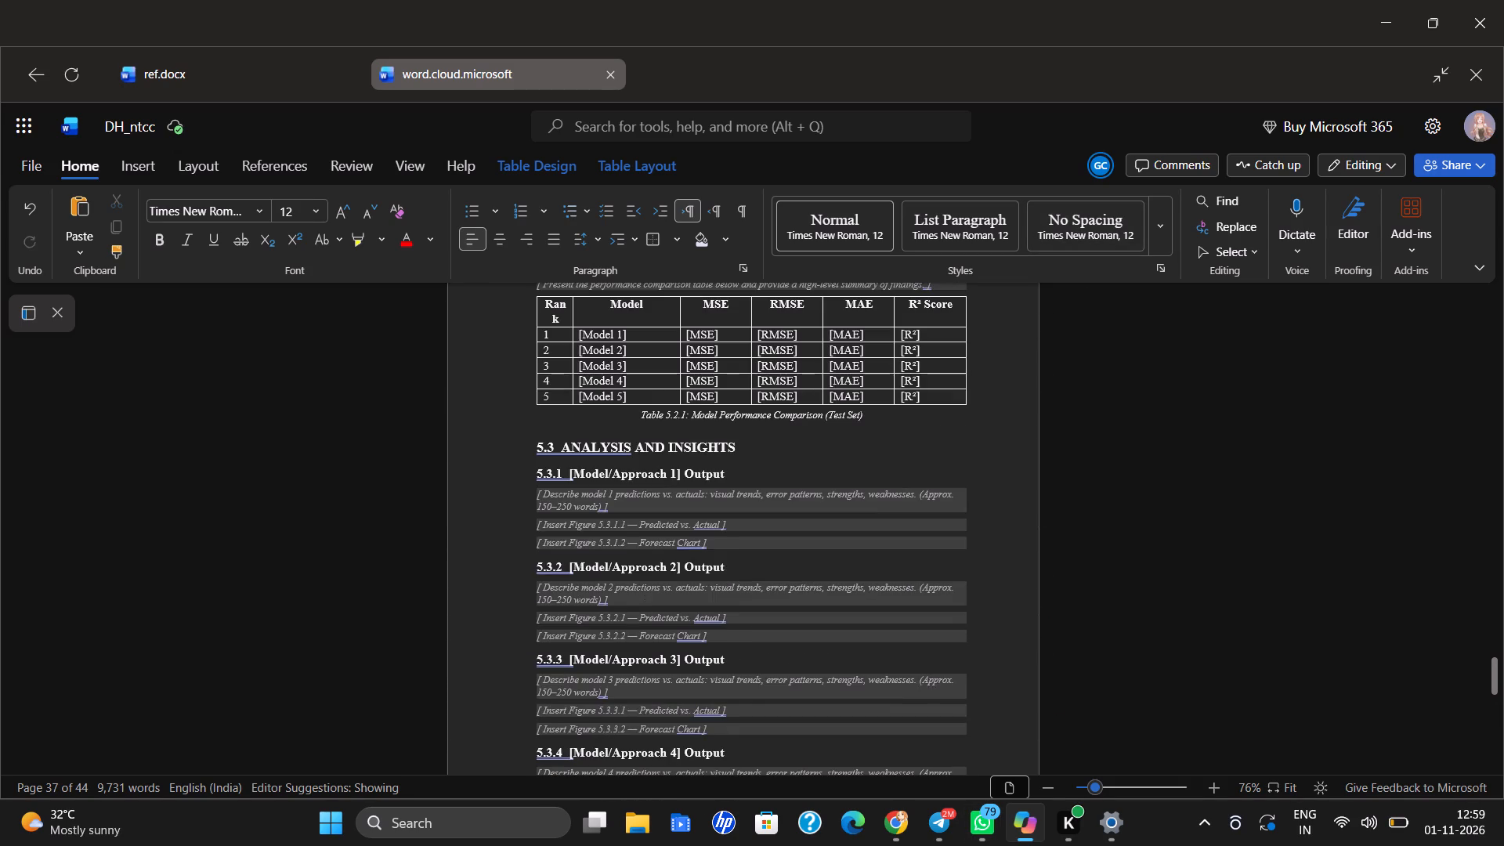
scroll(931, 542, up, 18)
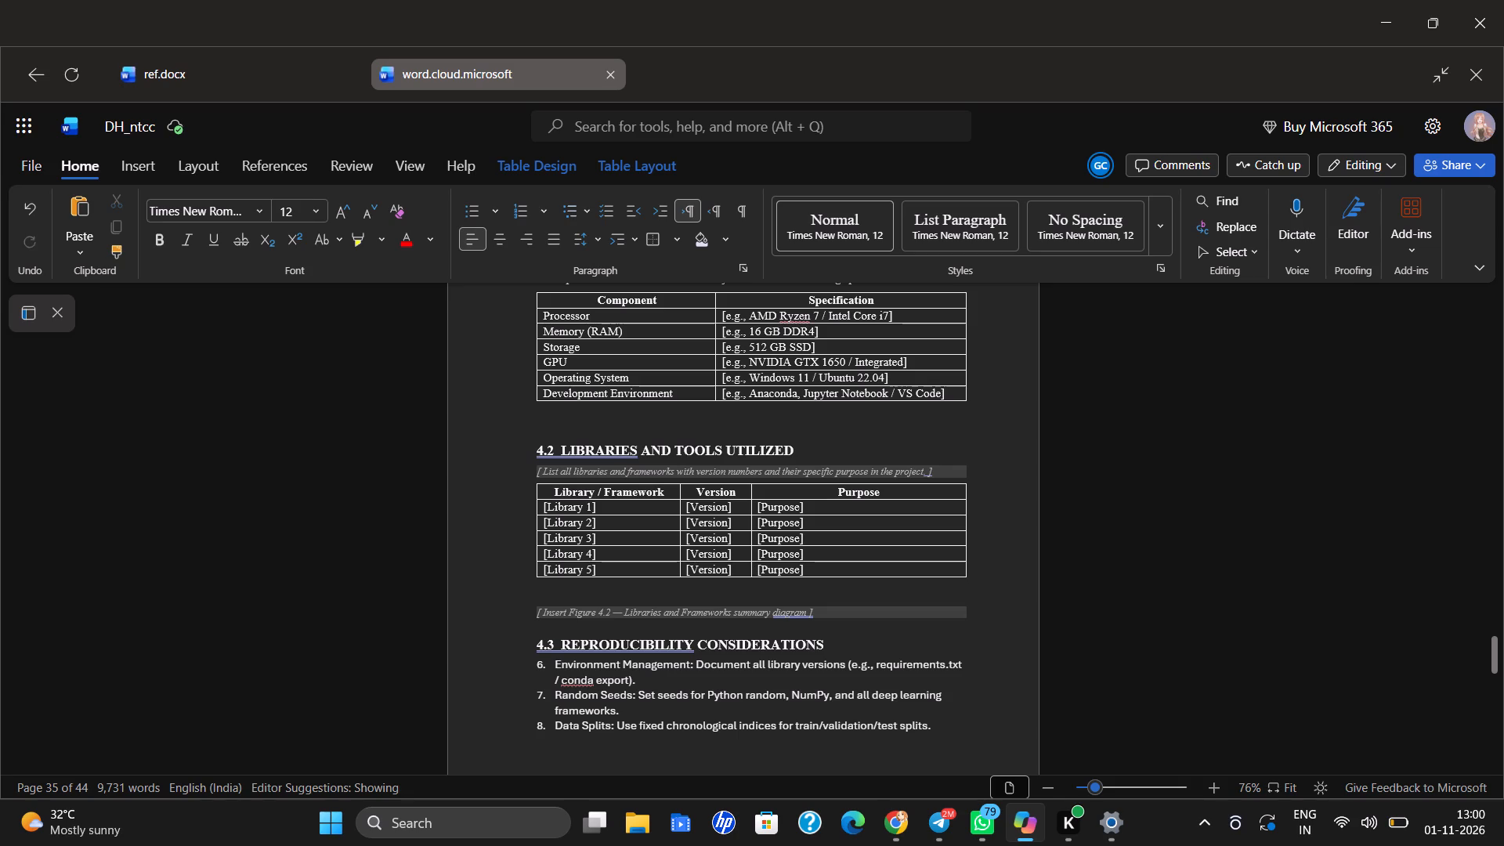
scroll(923, 602, up, 2)
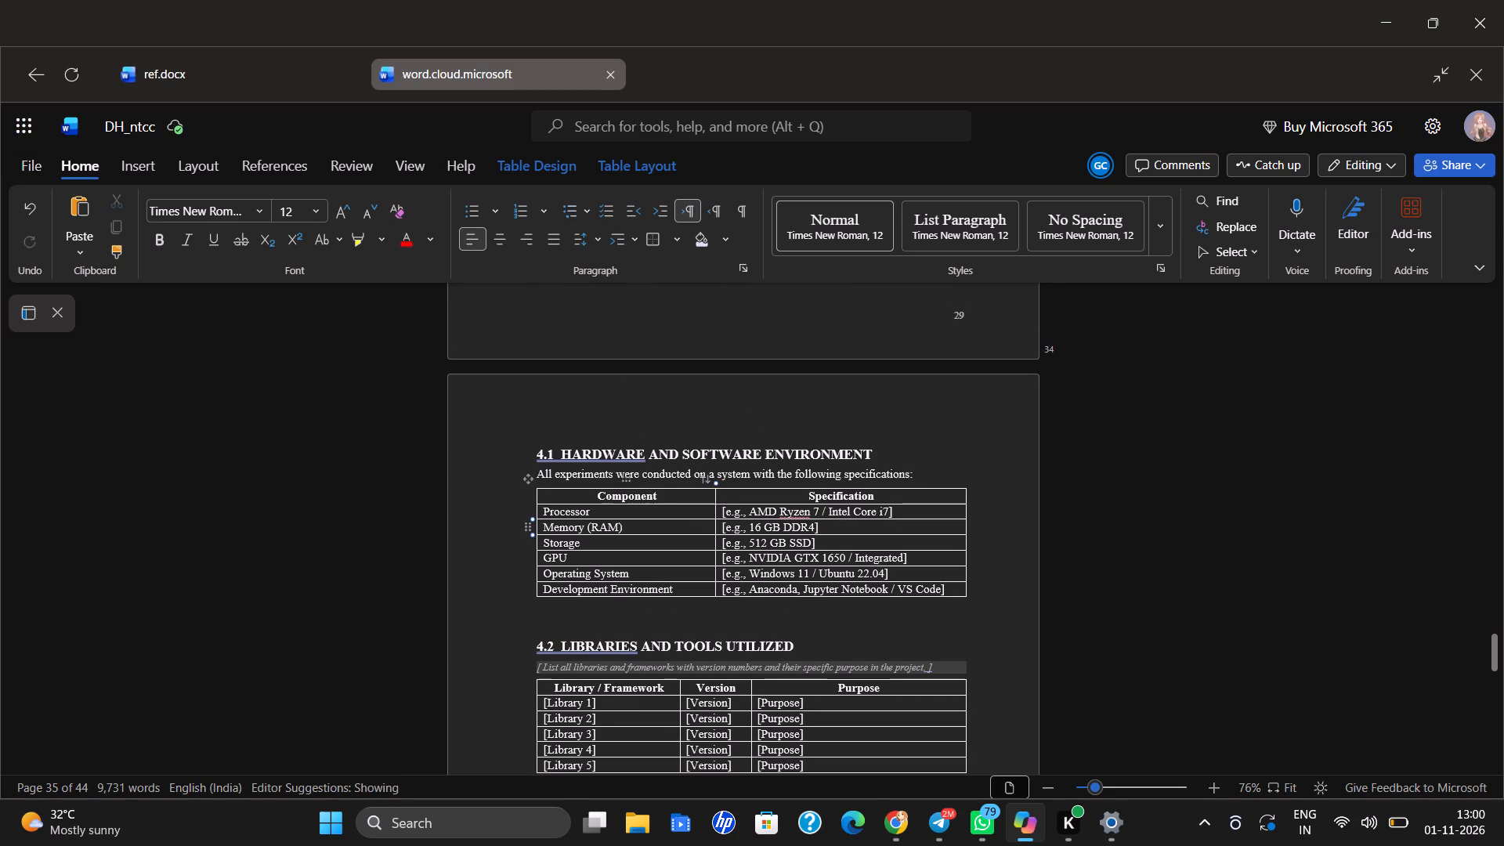
scroll(710, 525, up, 5)
scroll(710, 513, down, 4)
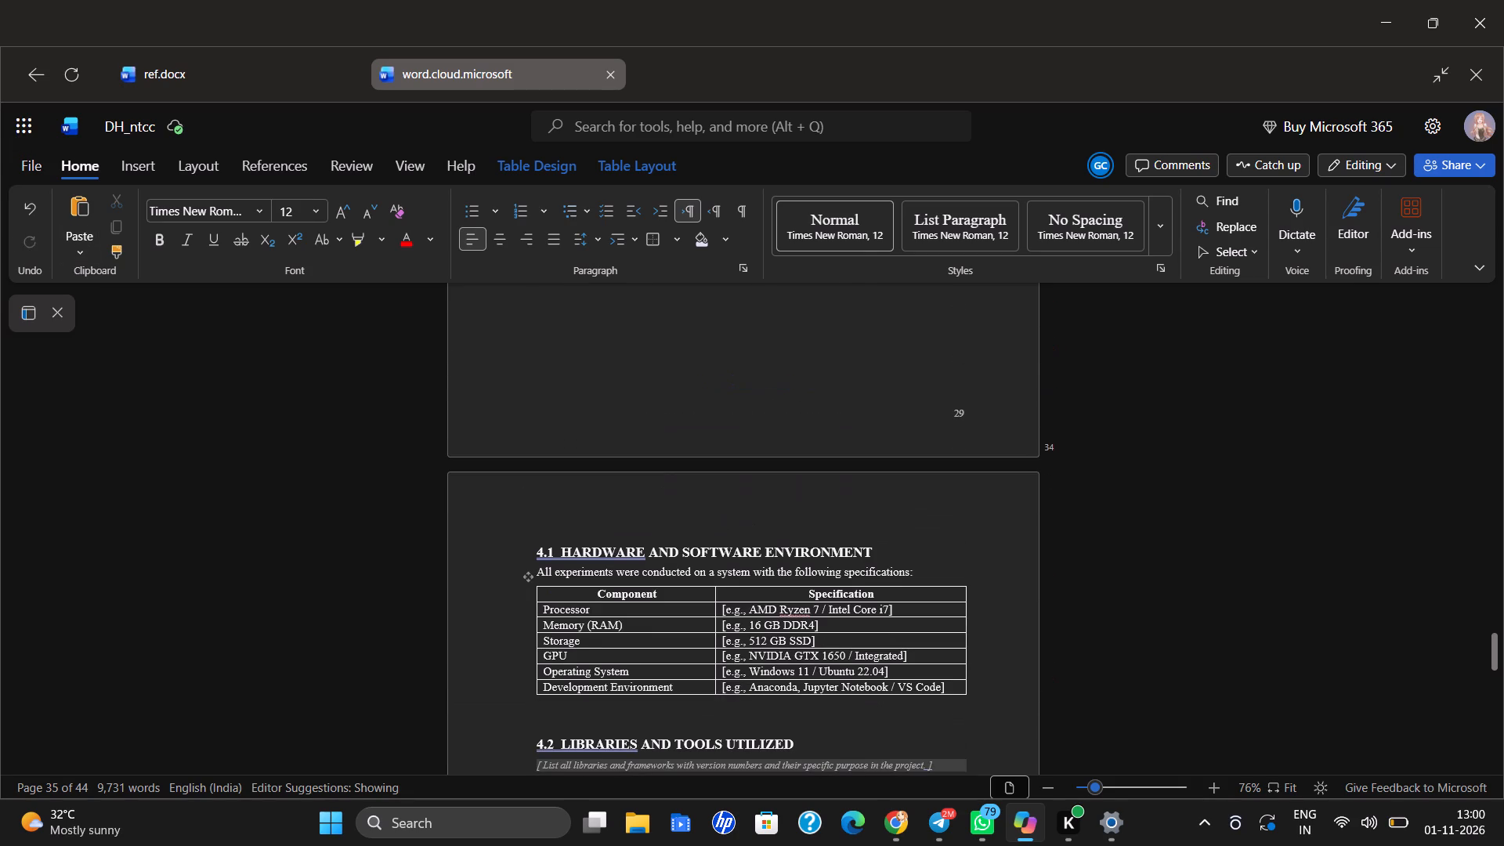
scroll(759, 620, down, 1)
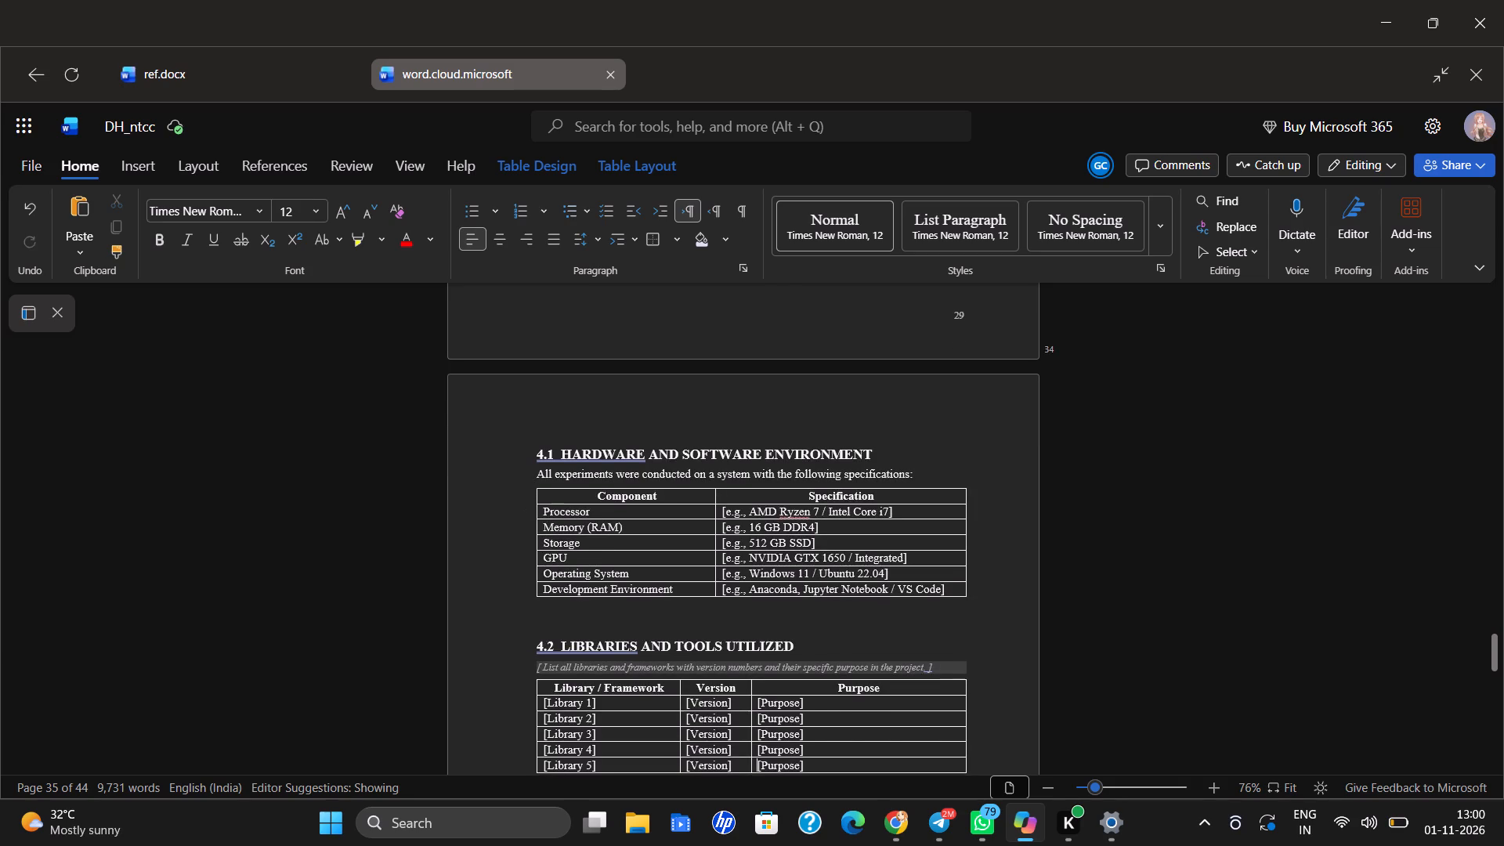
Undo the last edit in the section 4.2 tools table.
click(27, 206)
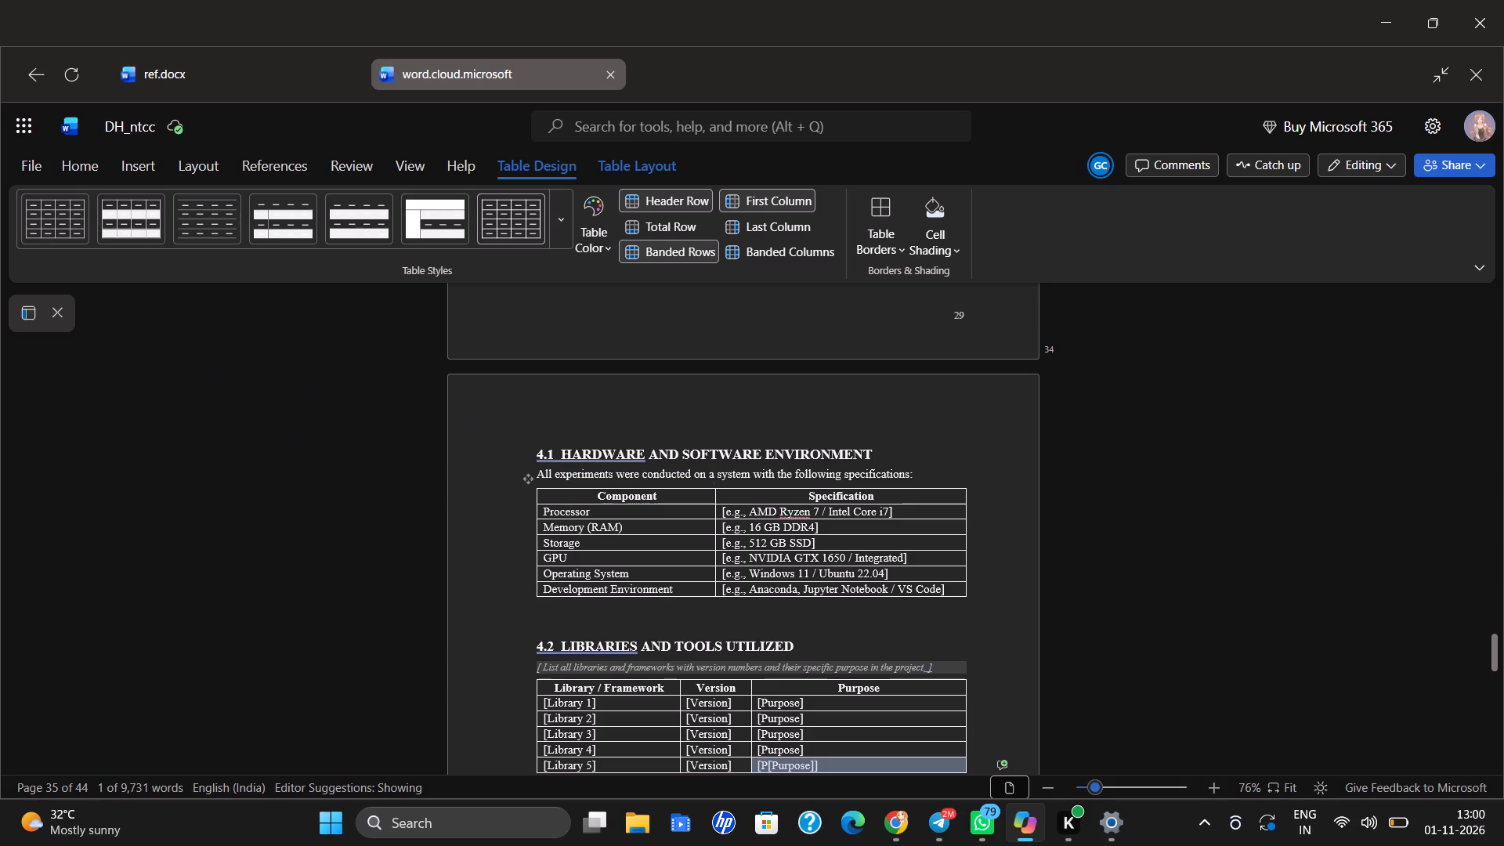
Look back over the chapter 3 approach sections and reload the DH_ntcc report.
scroll(969, 530, up, 13)
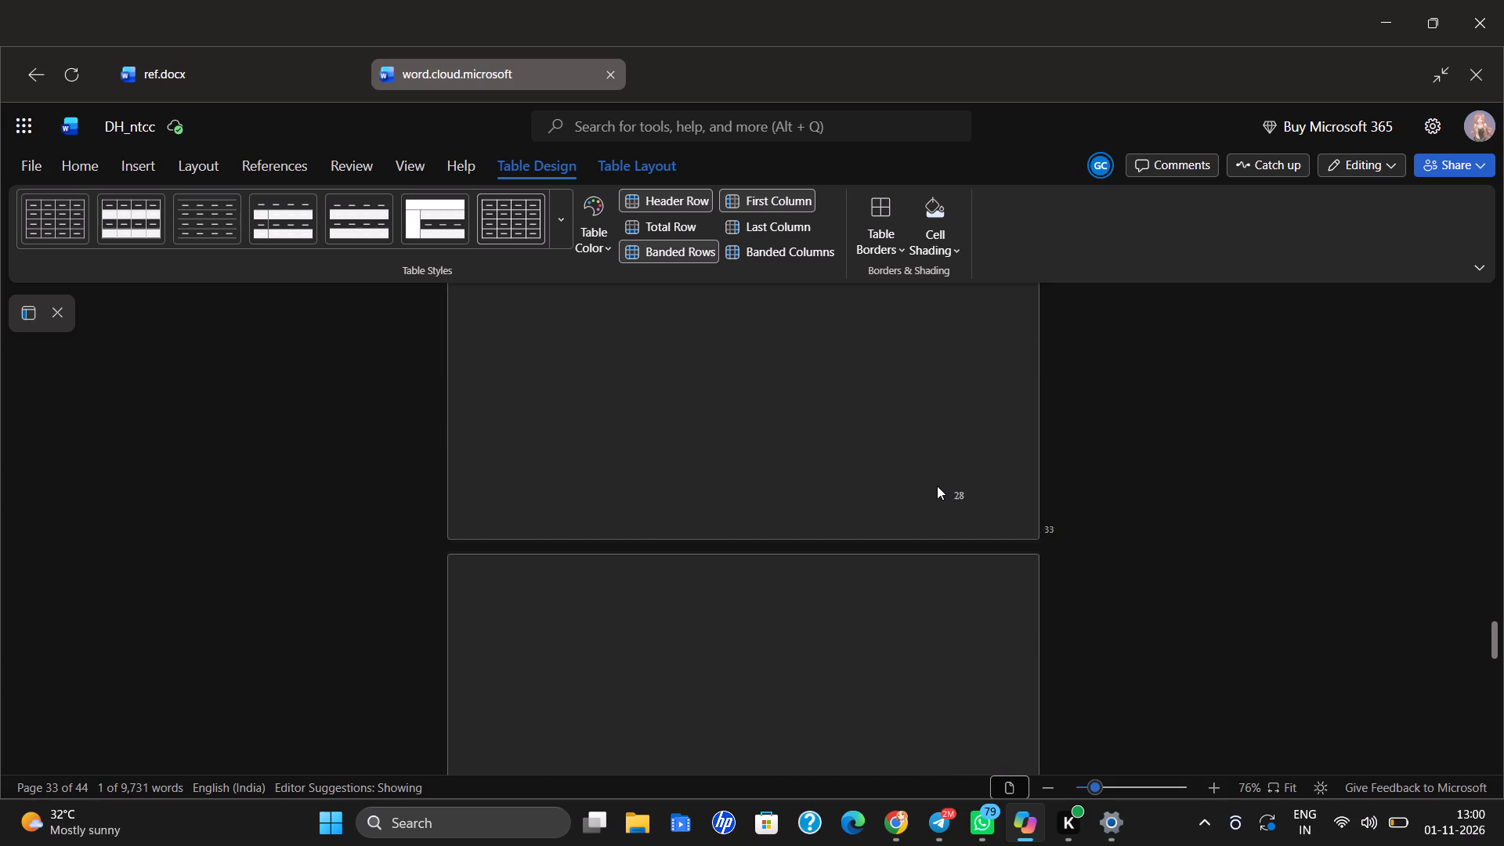
scroll(937, 486, up, 5)
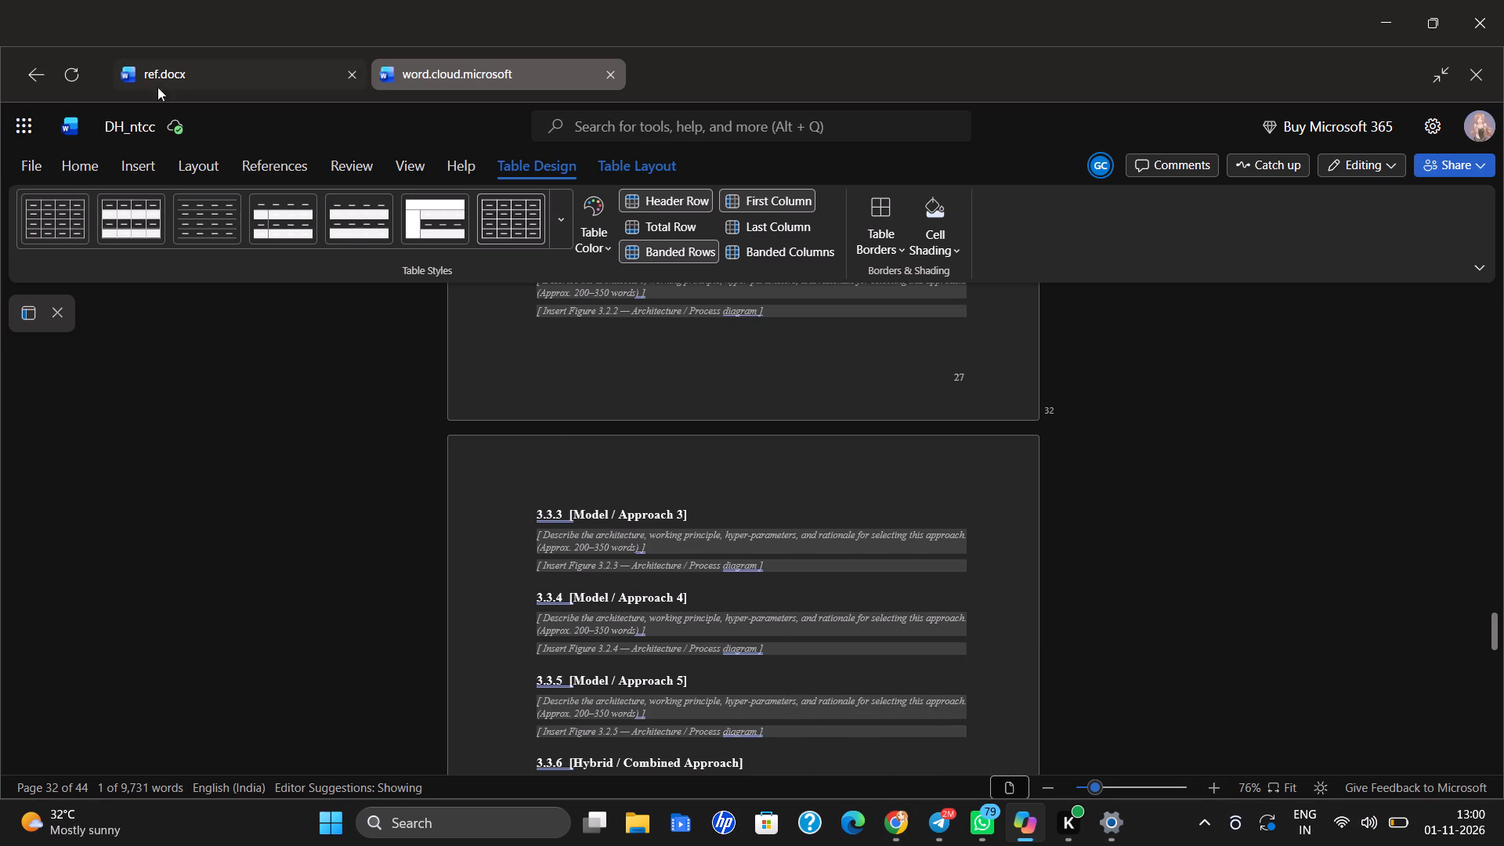
click(67, 74)
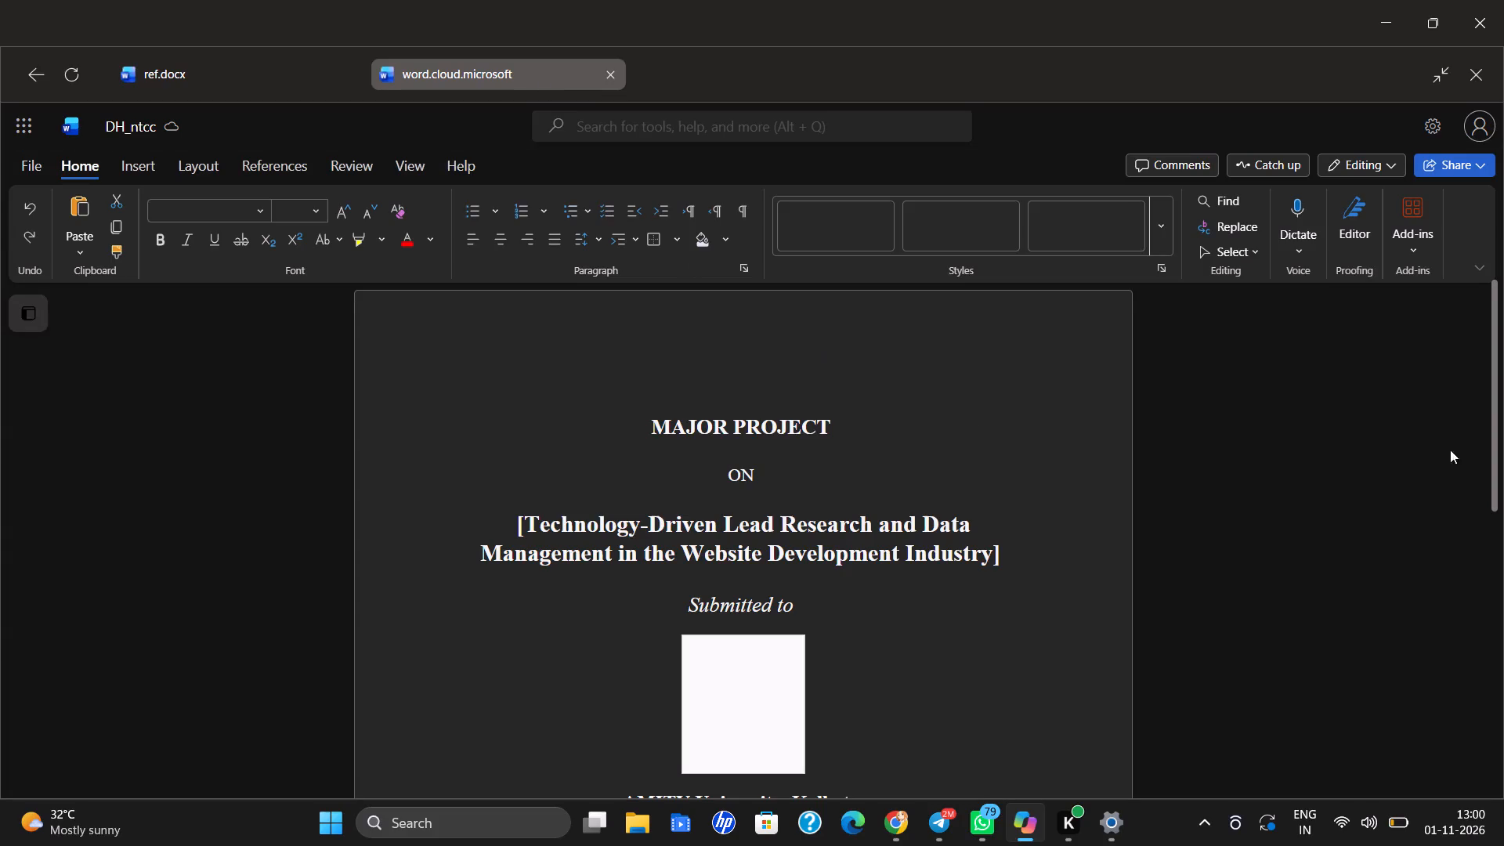
Examine the reloaded report from the title page to chapter 4, checking which sections hold written content and which hold template placeholders.
scroll(1425, 396, down, 18)
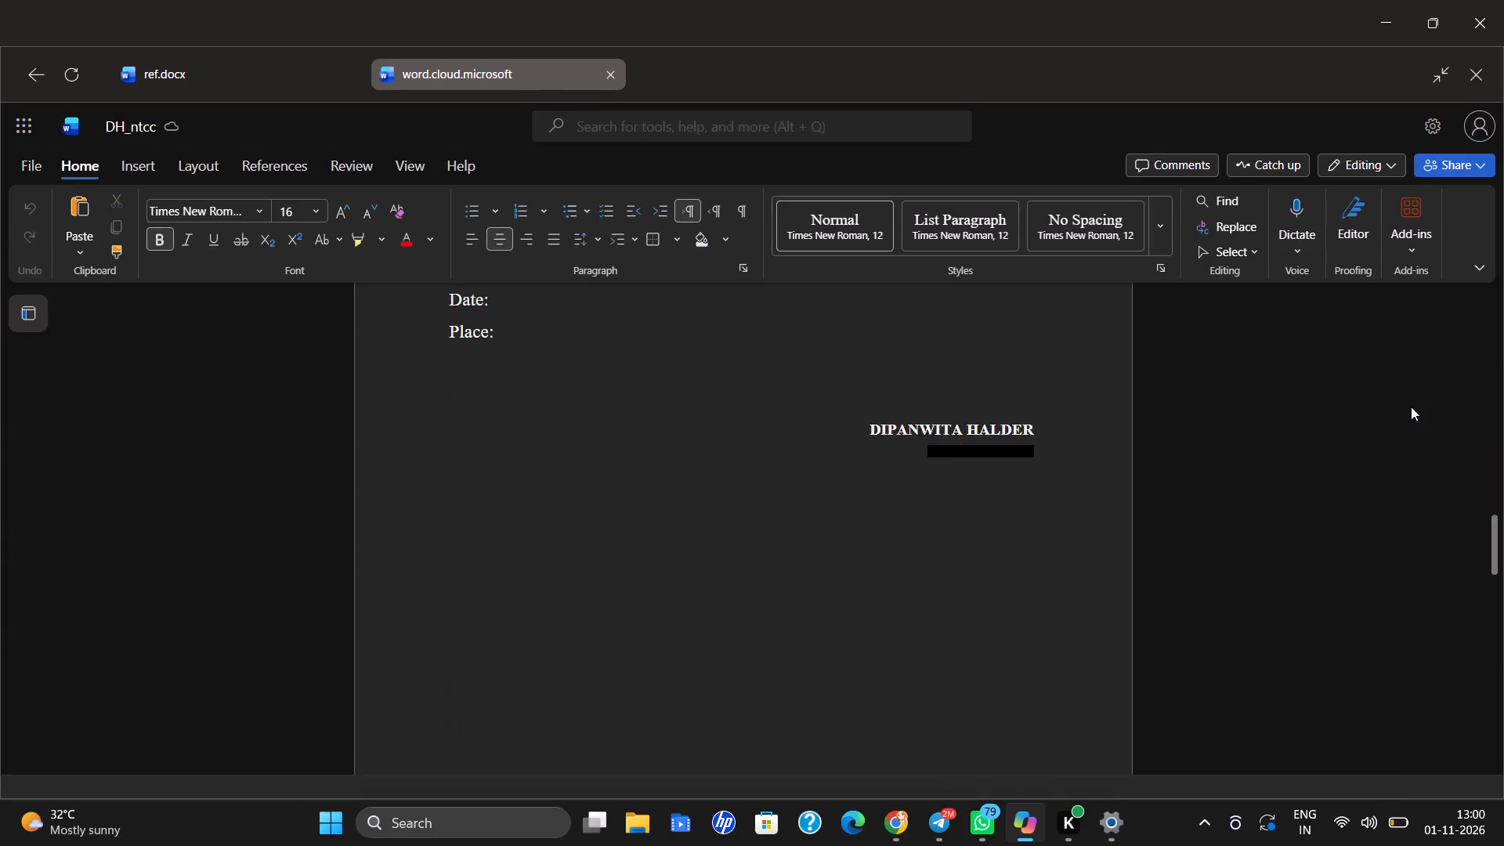
scroll(1411, 407, down, 9)
scroll(1406, 406, down, 17)
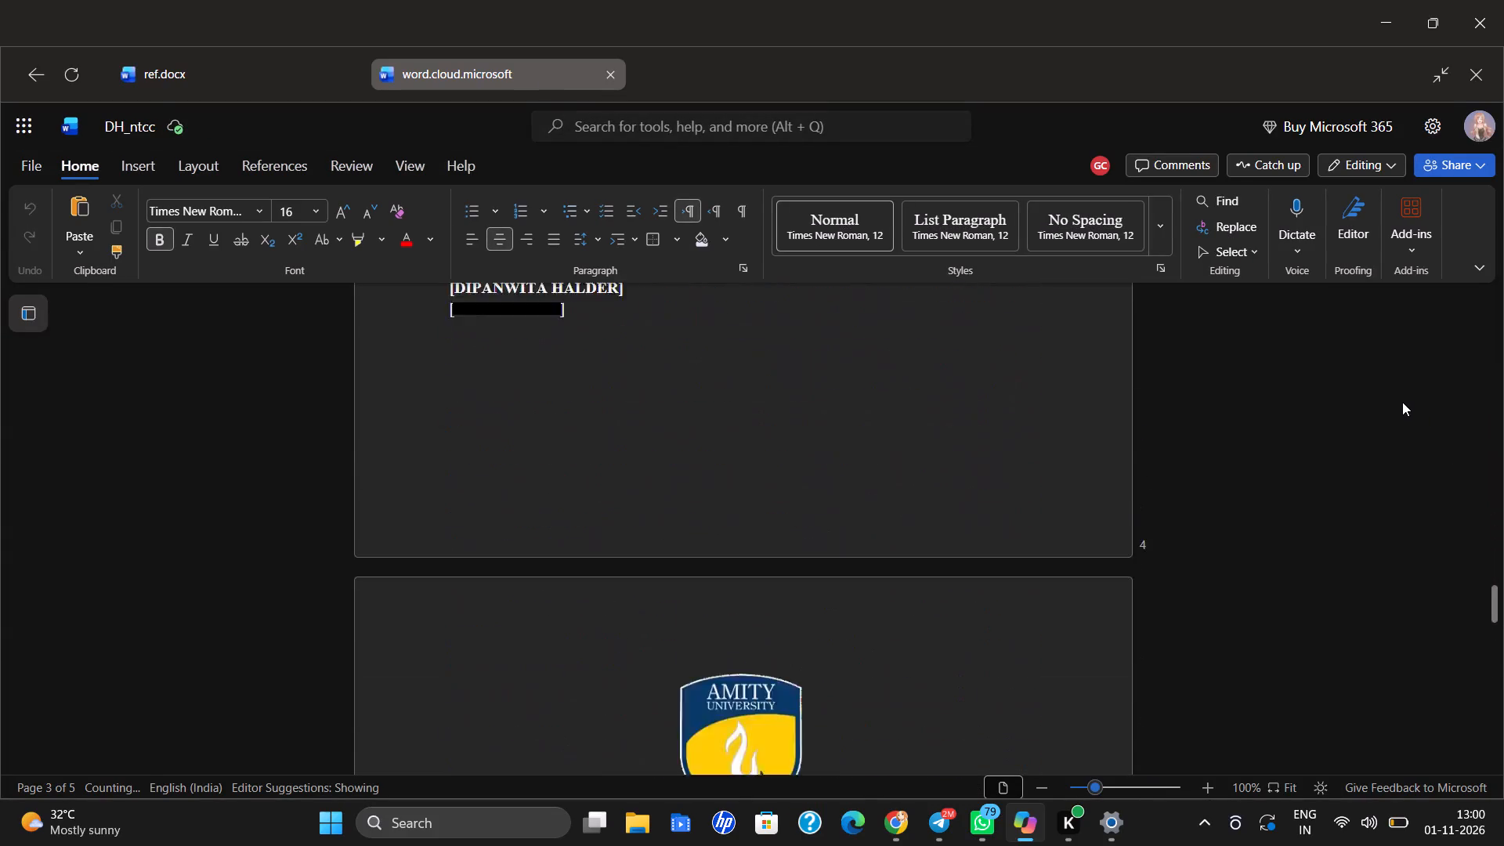
scroll(1402, 402, down, 15)
scroll(1365, 417, down, 7)
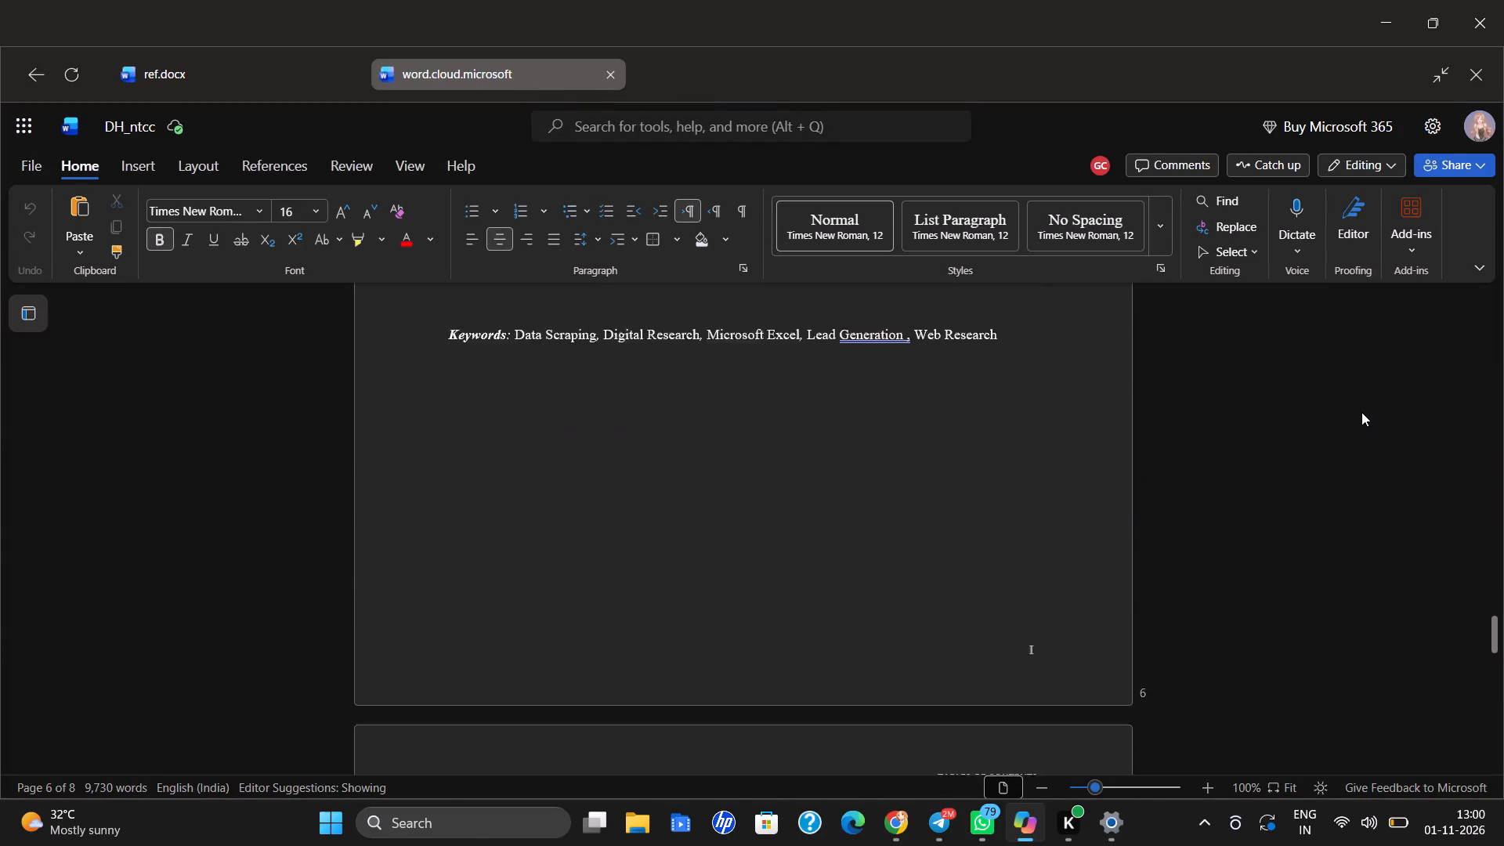
scroll(1361, 412, down, 20)
scroll(1361, 412, down, 5)
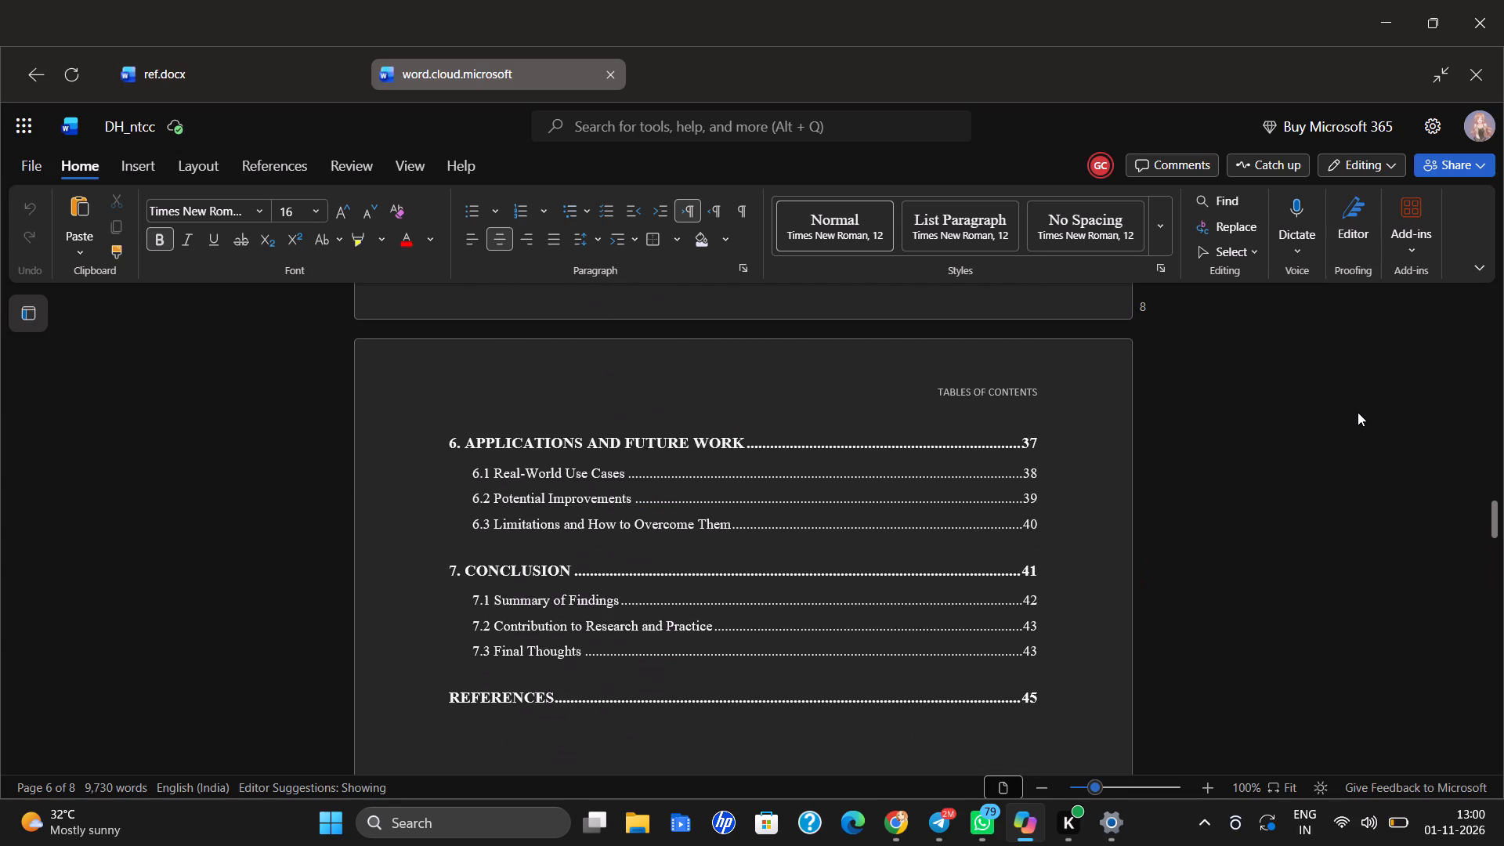
scroll(1355, 412, down, 5)
scroll(1339, 412, down, 20)
scroll(1339, 412, down, 2)
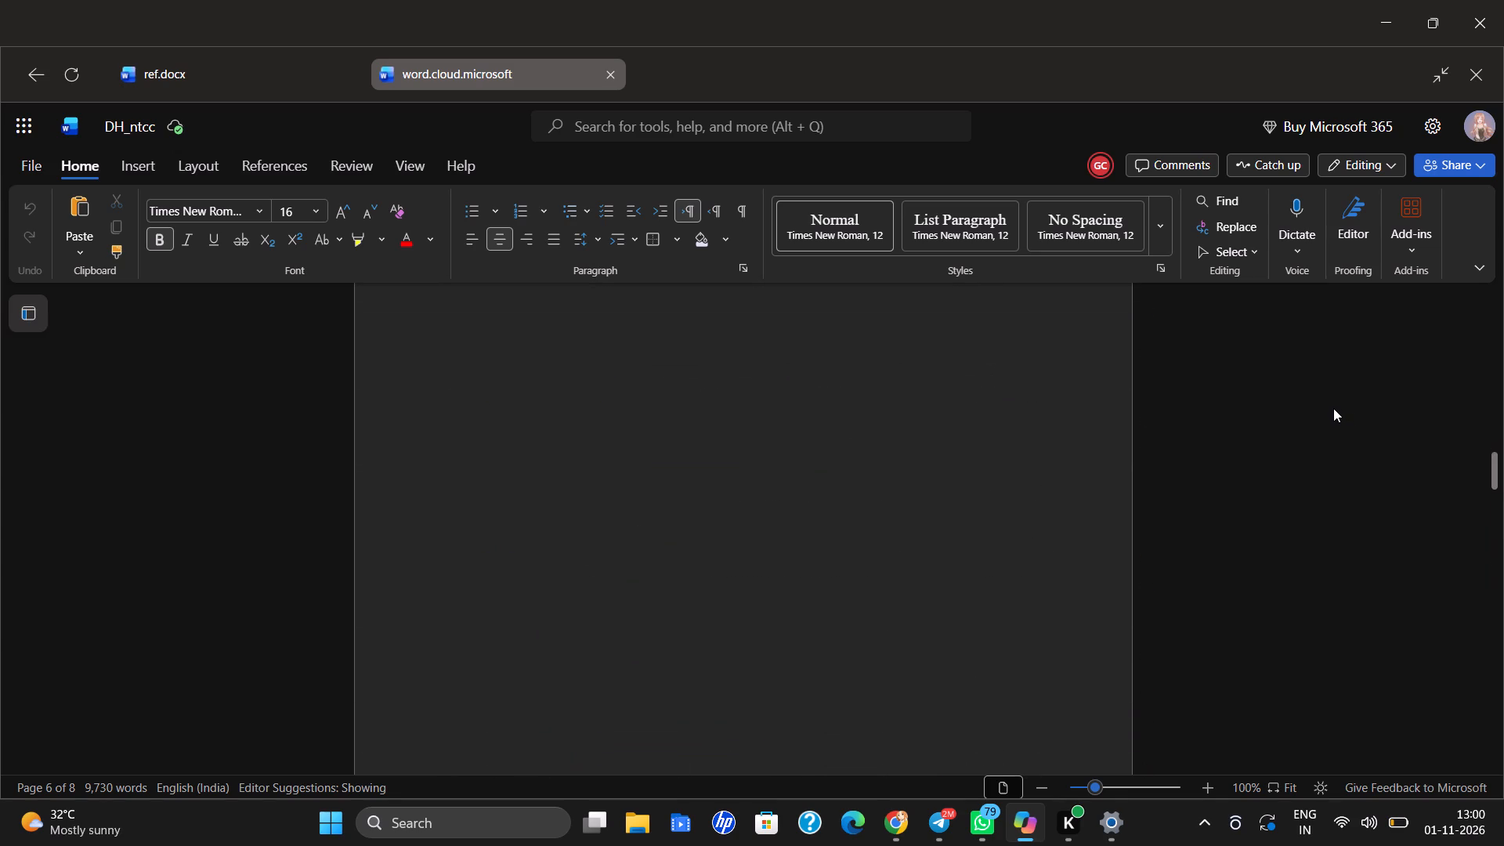
scroll(1333, 408, down, 14)
scroll(1333, 408, down, 12)
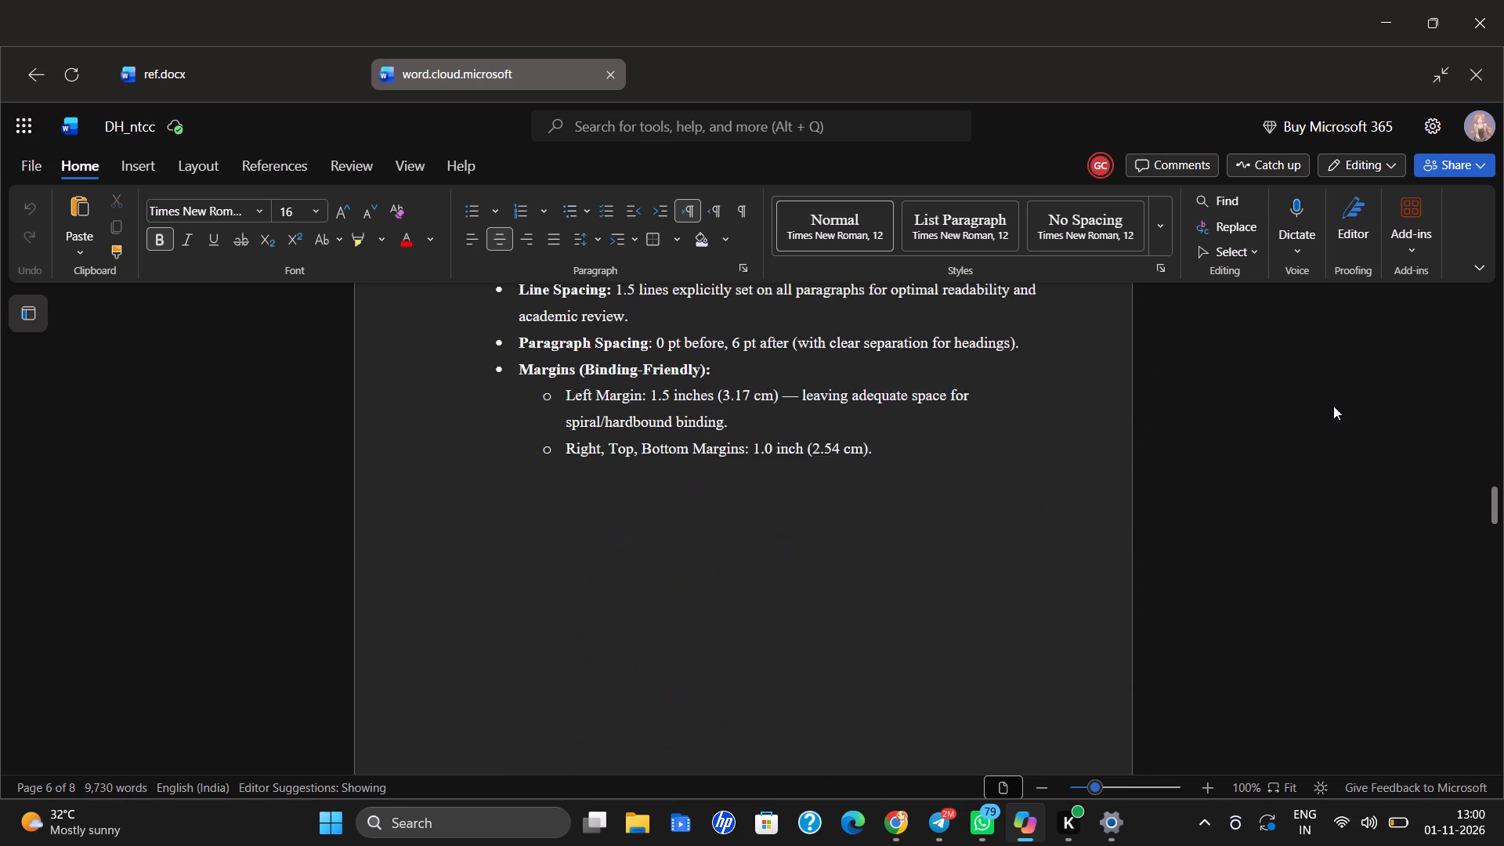
scroll(1333, 406, down, 11)
scroll(1332, 400, down, 17)
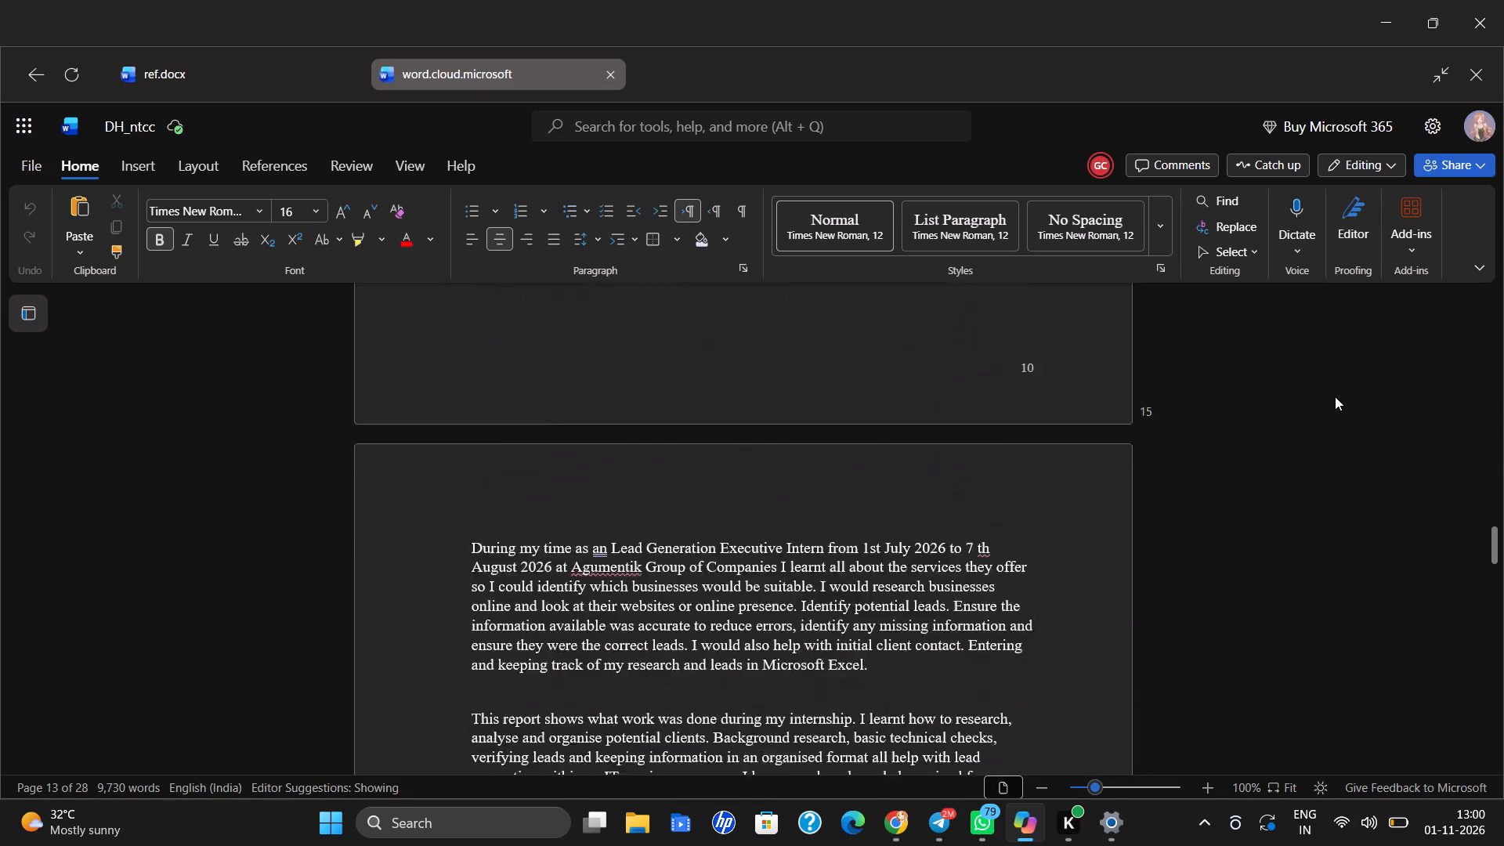
scroll(1335, 396, down, 20)
scroll(1335, 396, down, 8)
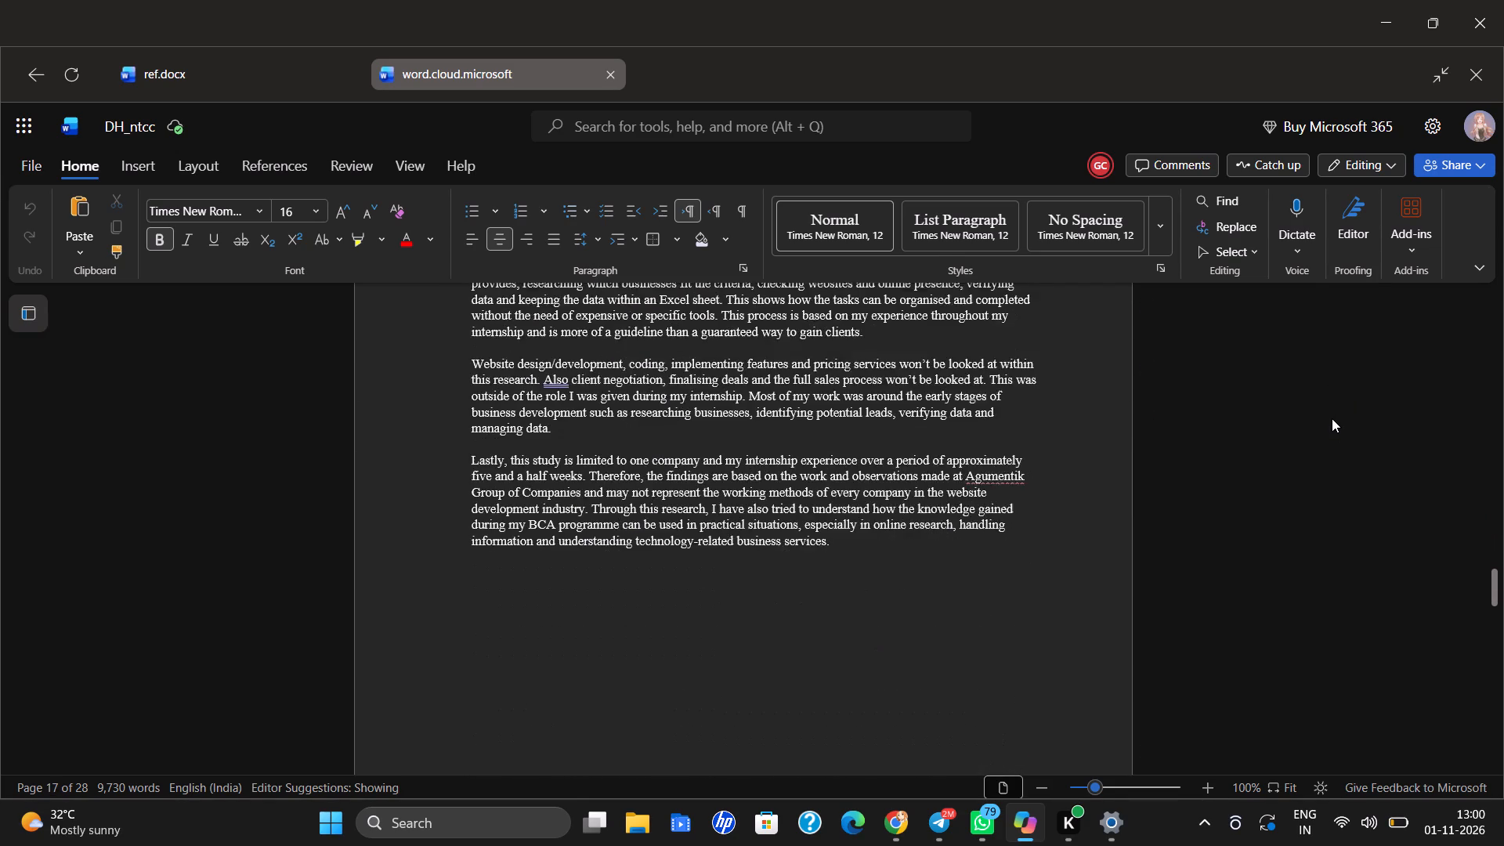
scroll(1332, 418, down, 20)
scroll(1332, 418, down, 7)
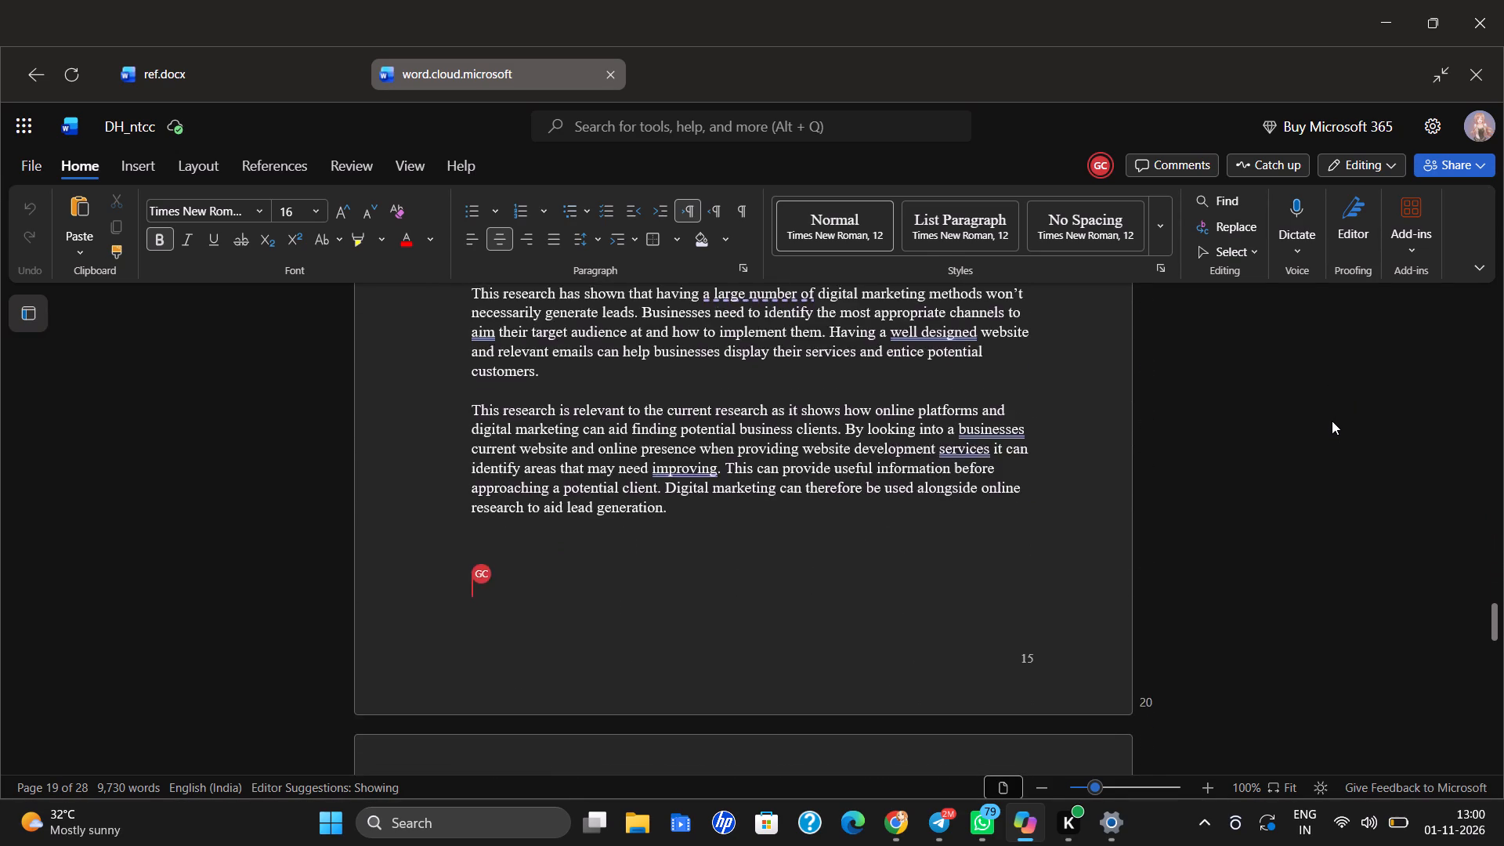
scroll(1332, 421, down, 20)
scroll(1332, 421, down, 9)
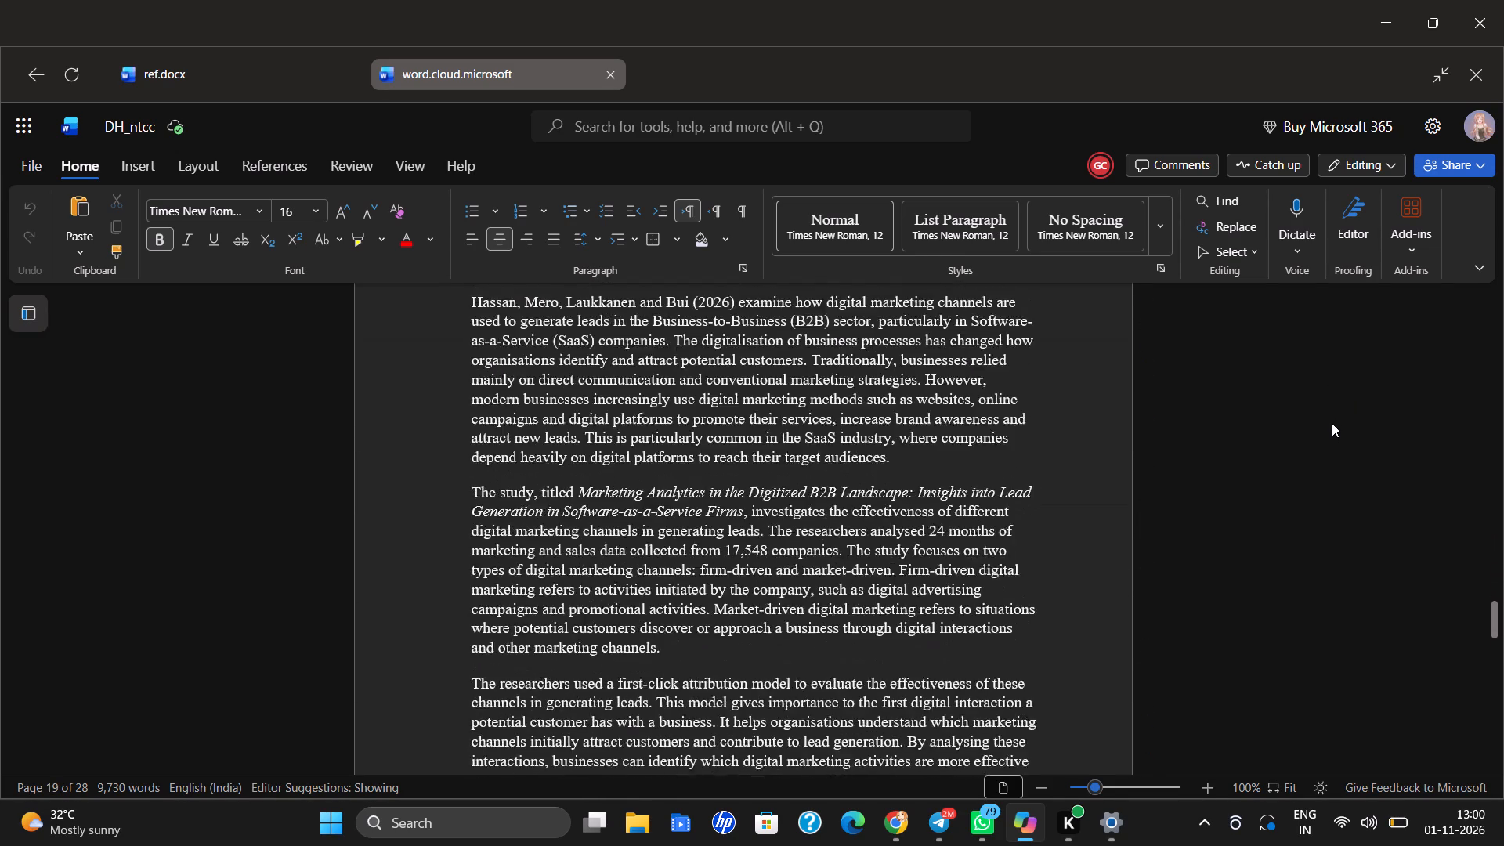
scroll(1332, 423, down, 20)
scroll(1332, 423, down, 9)
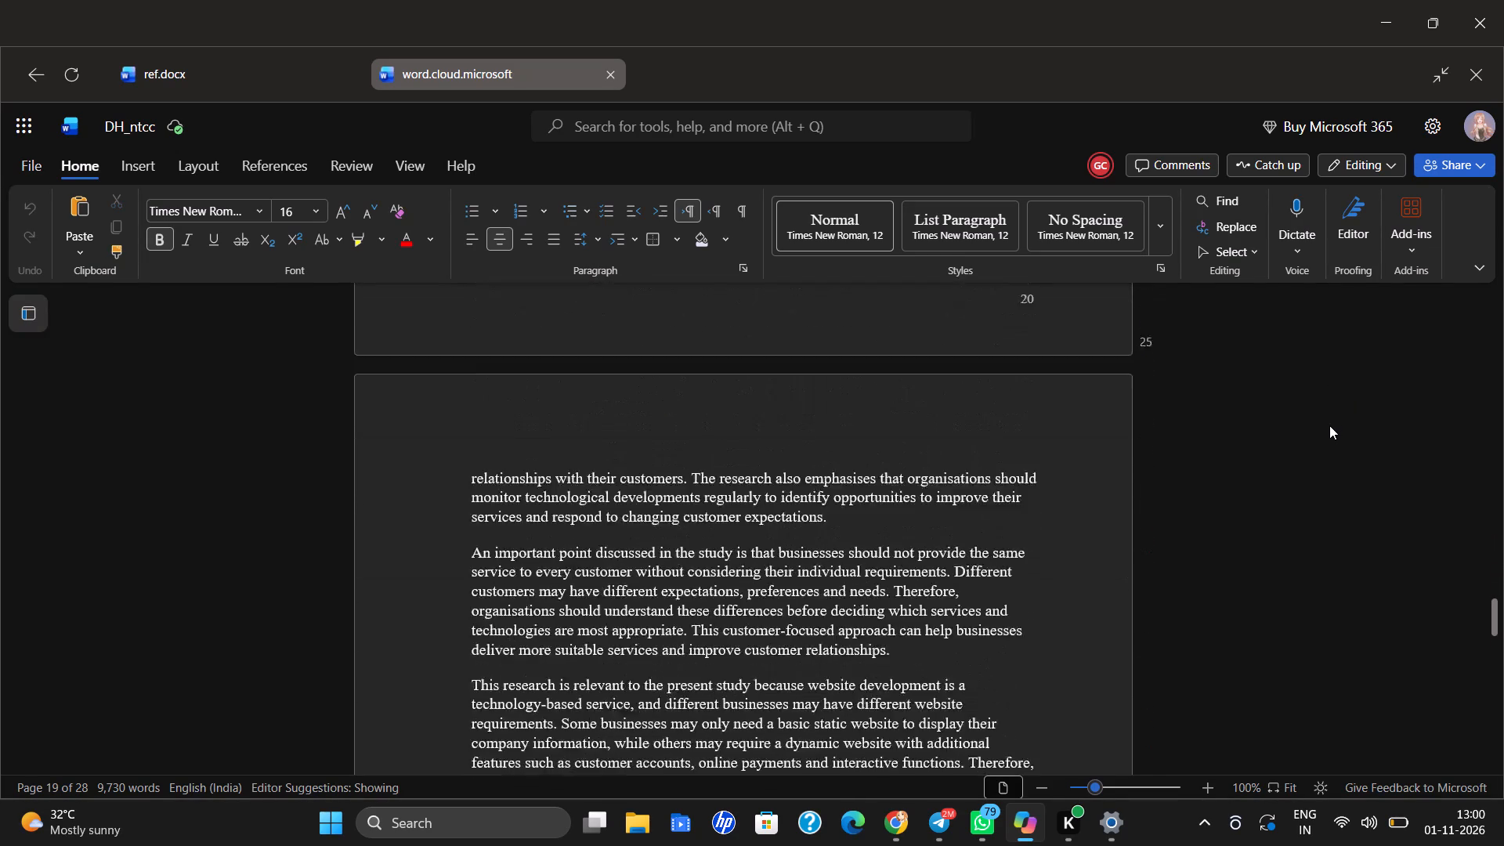
scroll(1329, 425, down, 20)
scroll(1329, 425, down, 8)
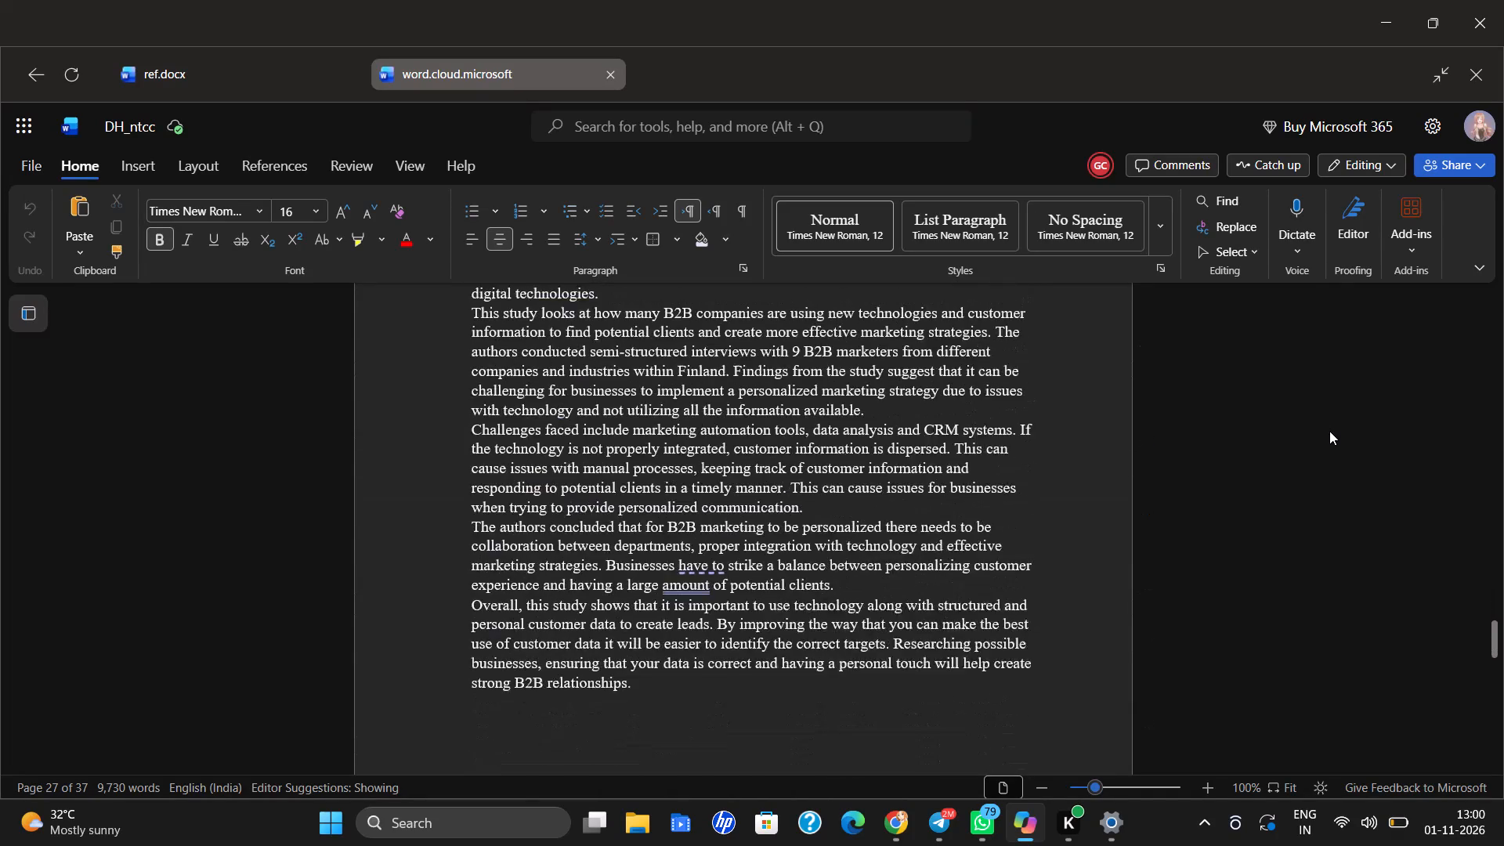
scroll(1329, 431, down, 20)
scroll(1329, 431, down, 5)
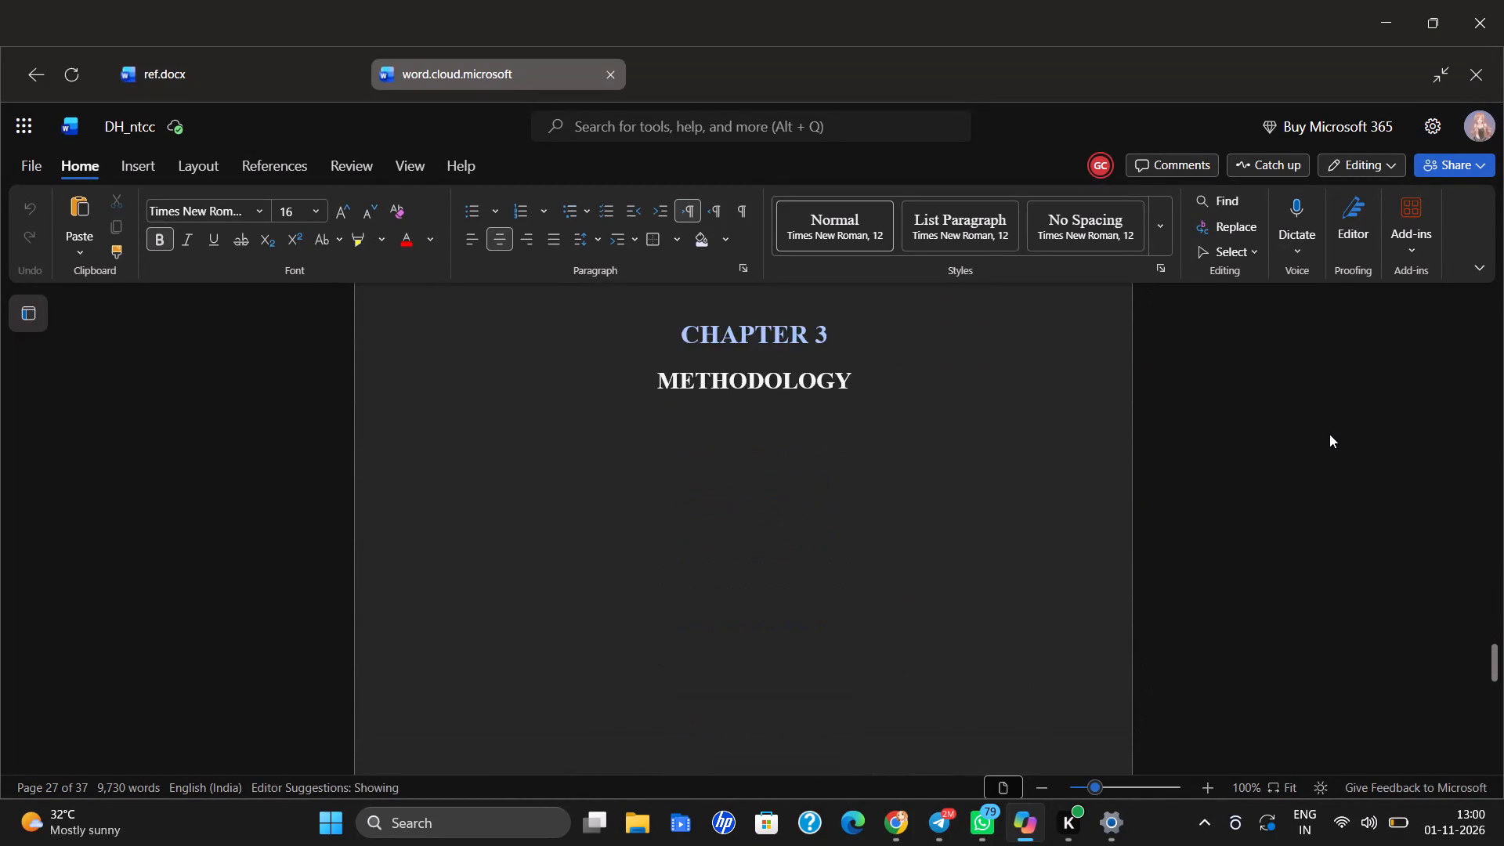
scroll(1329, 434, down, 4)
scroll(1329, 434, down, 17)
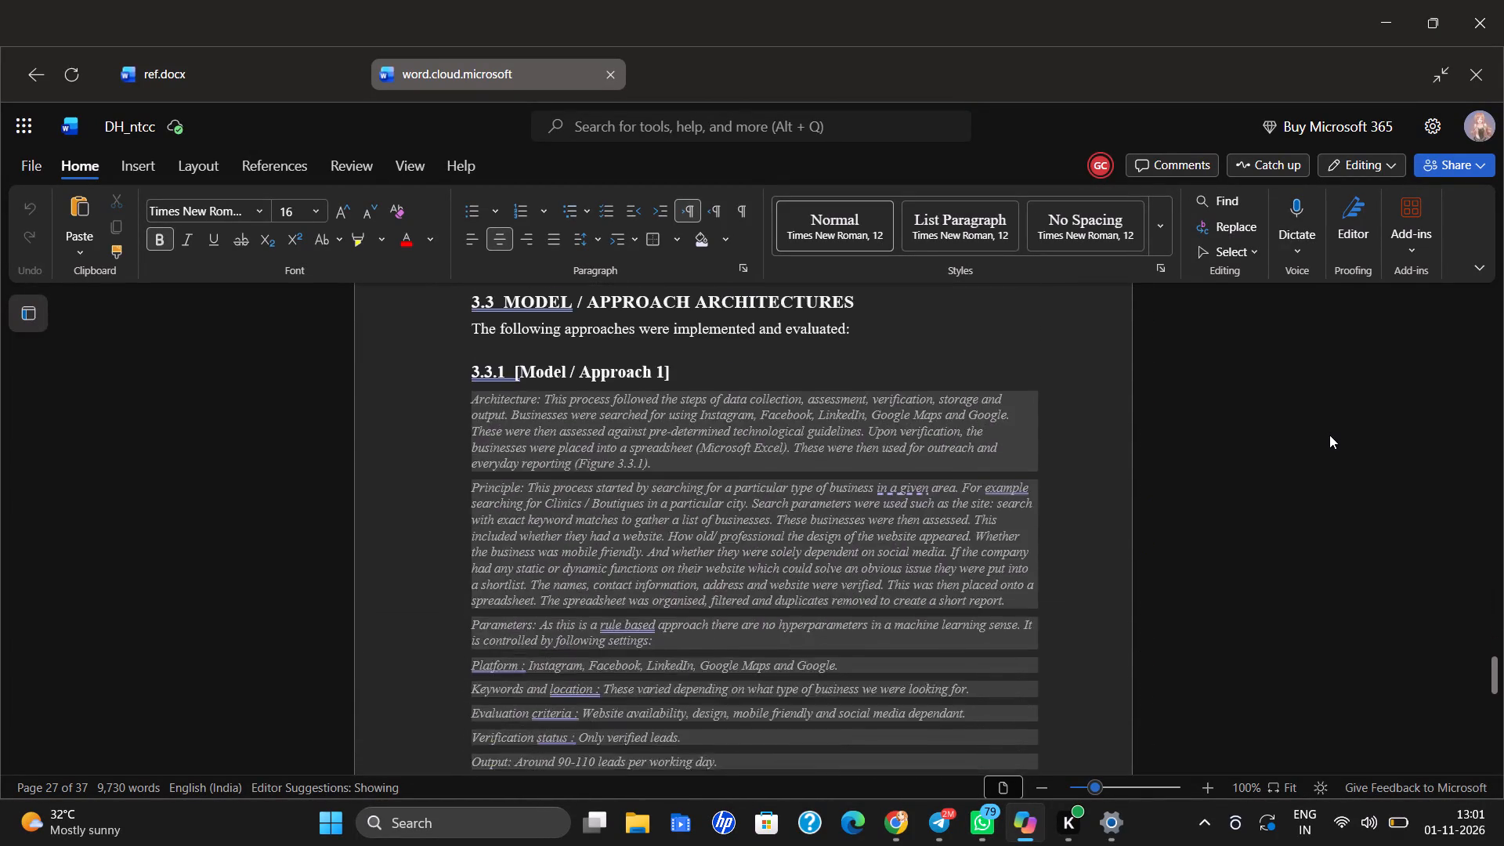
scroll(1329, 435, down, 14)
scroll(1327, 433, up, 5)
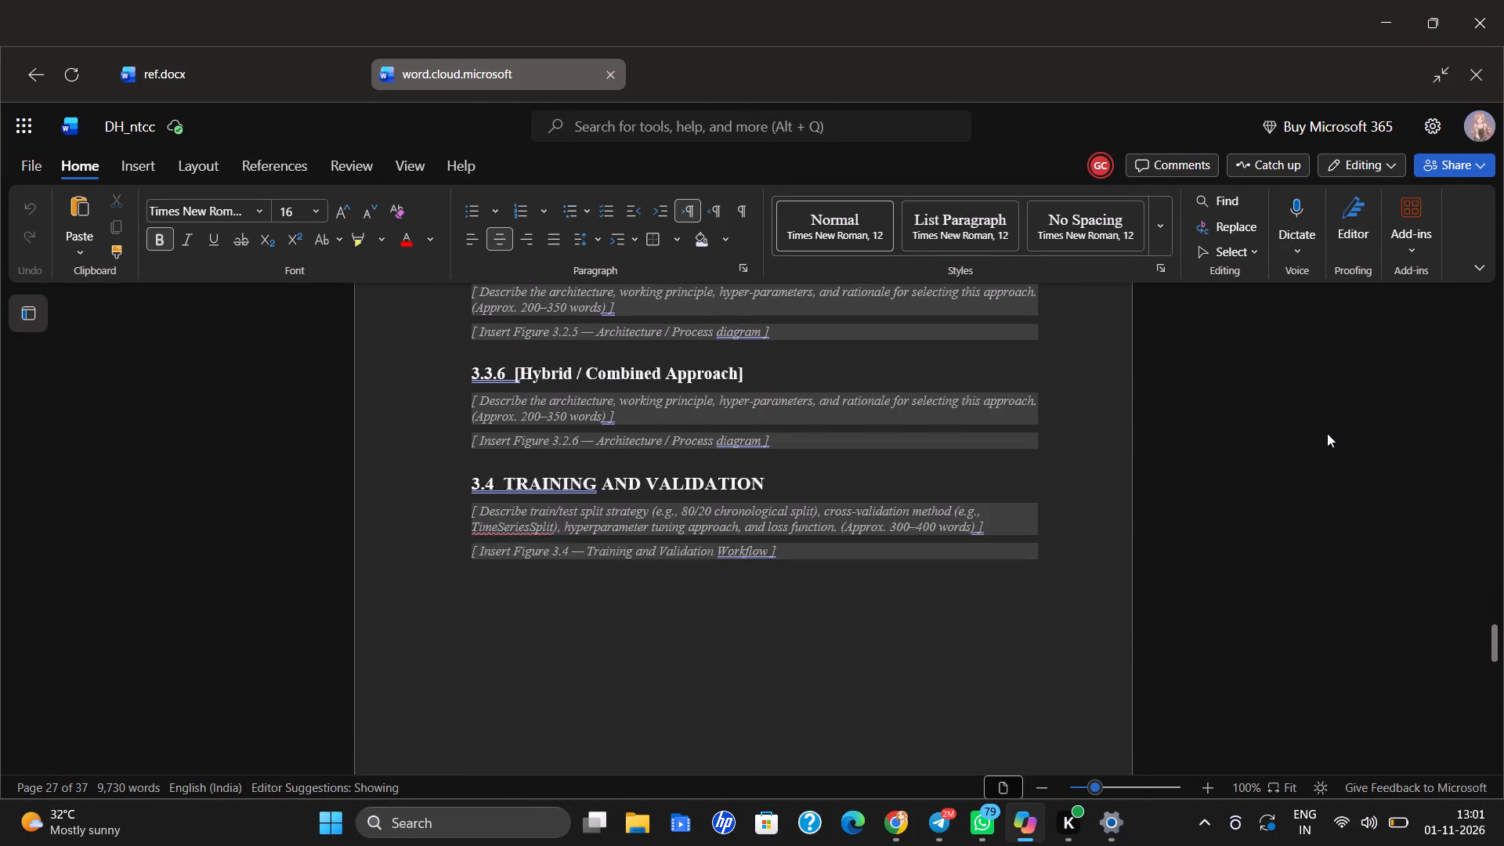
scroll(1327, 433, up, 3)
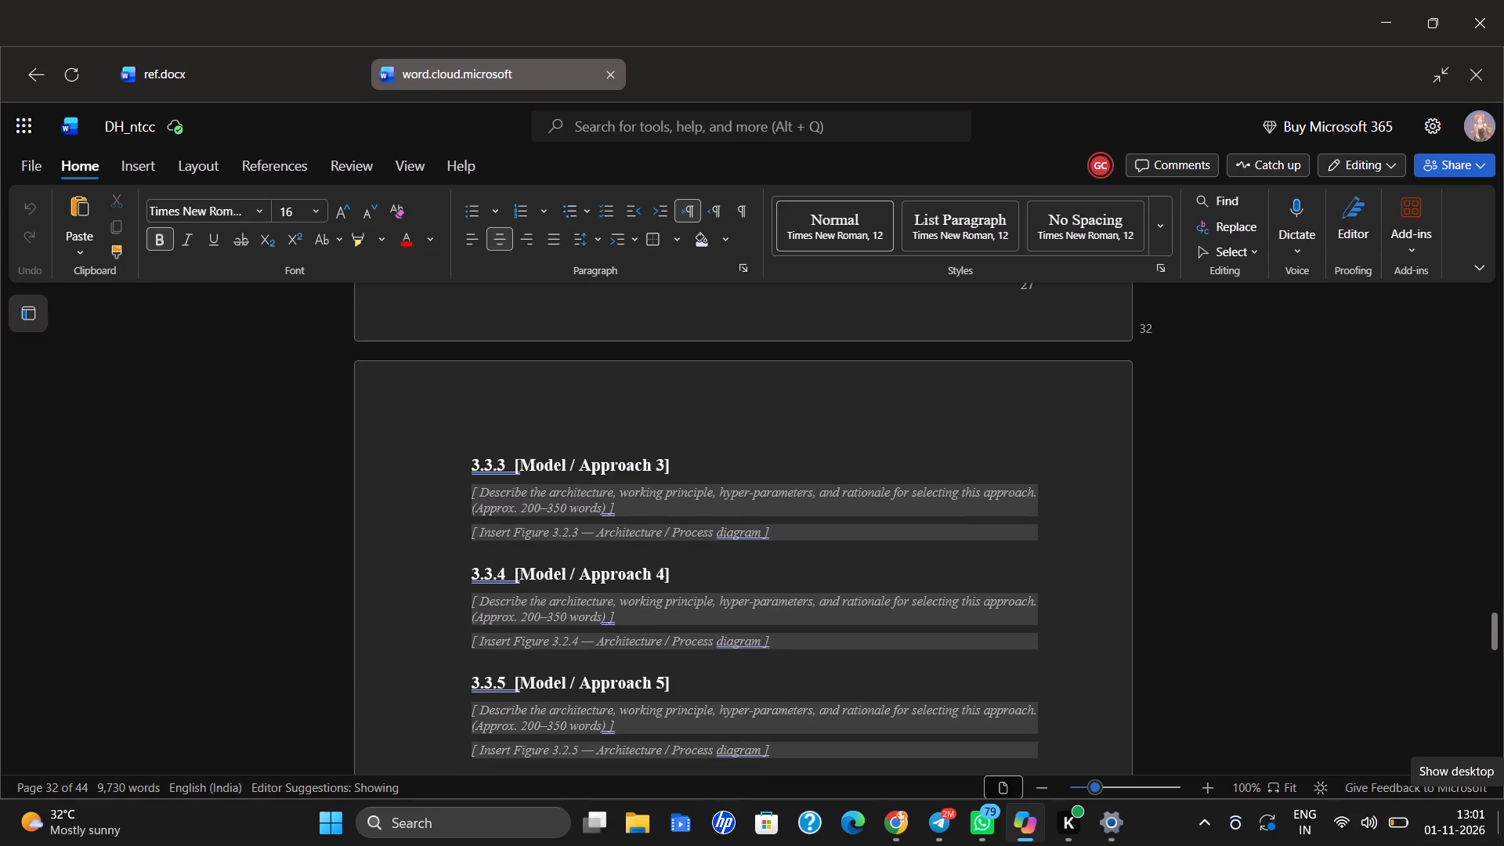
scroll(1130, 478, down, 5)
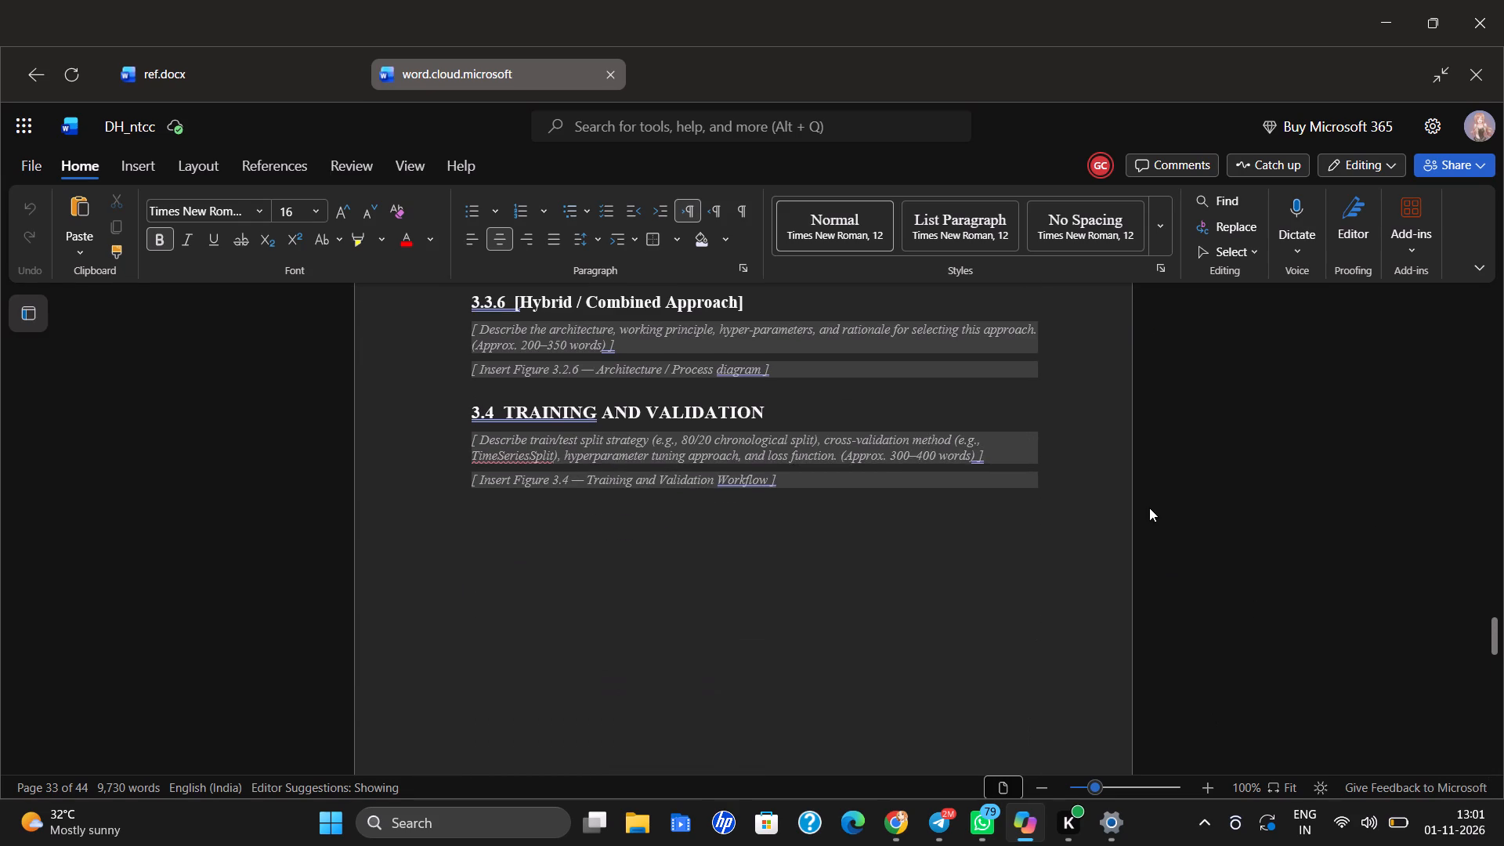
scroll(610, 416, down, 12)
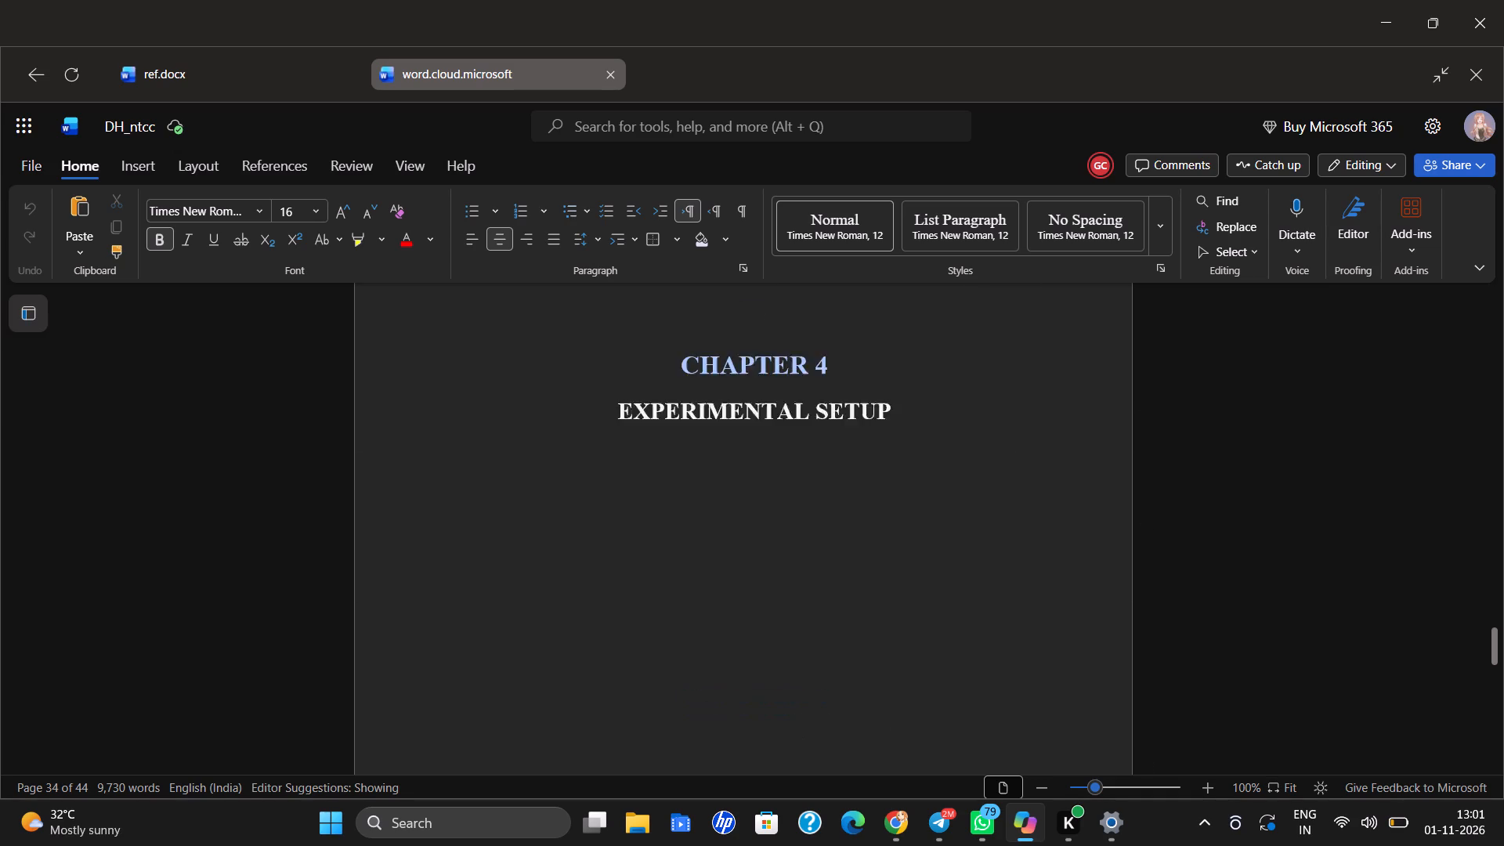
scroll(633, 493, down, 8)
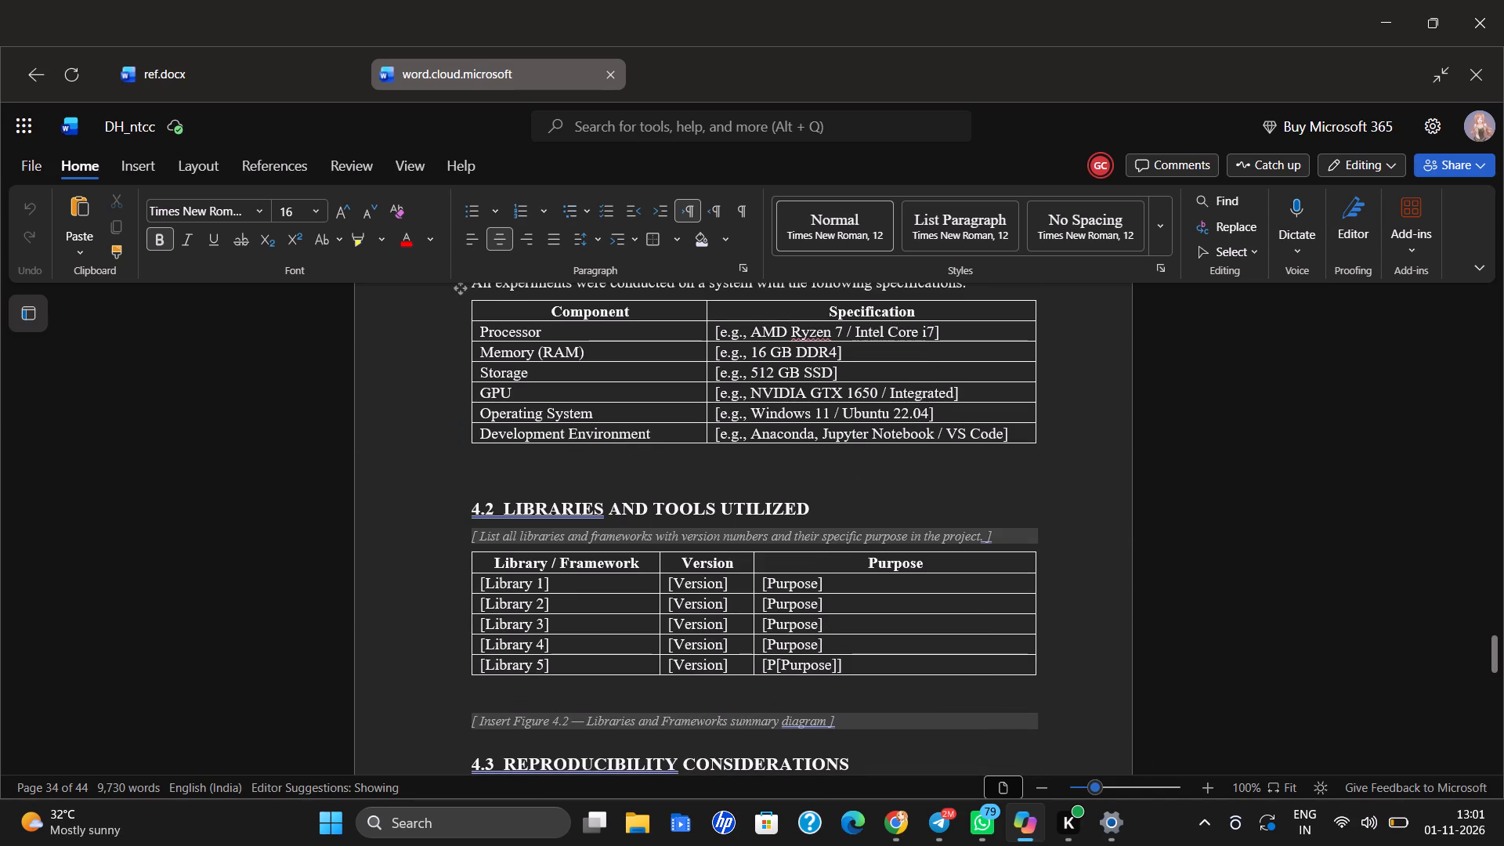
Look back from the section 4.2 tools table to section 3.3.1, checking the written approach text and remaining placeholders.
scroll(1240, 491, up, 19)
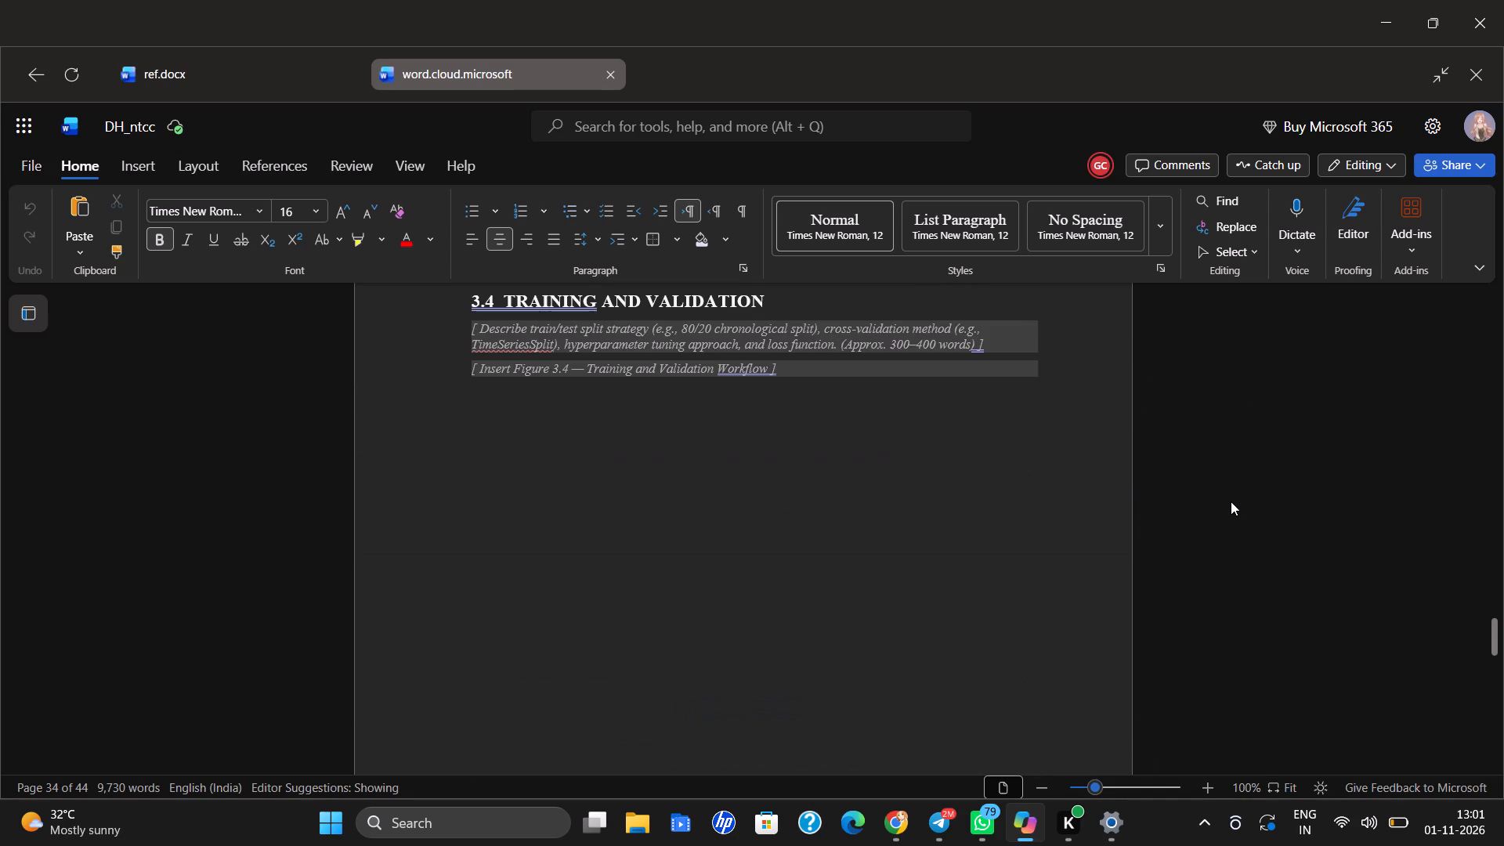
scroll(1231, 501, up, 9)
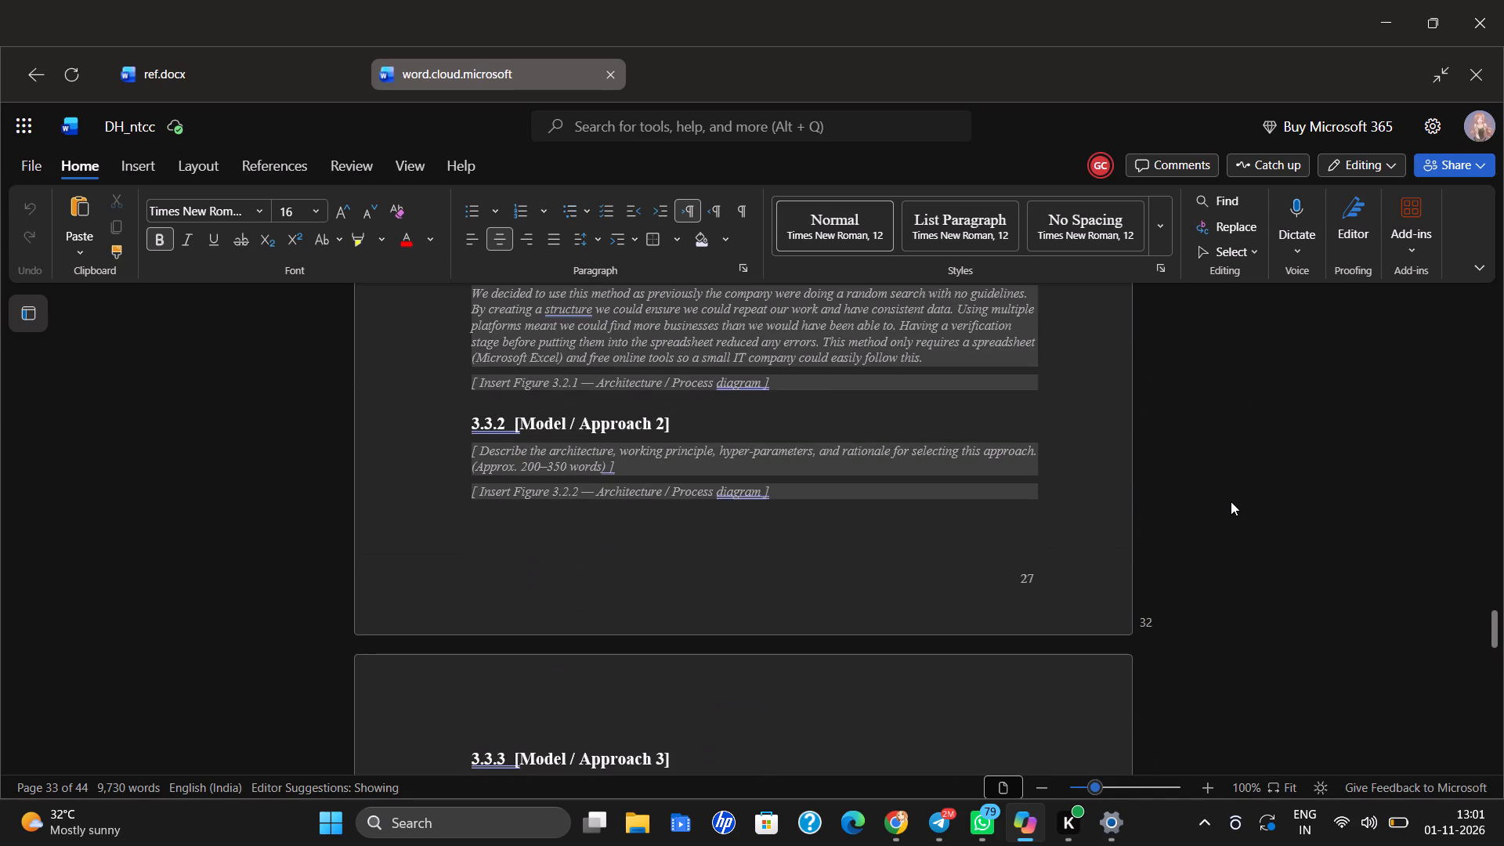
scroll(1231, 501, up, 3)
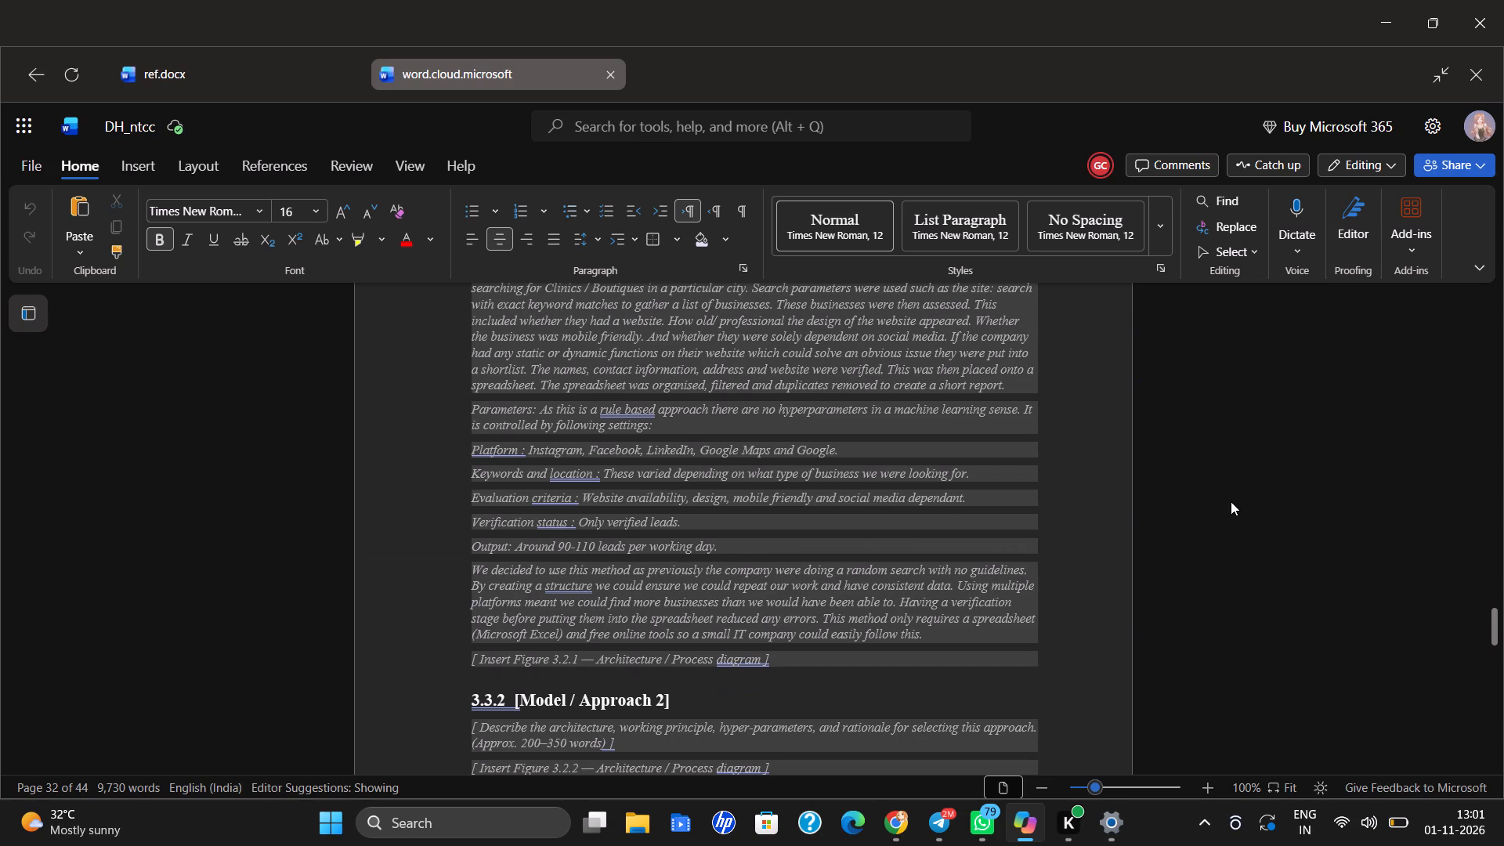
scroll(1231, 501, up, 3)
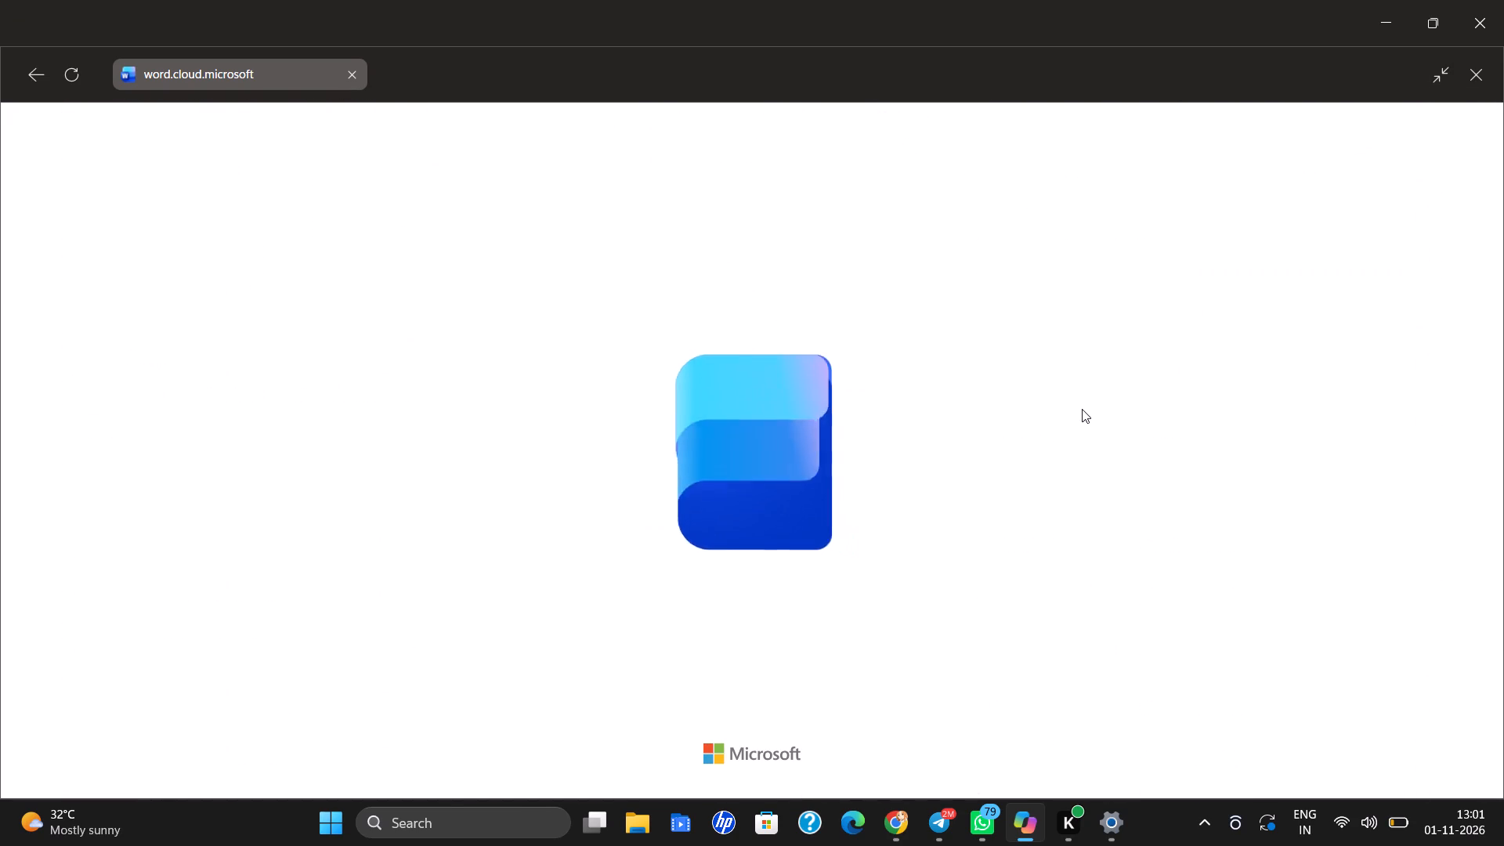
Look through the reloaded DH_ntcc report's front matter, from the title page to the list of abbreviations.
scroll(1153, 428, down, 1)
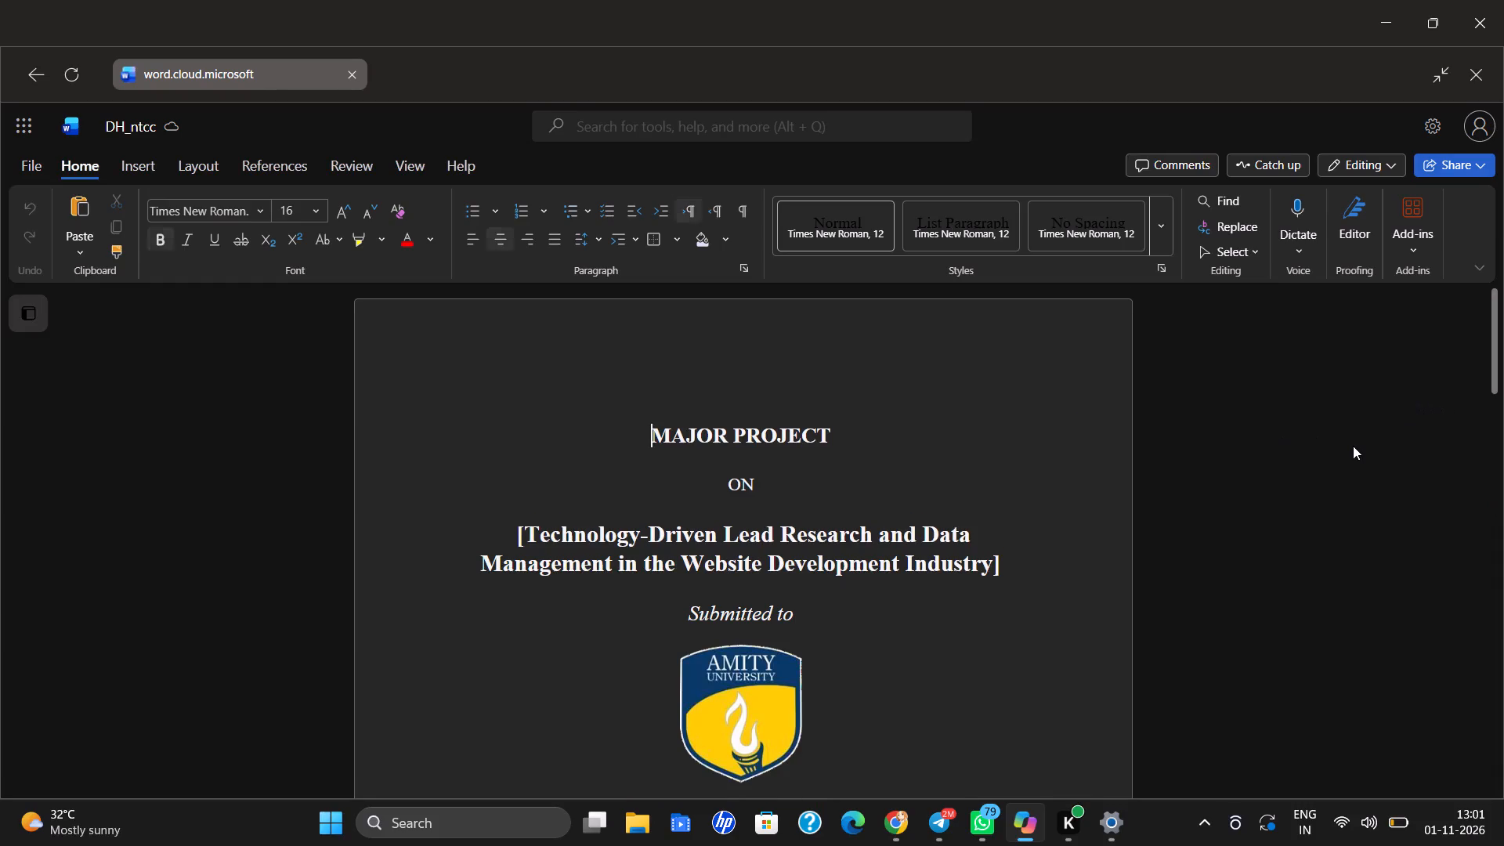
scroll(1343, 448, down, 15)
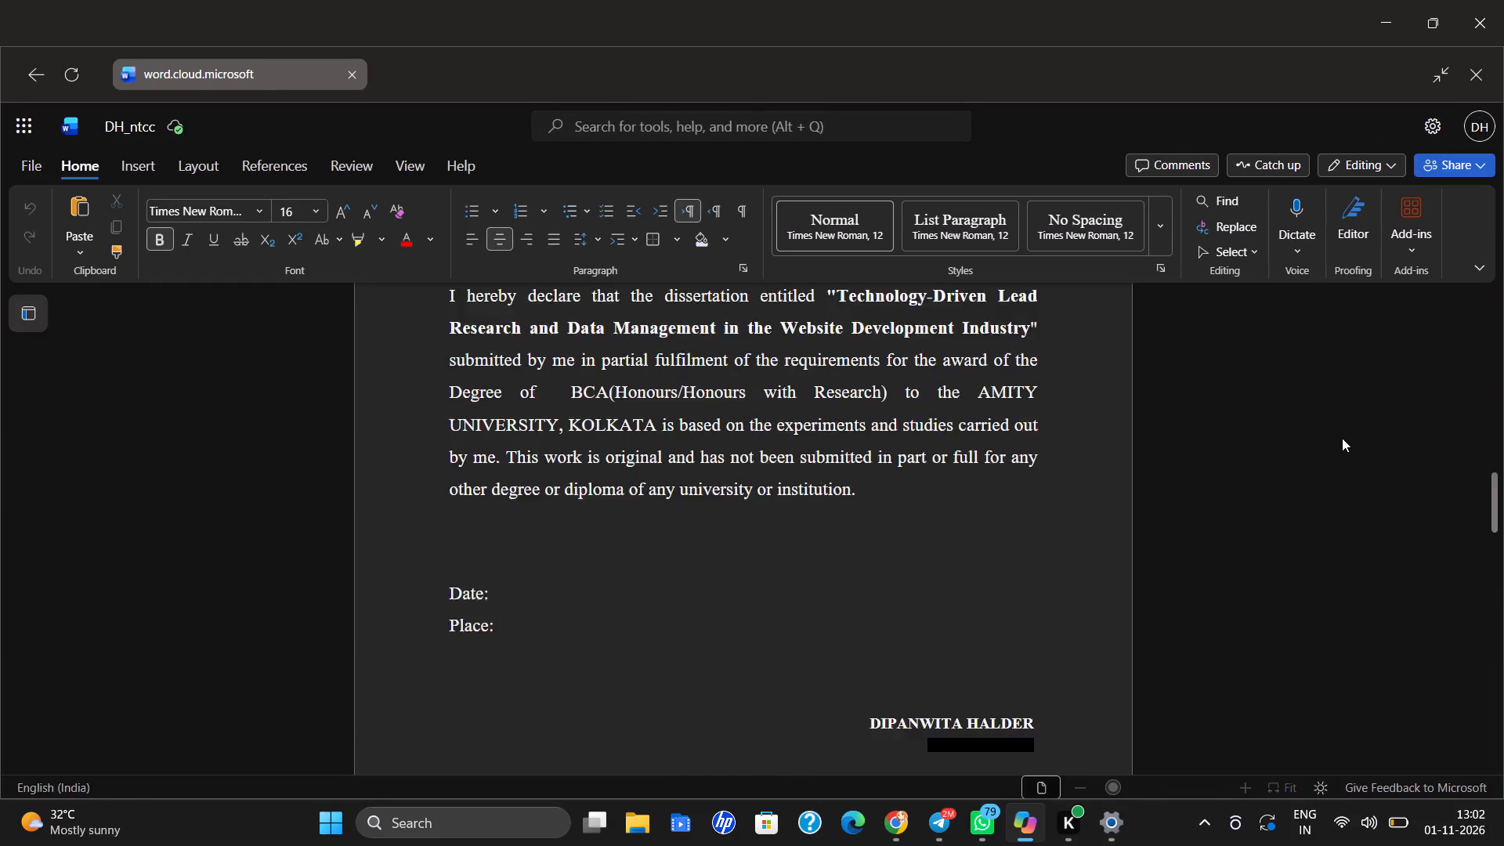
scroll(1342, 438, down, 6)
scroll(1343, 437, down, 16)
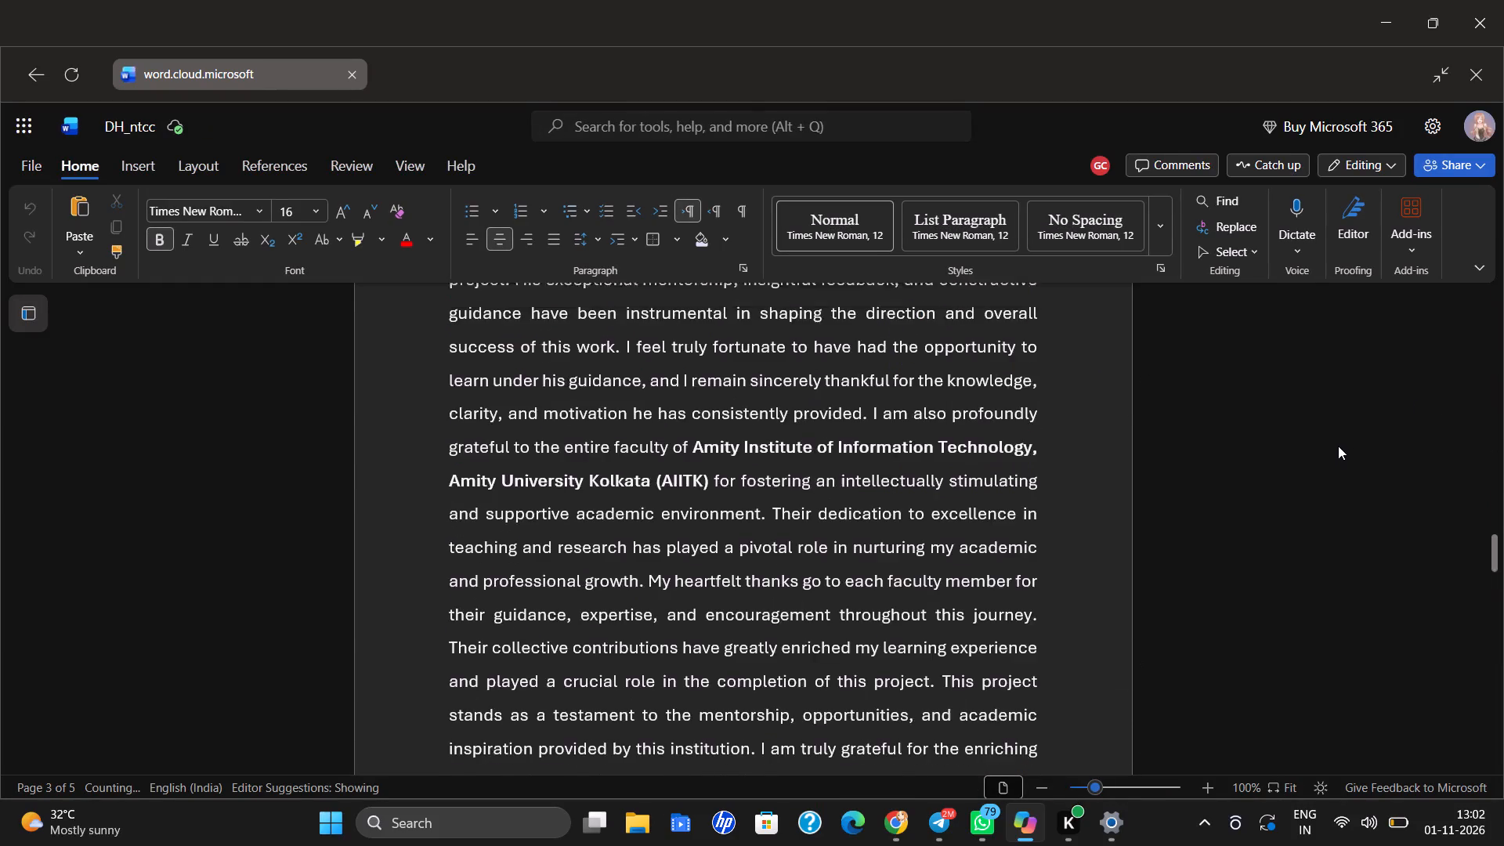
scroll(1337, 444, down, 8)
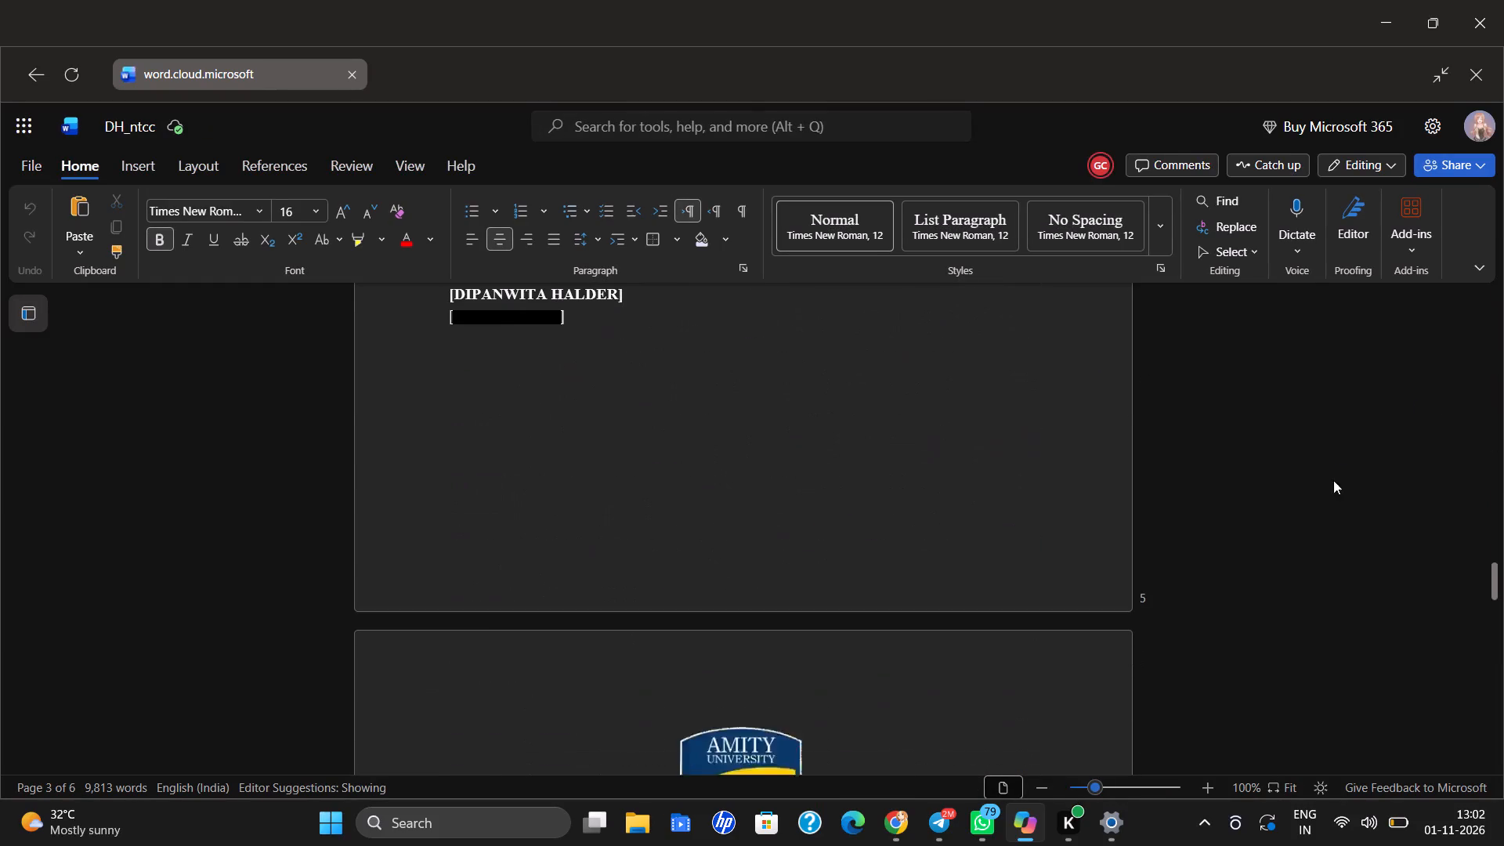
scroll(1333, 480, down, 14)
scroll(1326, 501, down, 7)
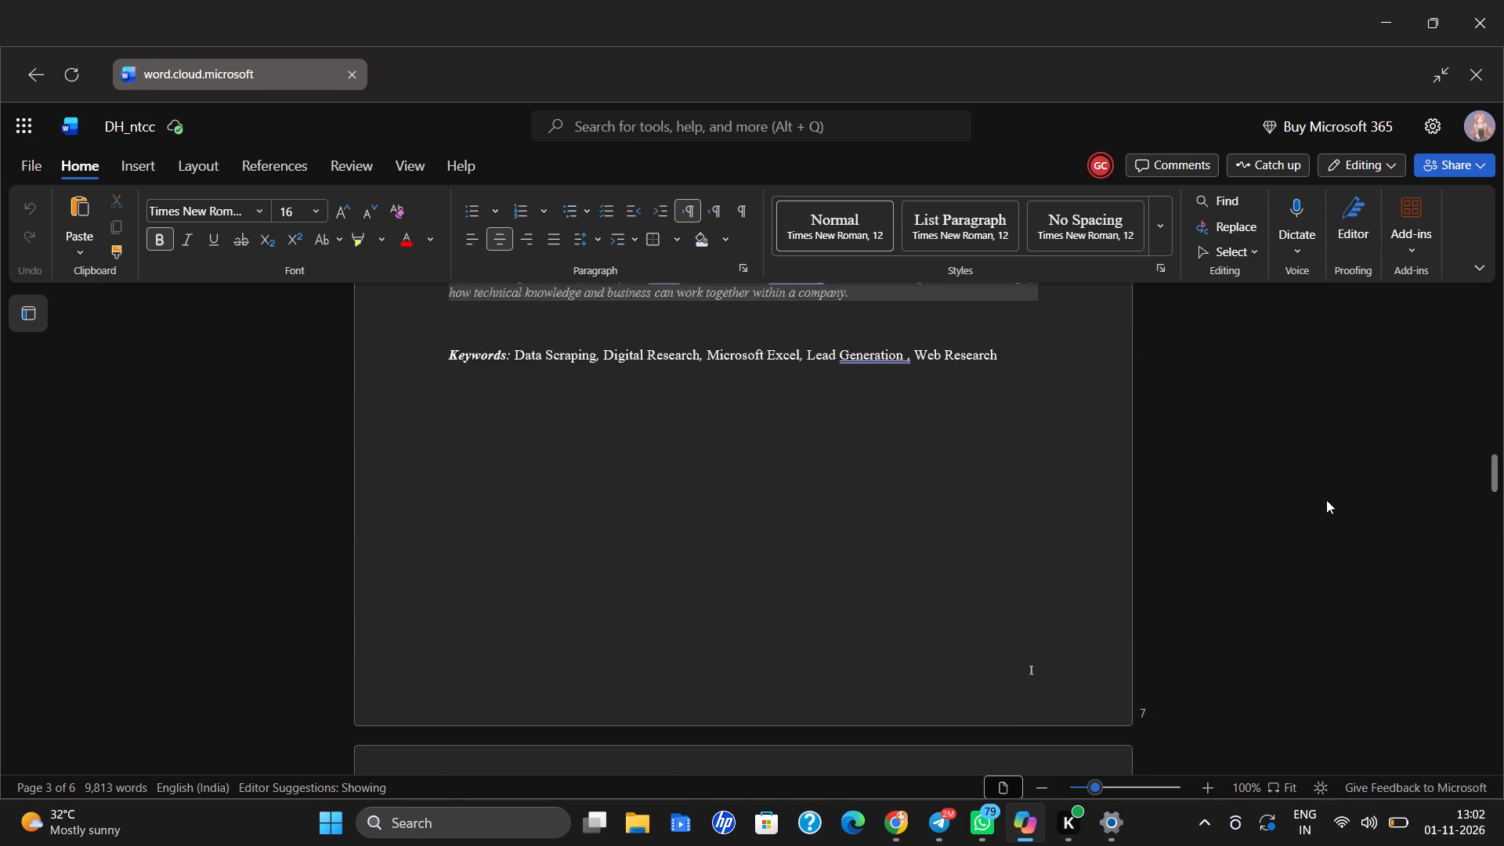
scroll(1326, 500, down, 8)
scroll(1326, 500, down, 19)
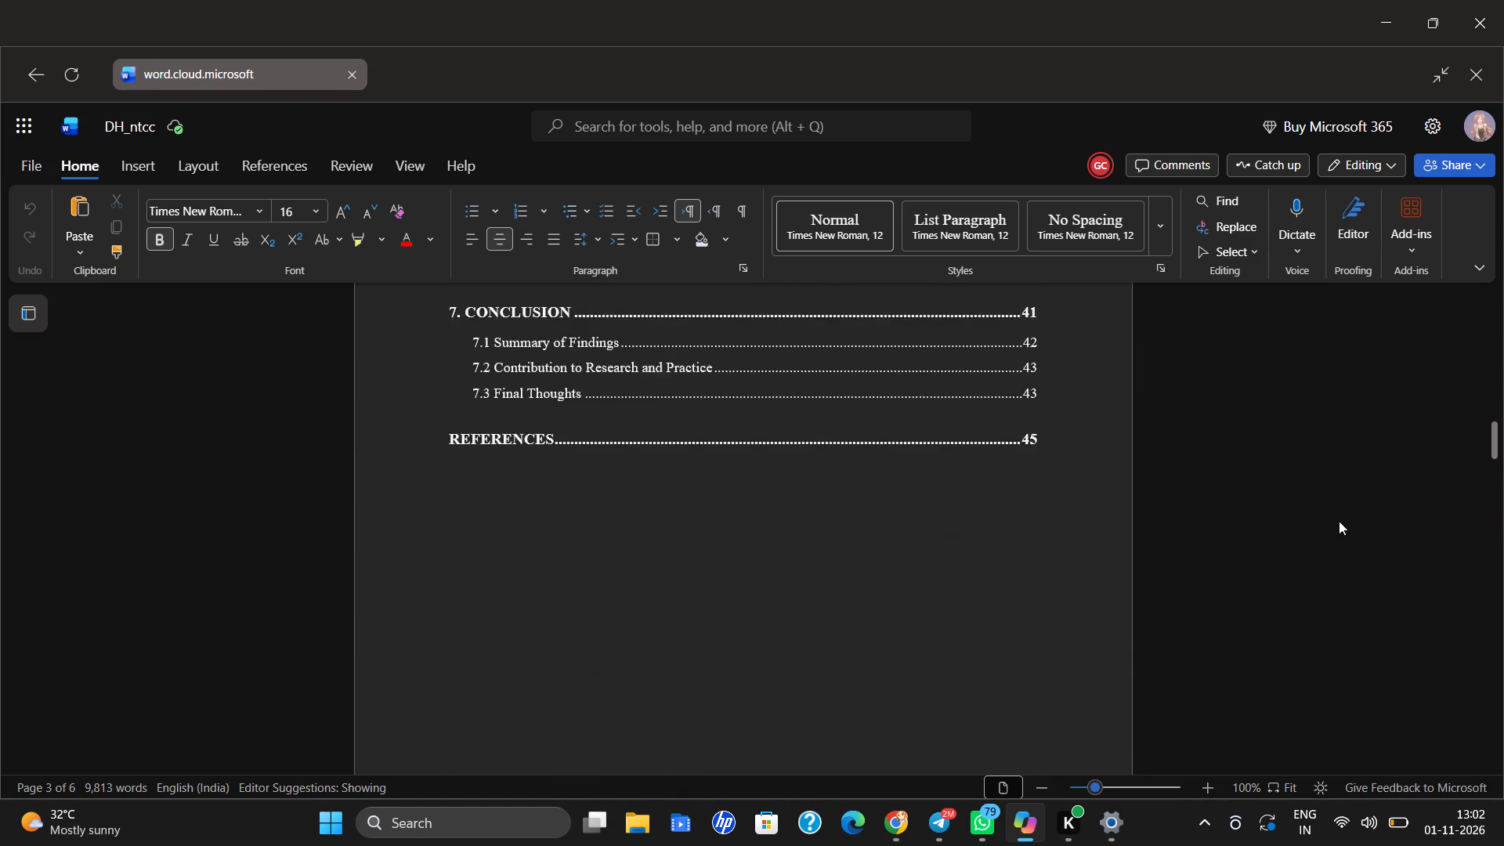
scroll(1339, 521, down, 20)
scroll(1341, 487, down, 9)
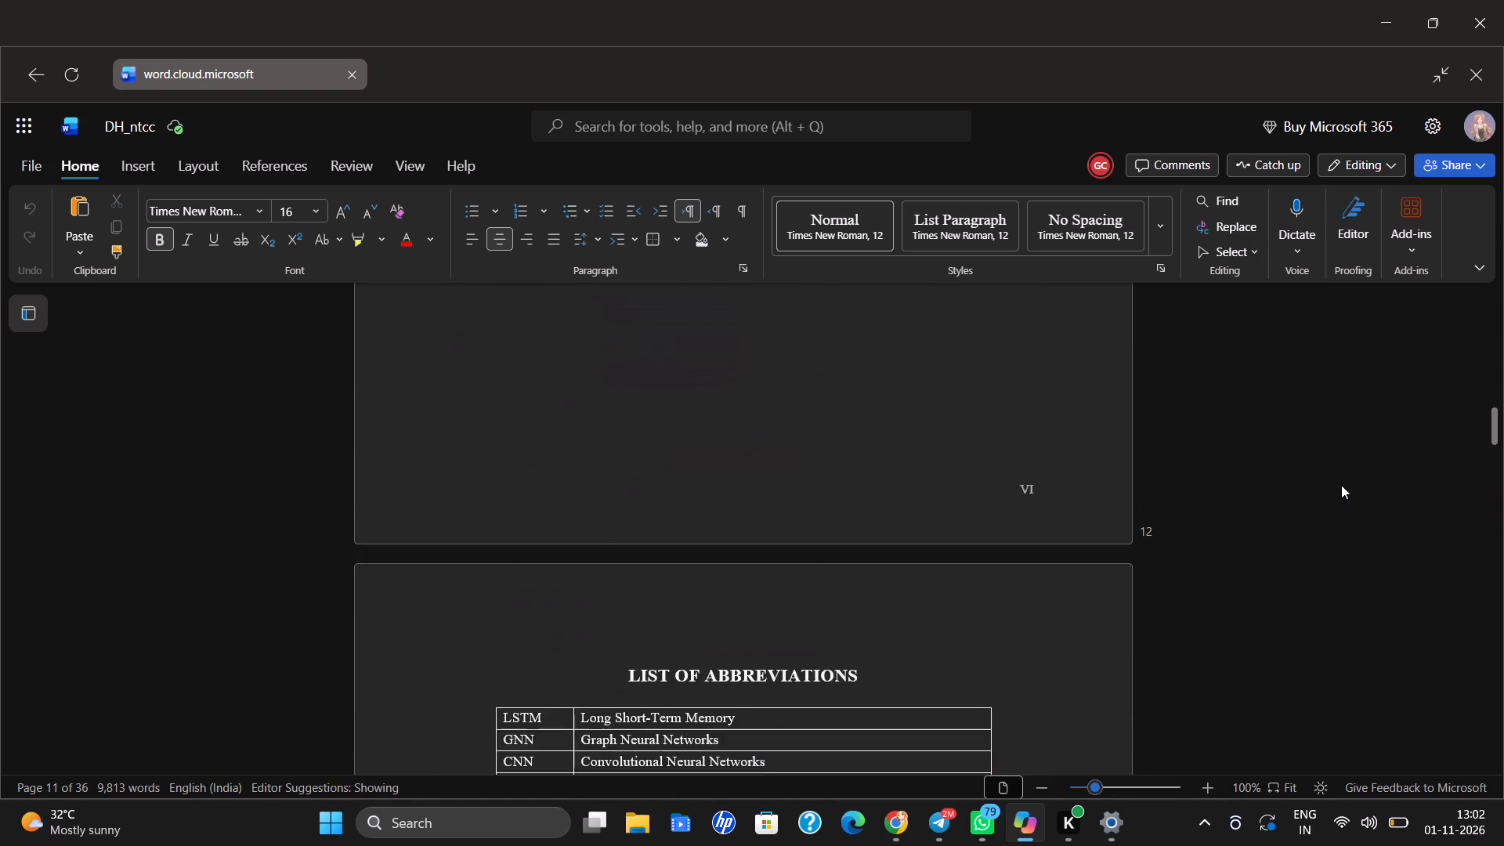
Skim chapter 1, Introduction, and chapter 2, Literature Review, checking the written sections and figure placeholders.
scroll(1341, 485, down, 20)
scroll(1341, 485, down, 11)
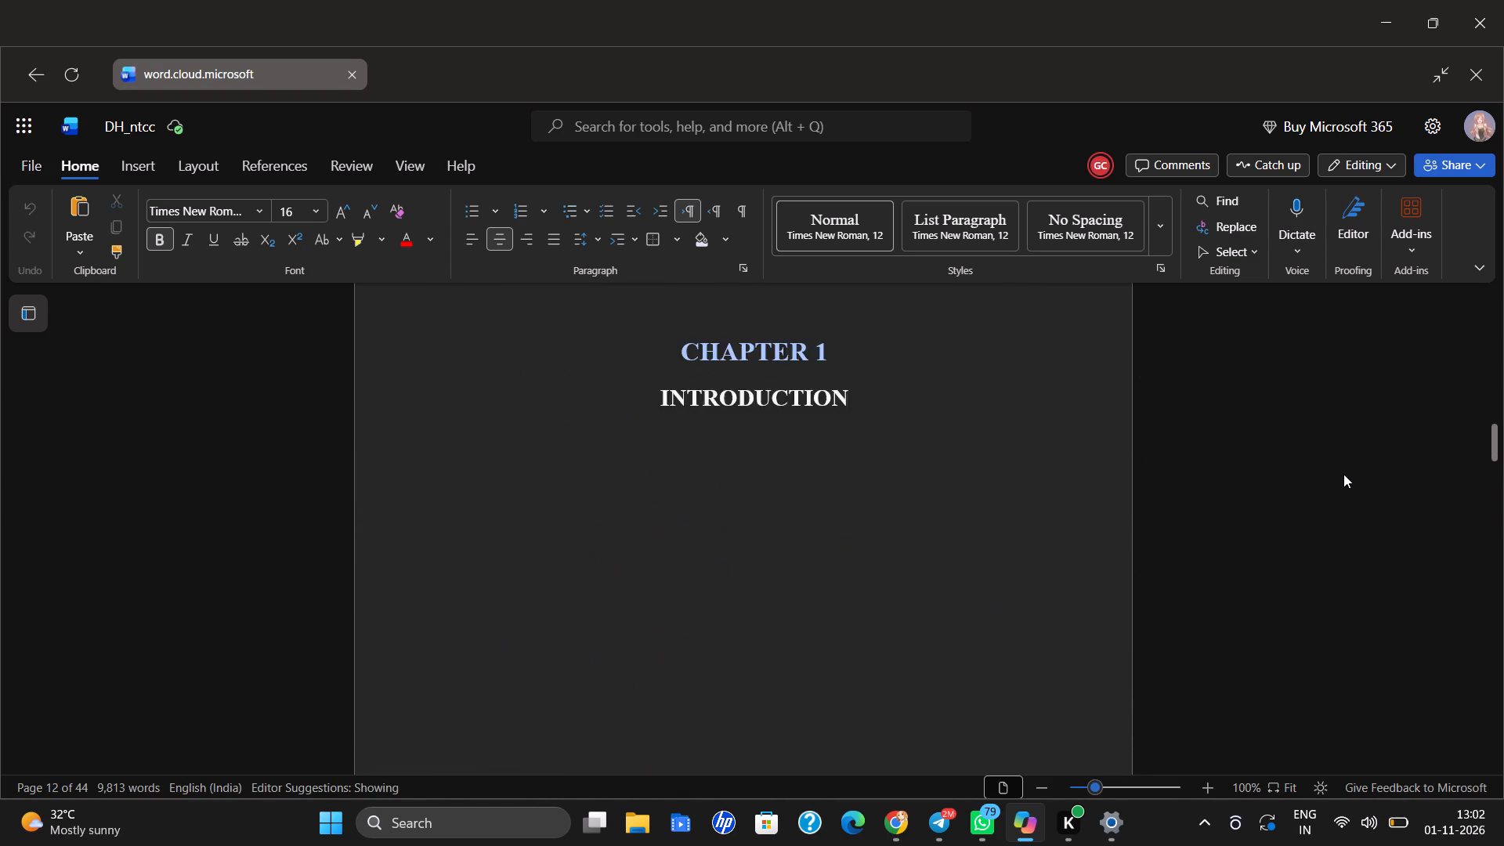
scroll(1343, 481, down, 11)
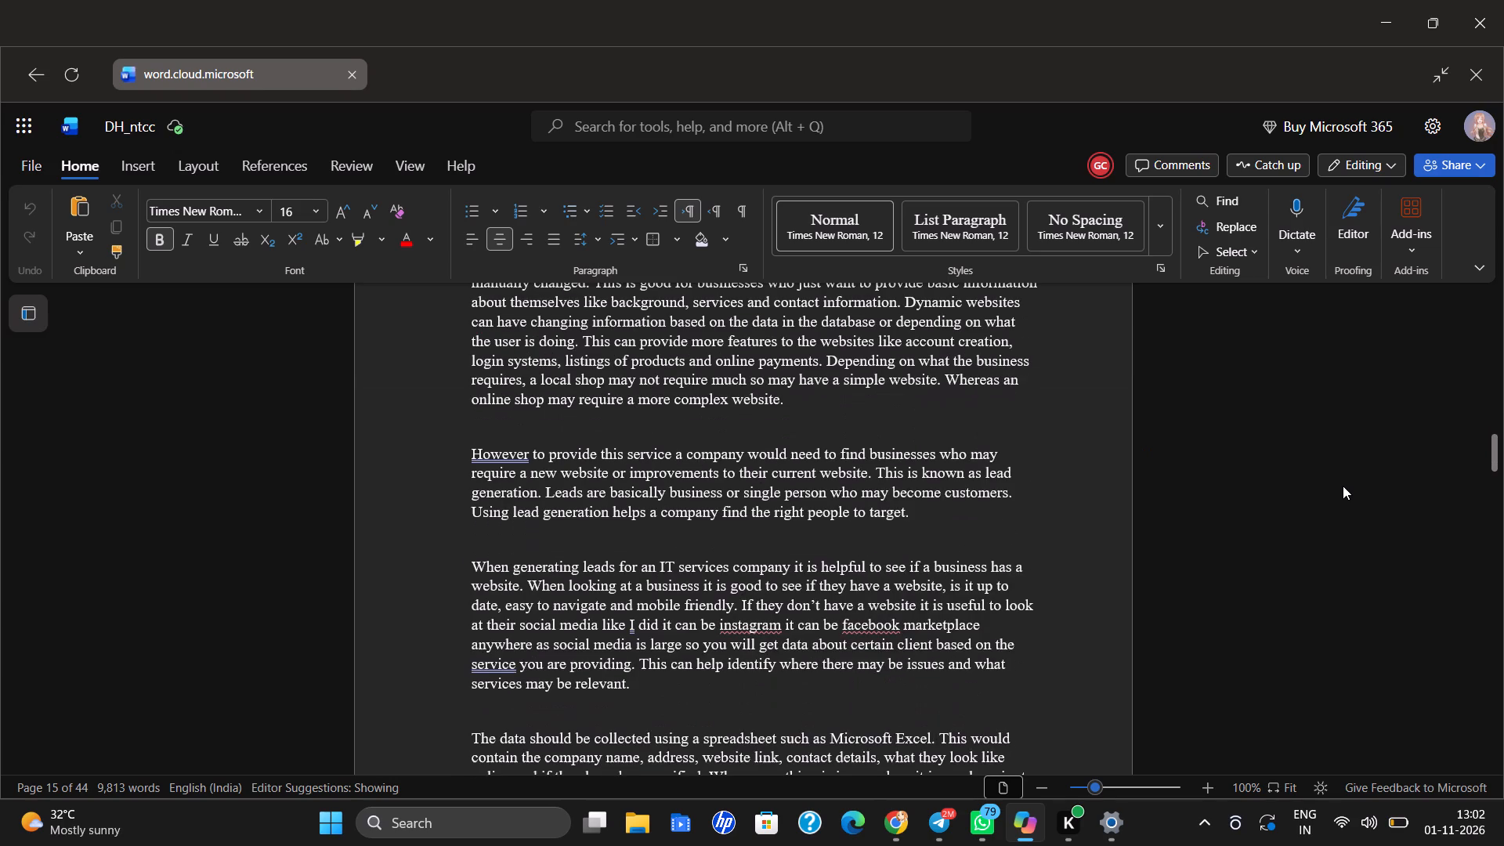
scroll(1343, 486, down, 3)
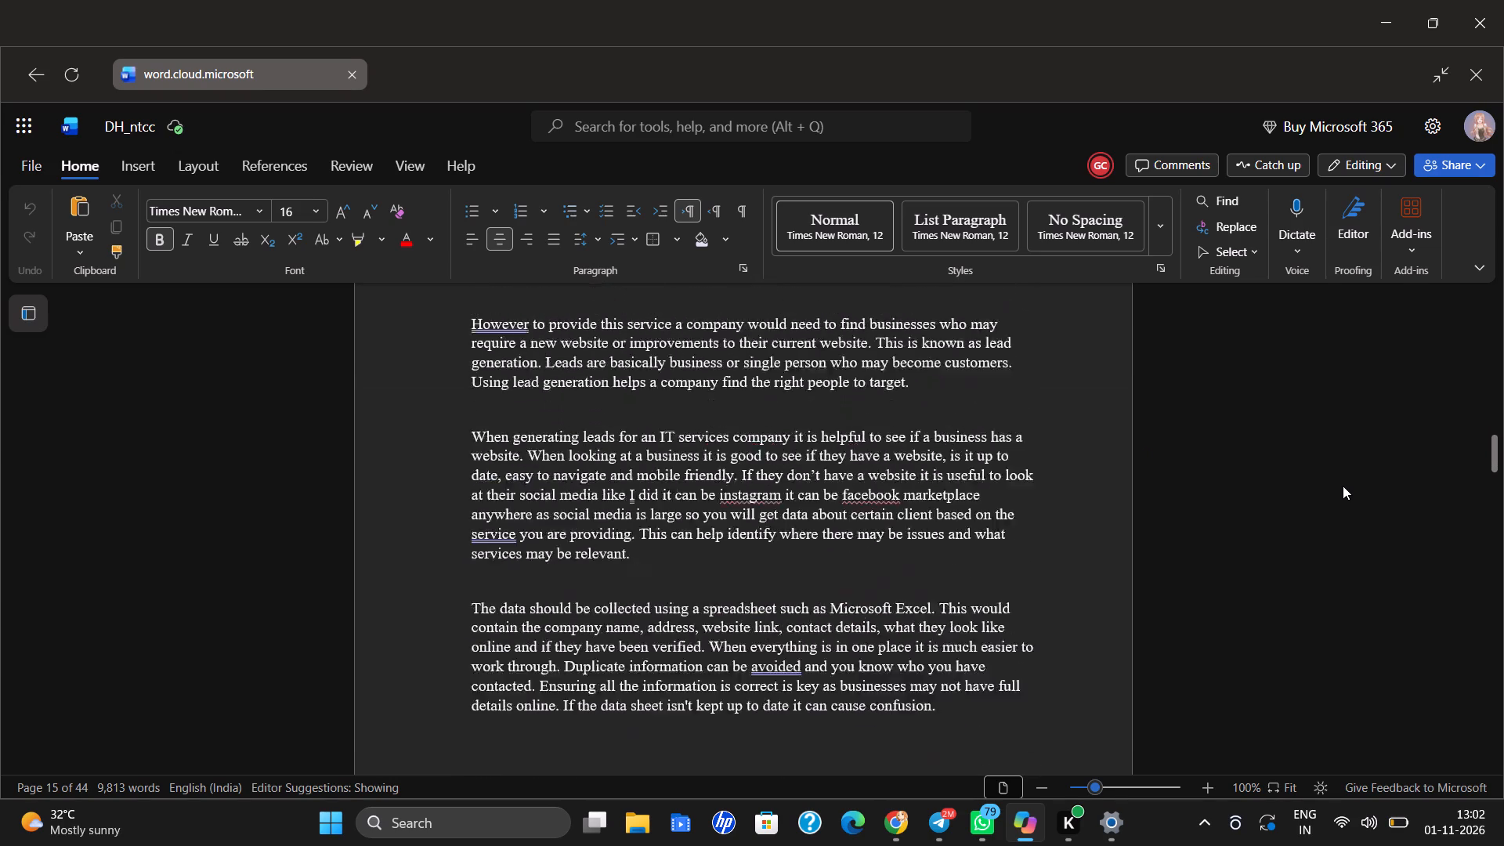
scroll(1343, 486, down, 14)
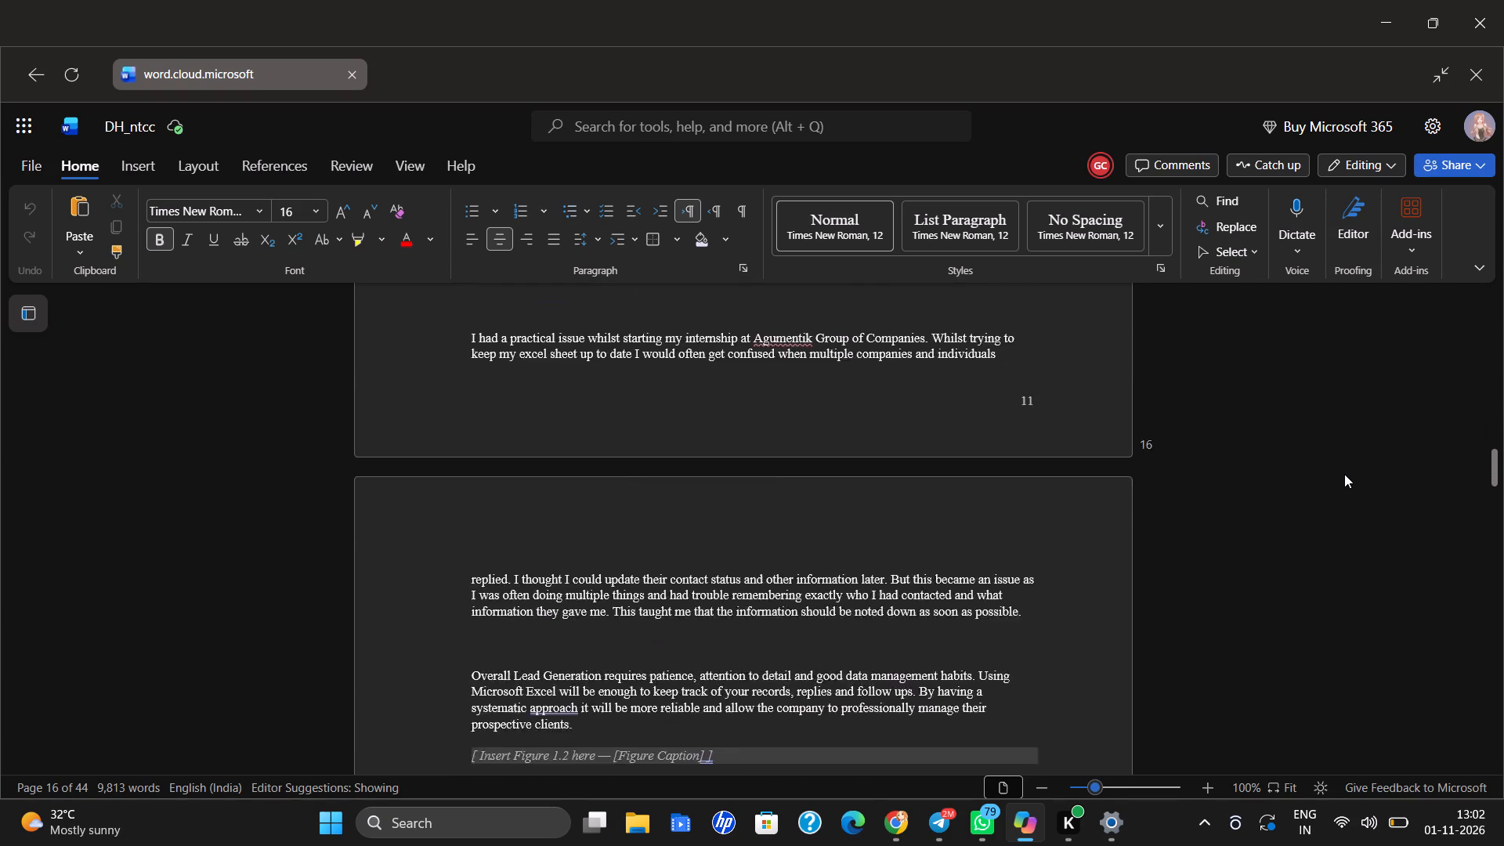
scroll(1344, 474, down, 5)
scroll(1344, 474, down, 20)
scroll(1344, 474, down, 3)
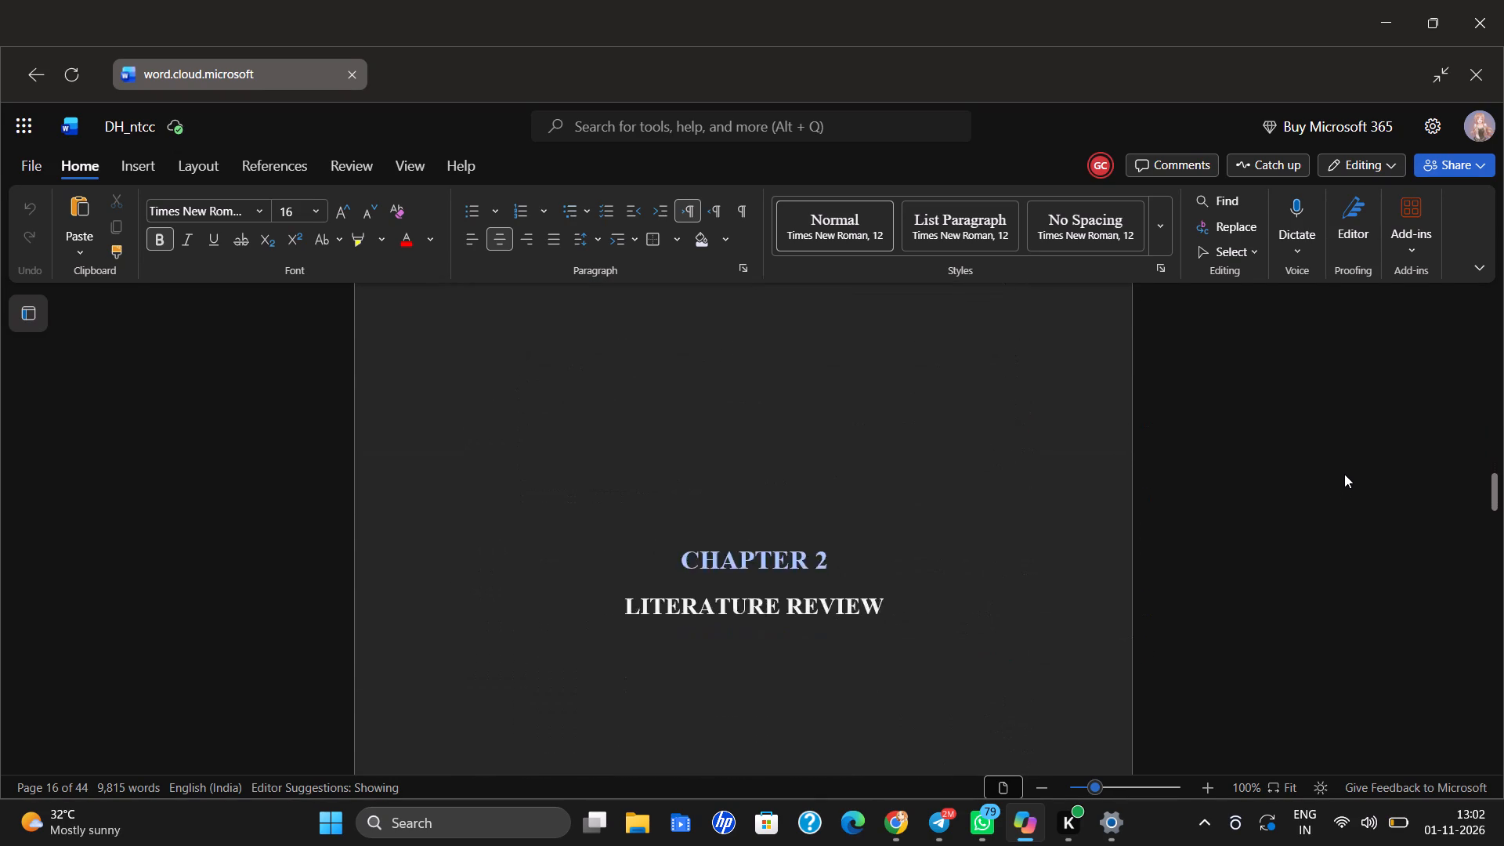
scroll(1344, 474, down, 20)
scroll(1344, 474, down, 11)
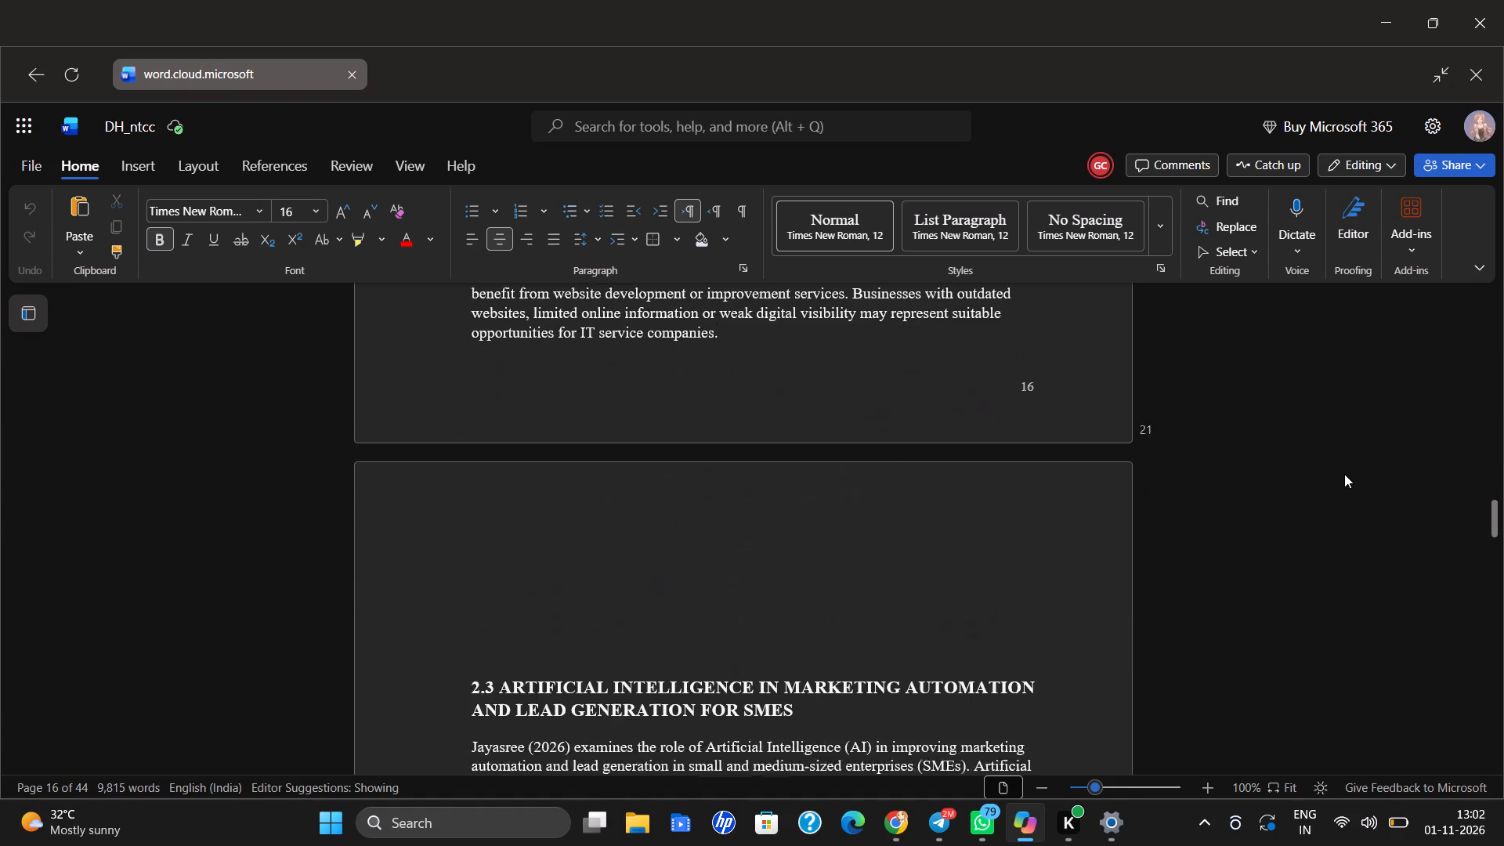
scroll(1344, 474, down, 20)
scroll(1344, 474, down, 11)
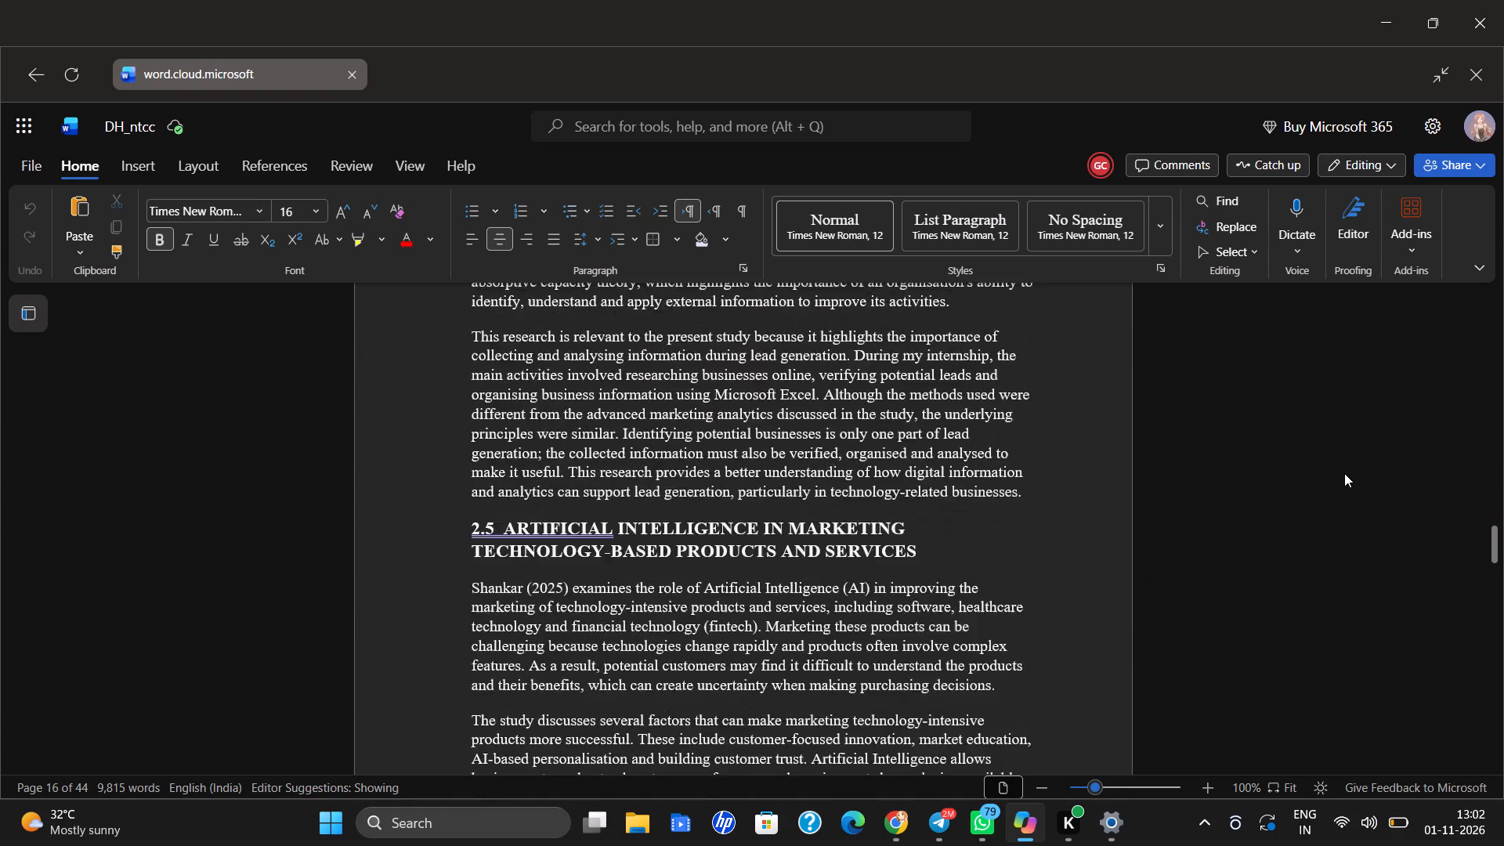
scroll(1344, 473, down, 20)
scroll(1344, 473, down, 11)
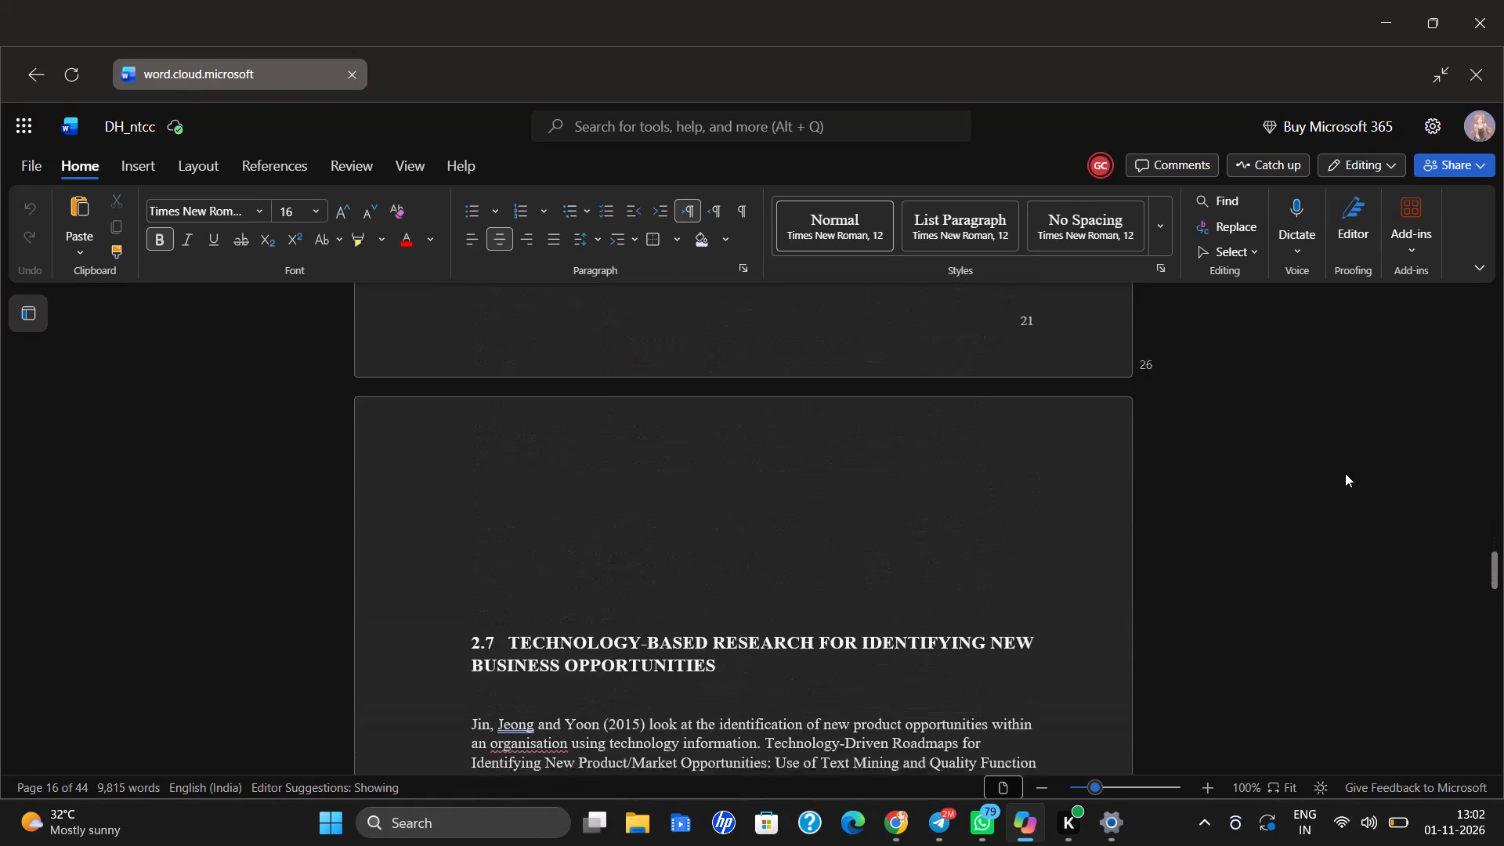
scroll(1345, 473, down, 20)
scroll(1345, 473, down, 6)
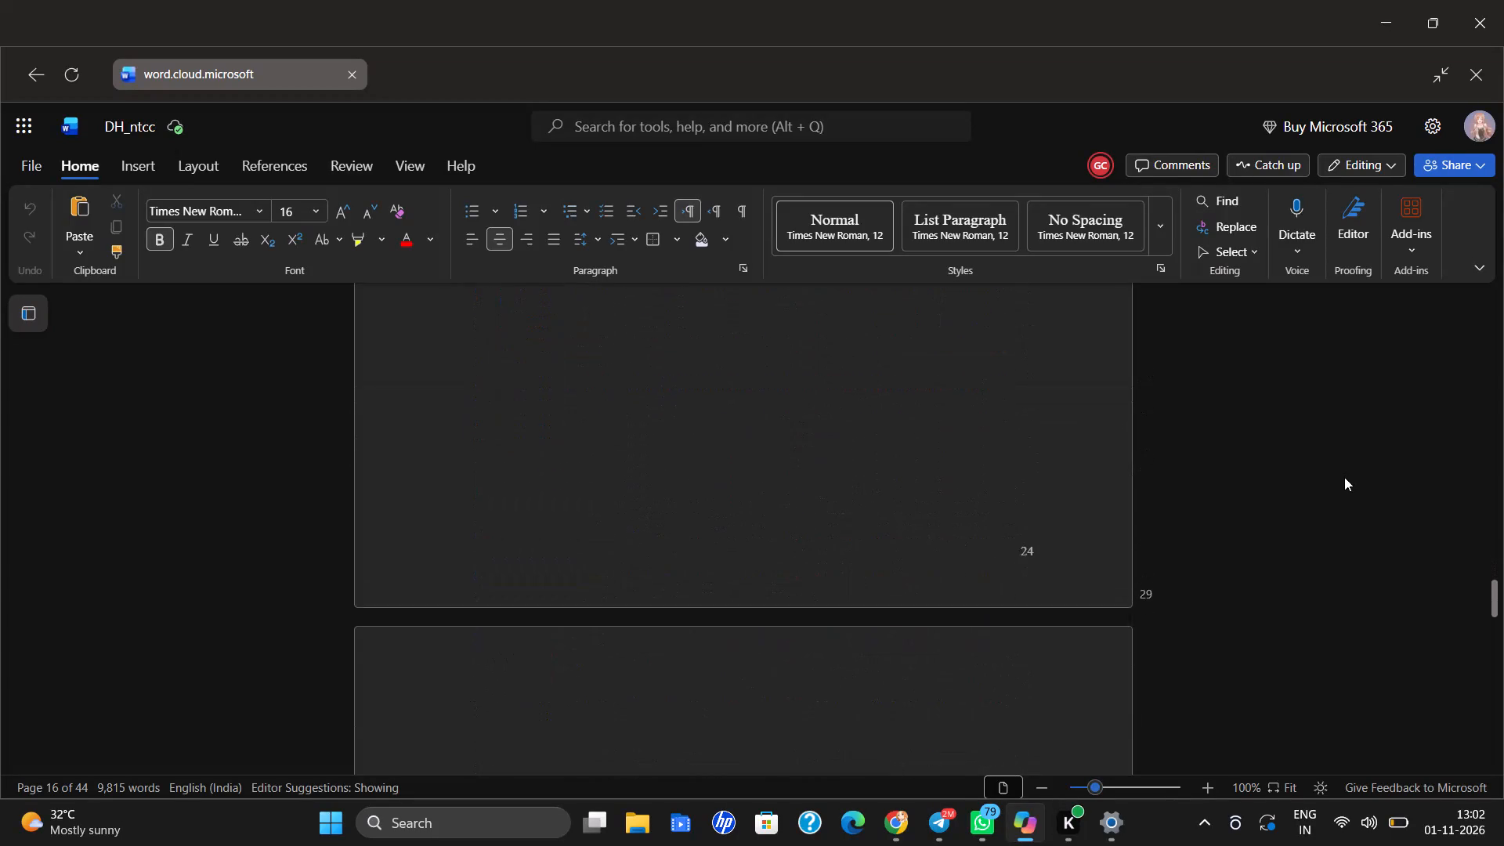
Examine chapter 3 from section 3.2 Data Preprocessing to the approach sections, comparing written text with template placeholders.
scroll(1344, 477, down, 4)
scroll(1344, 477, up, 4)
scroll(1344, 477, down, 20)
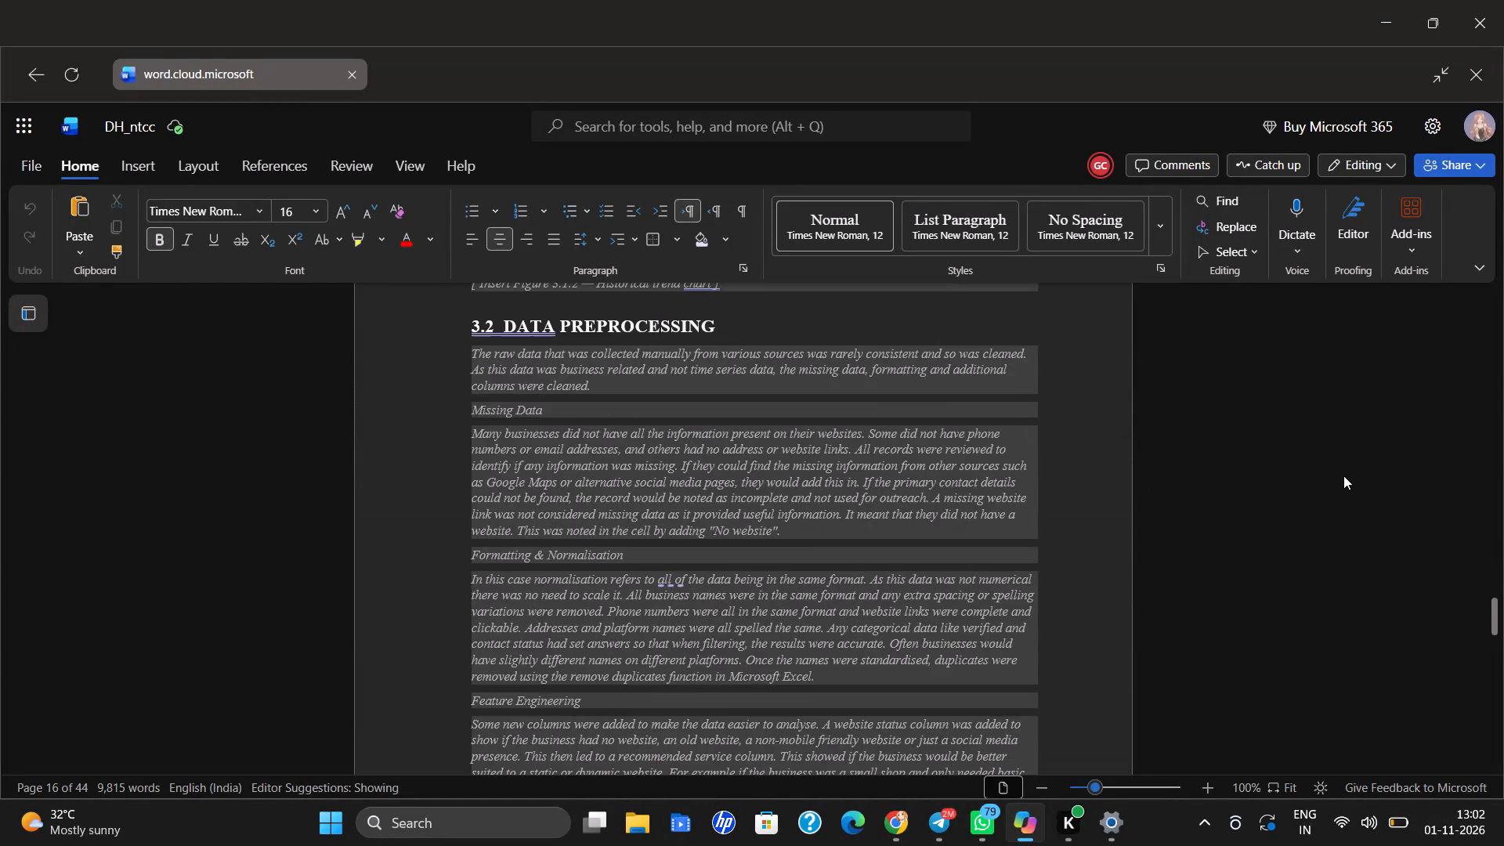
scroll(1343, 475, down, 14)
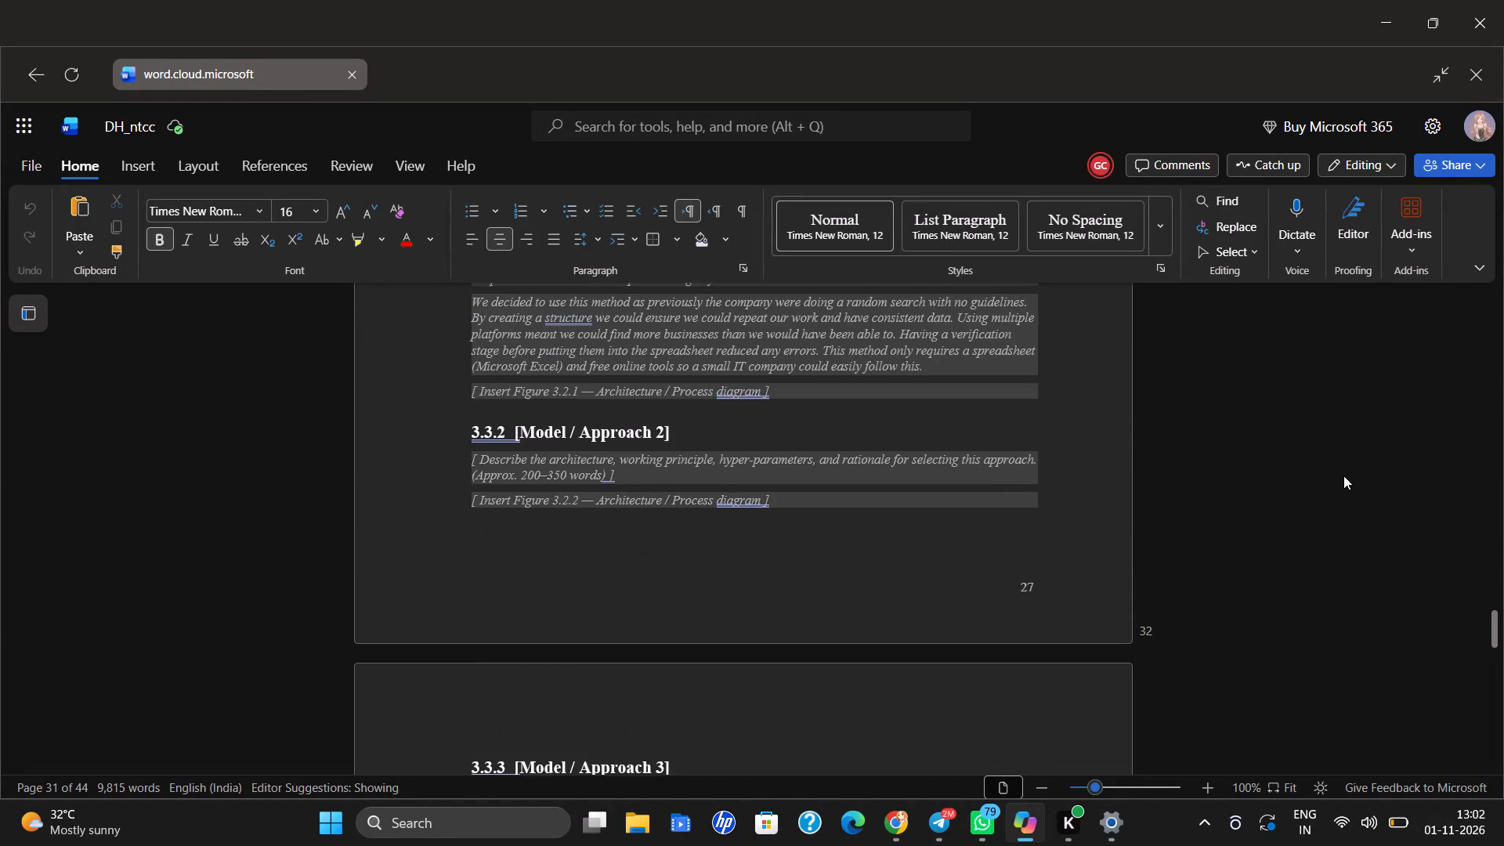
scroll(1343, 475, down, 8)
scroll(1343, 475, up, 6)
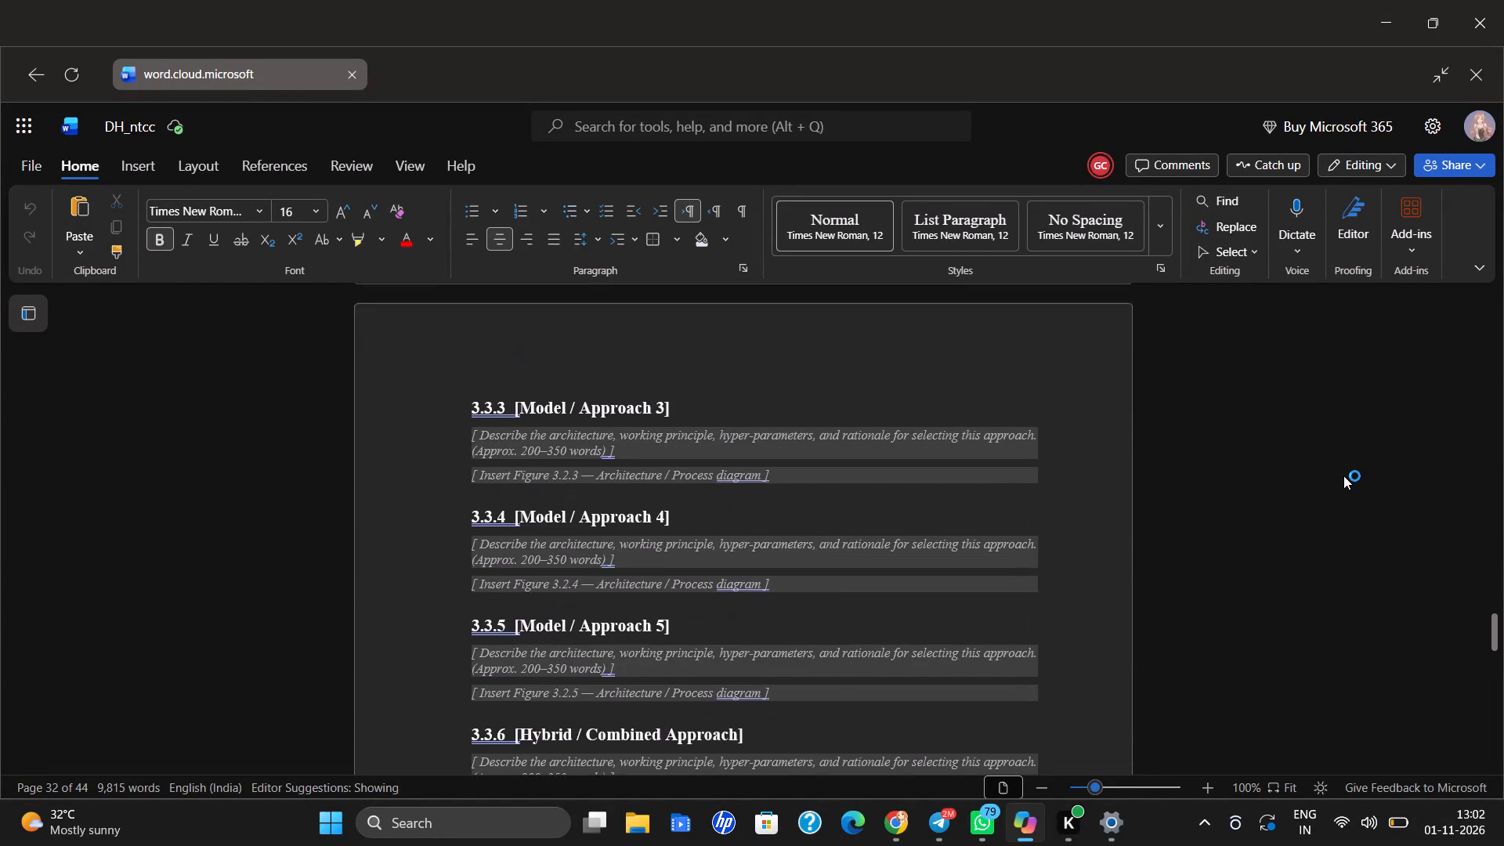
scroll(1343, 475, up, 4)
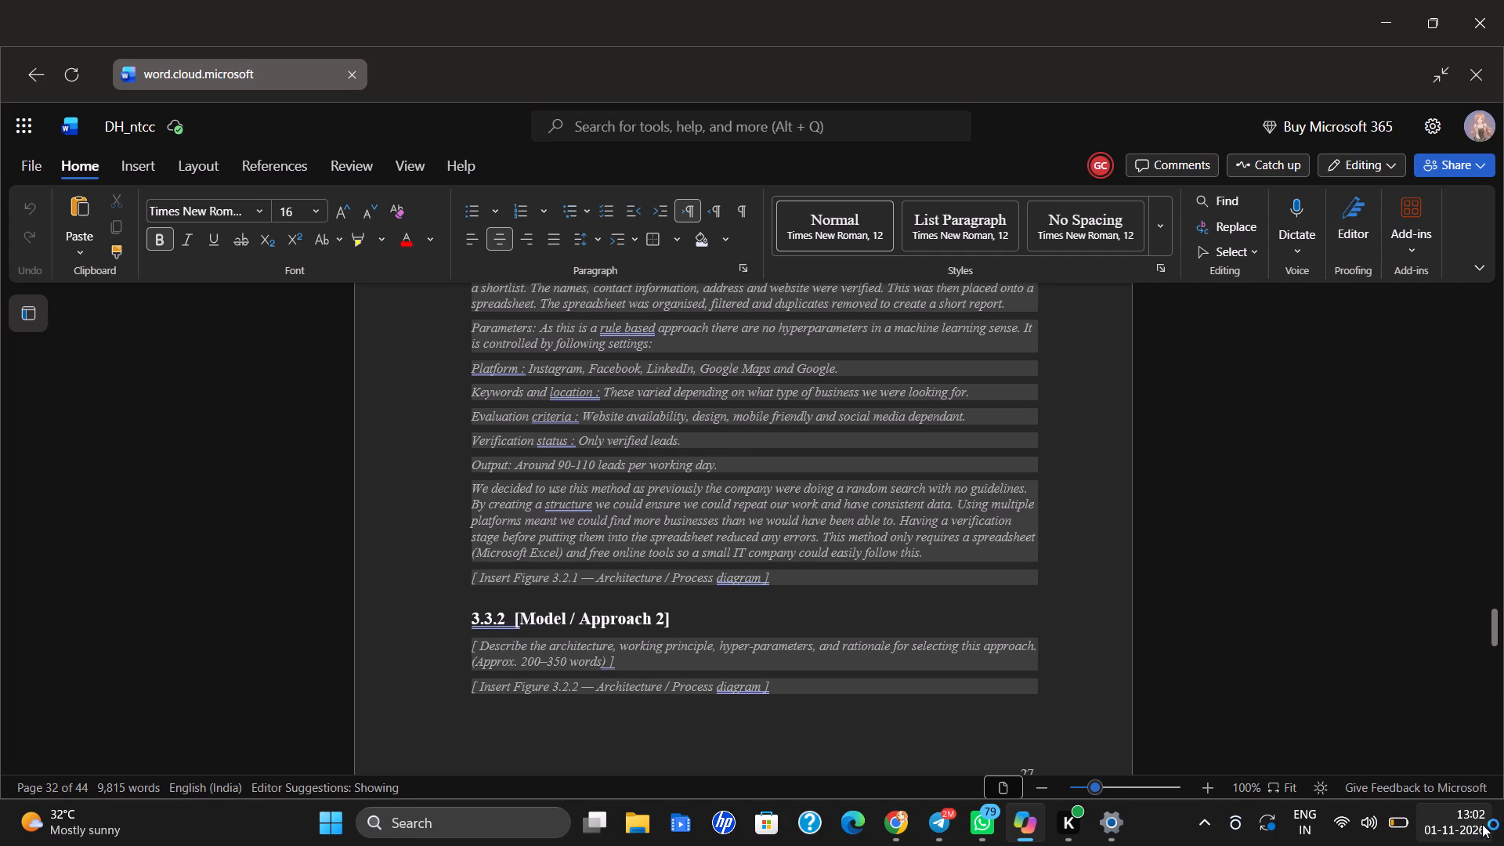
scroll(794, 641, down, 2)
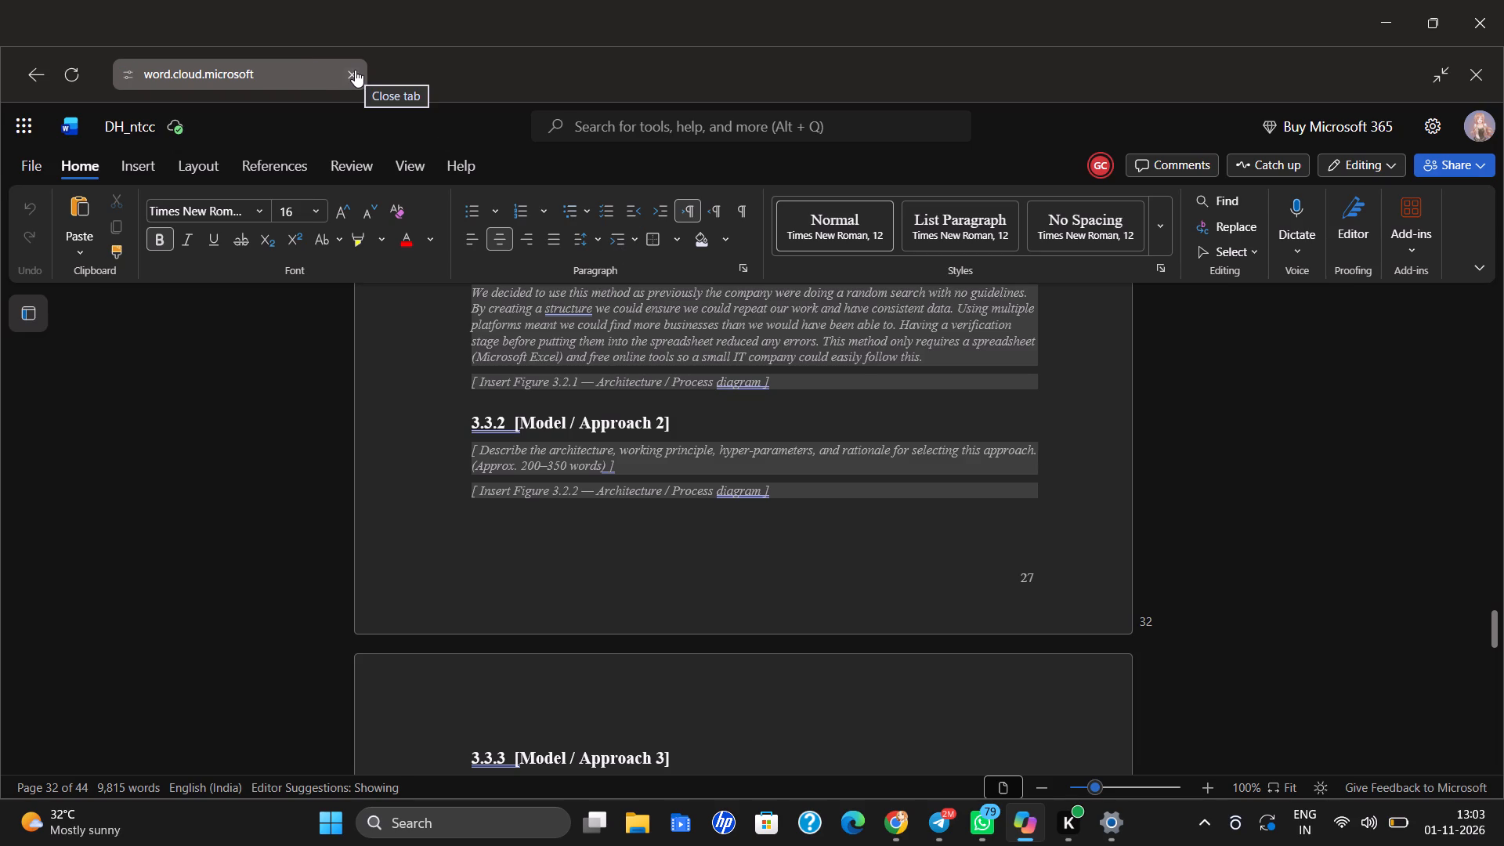
Check the placeholders in approach sections 3.3.3 onward and in chapter 4's specification table, libraries table and section 4.3.
scroll(414, 459, down, 9)
scroll(592, 453, down, 8)
scroll(592, 461, up, 14)
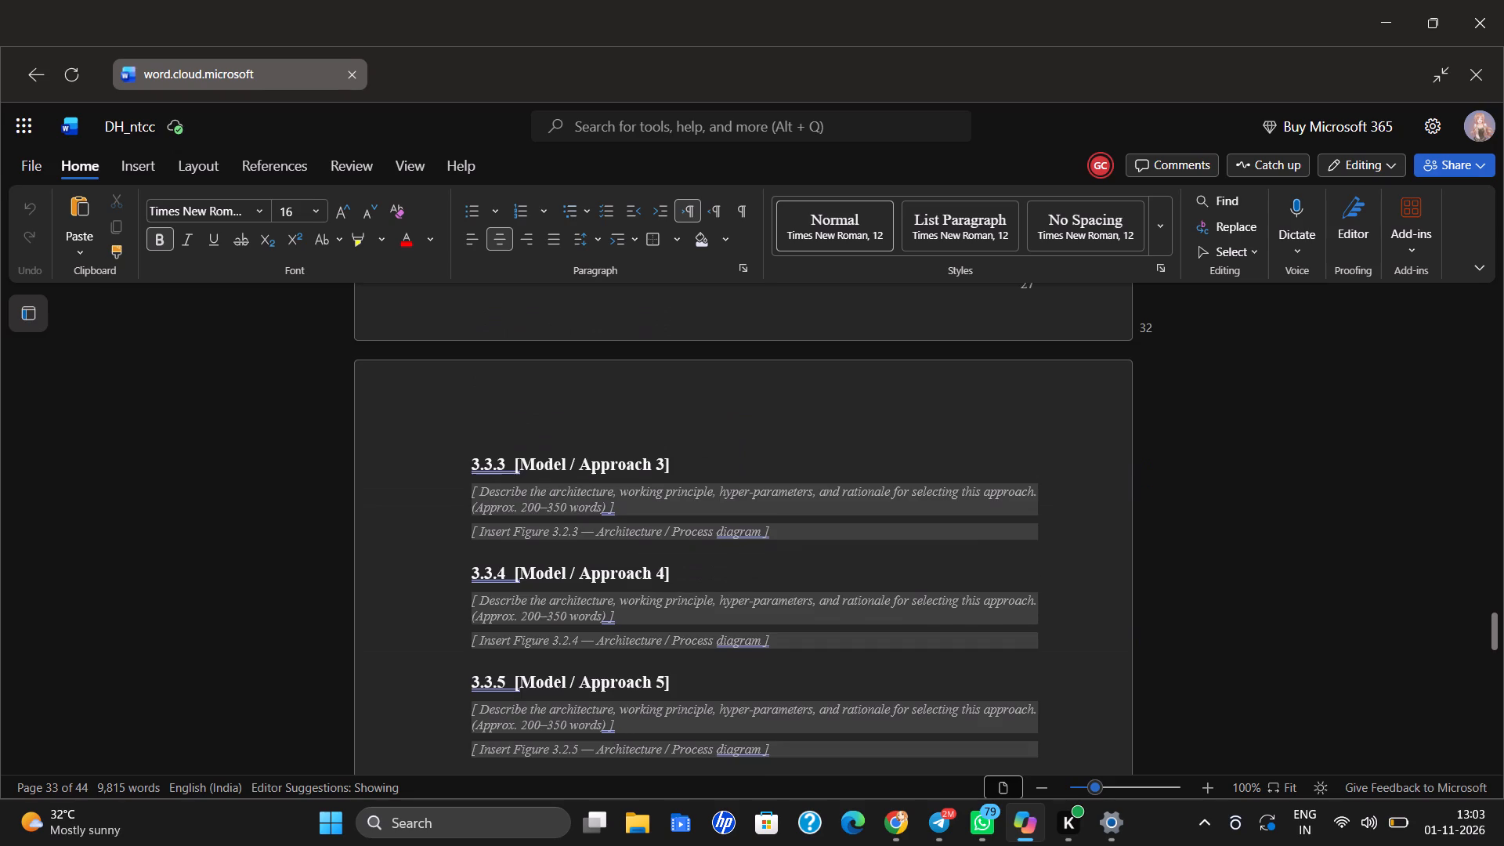
scroll(549, 446, down, 17)
scroll(552, 439, down, 12)
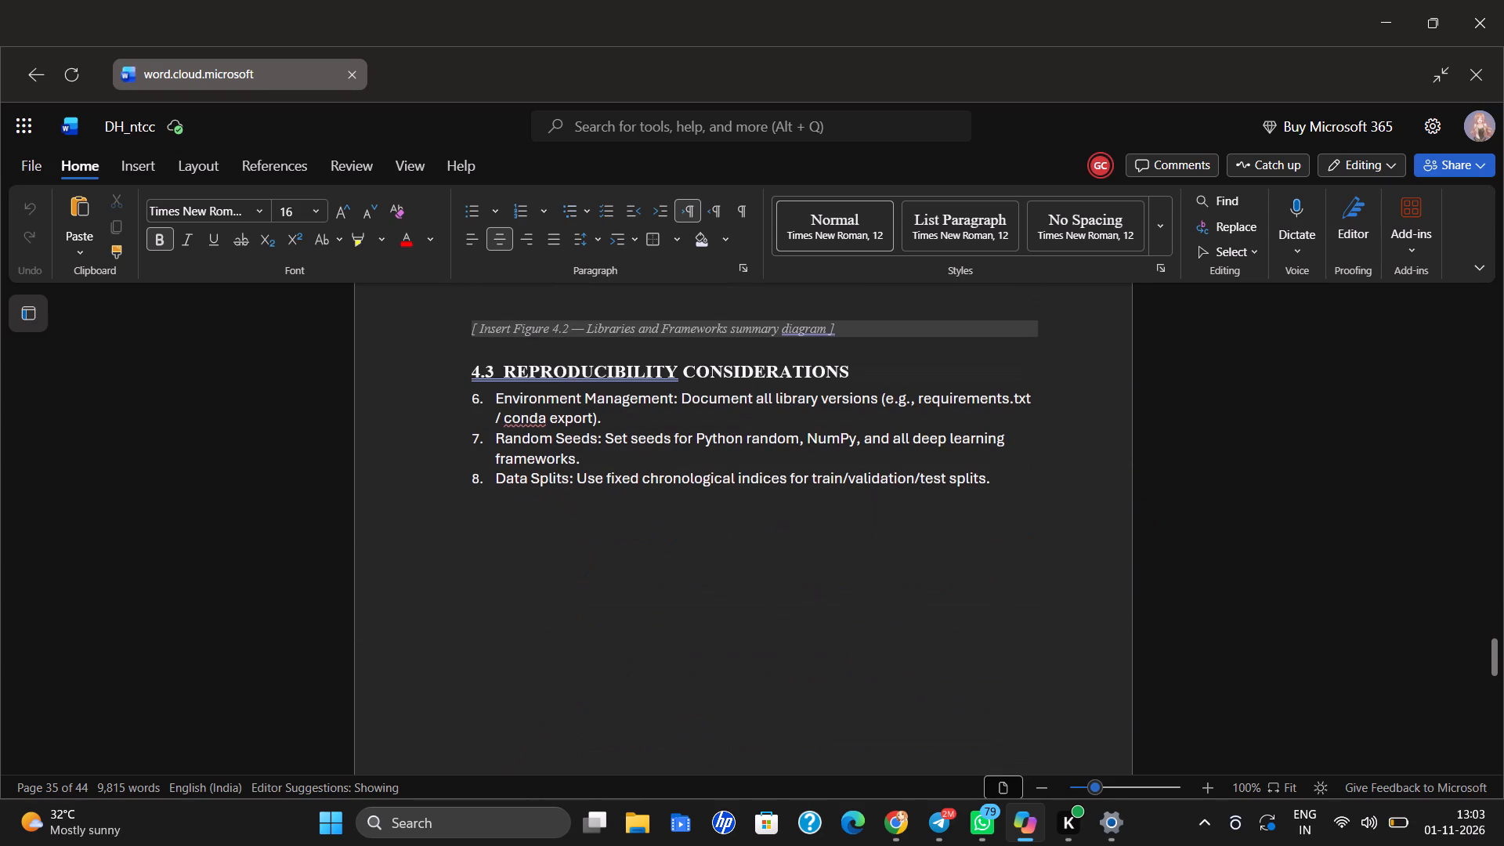
scroll(595, 508, up, 4)
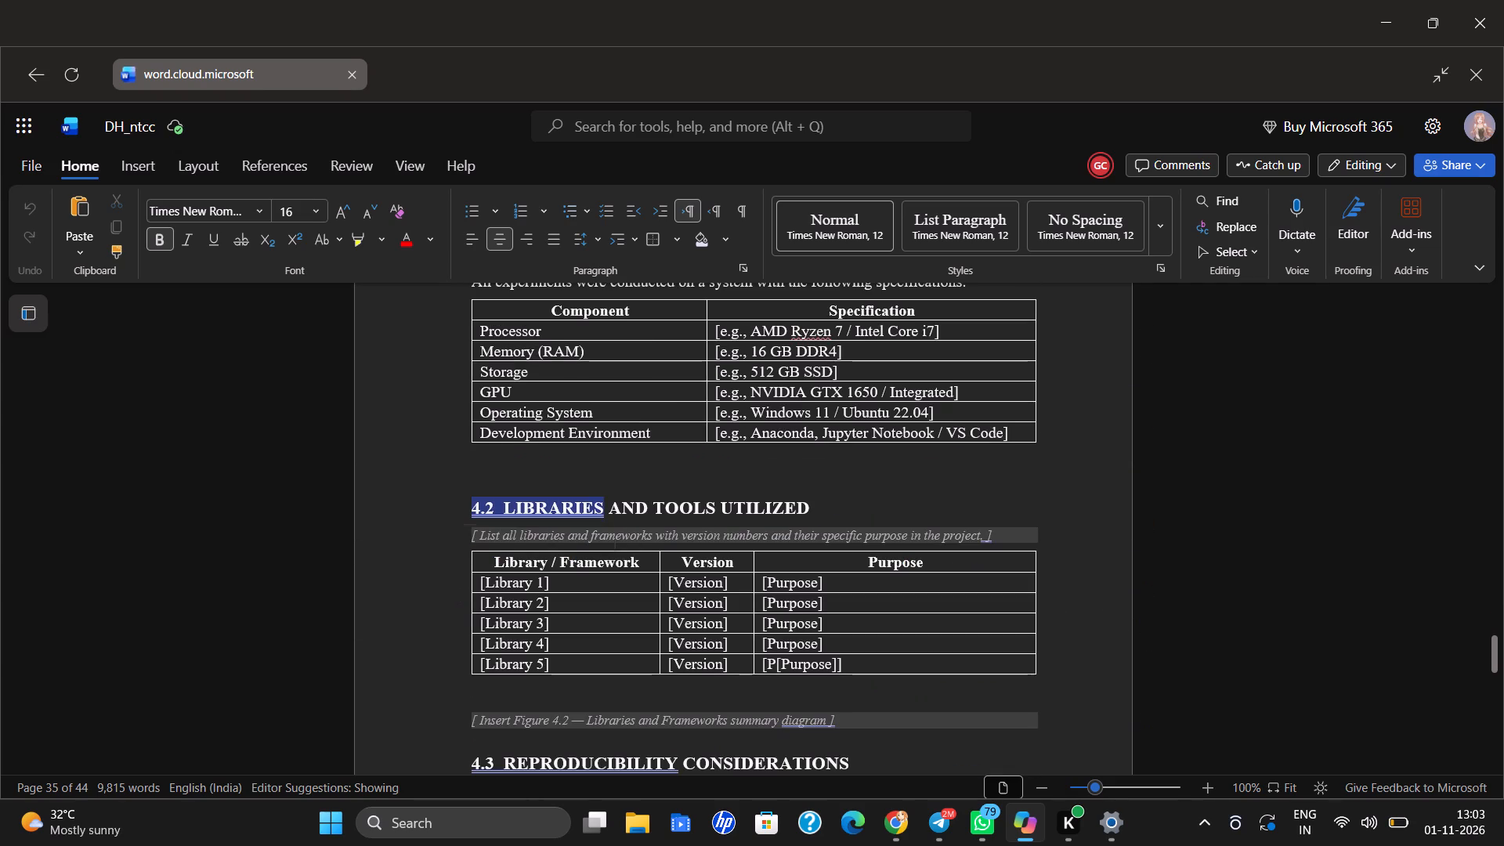
scroll(596, 505, down, 2)
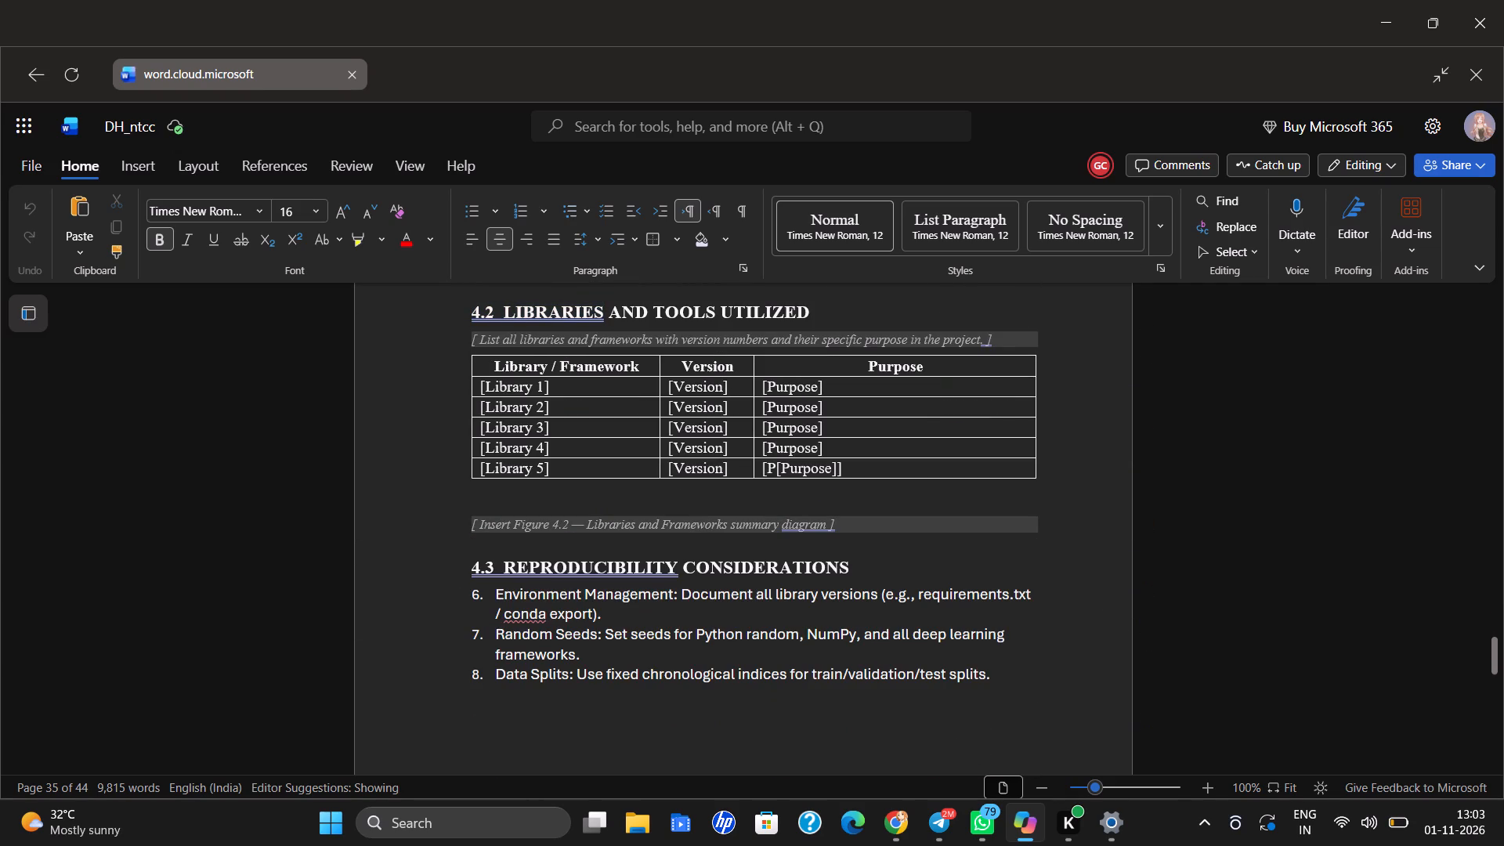
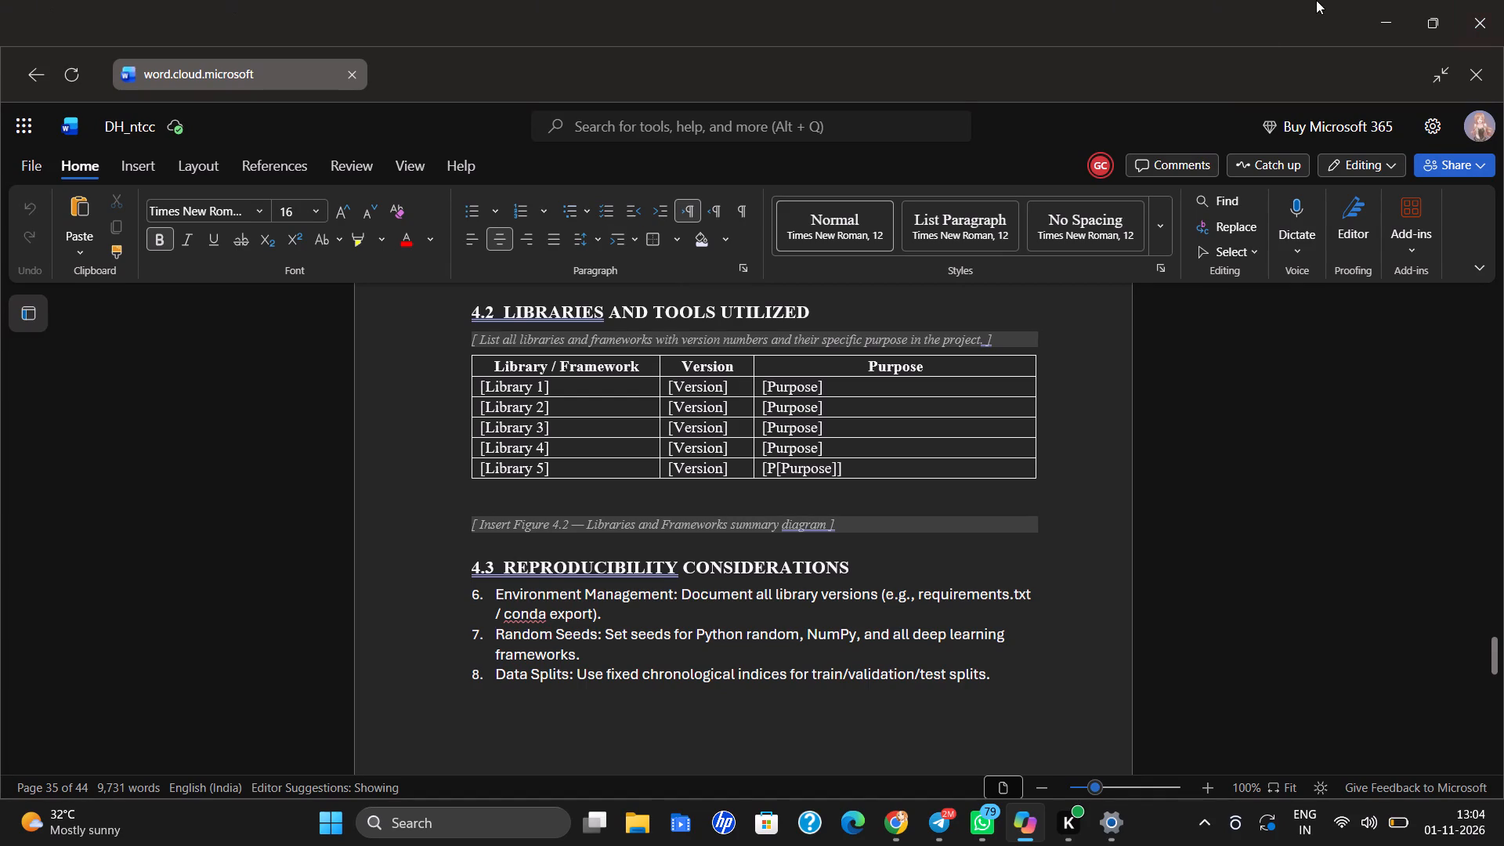
Review back from section 4.2 Libraries and Tools Utilized to the first approach section, 3.3.1, comparing remaining placeholders with the written text.
scroll(1057, 624, up, 2)
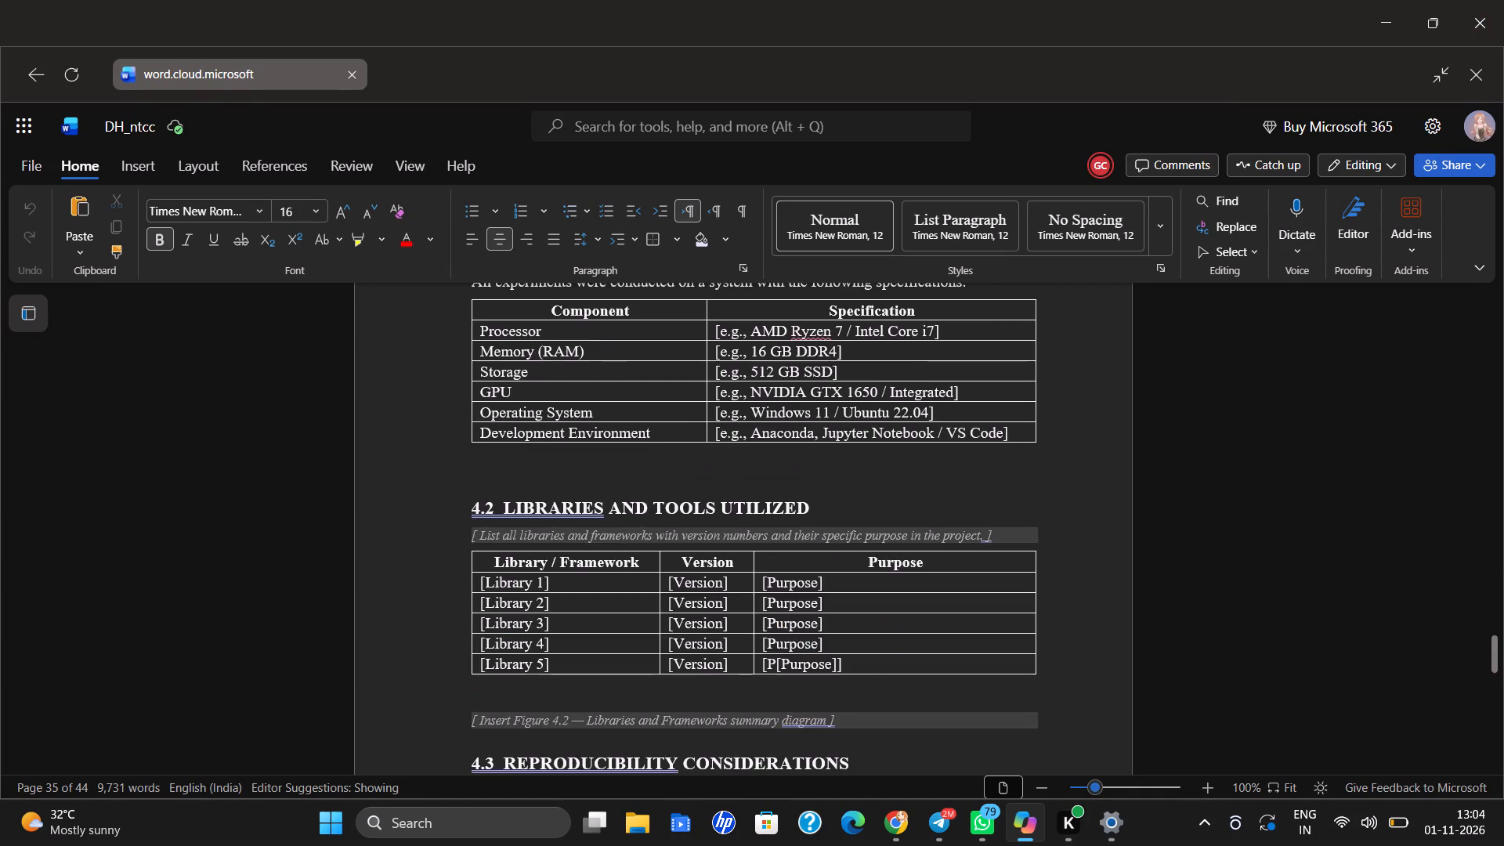
scroll(1055, 610, up, 18)
scroll(1055, 603, up, 5)
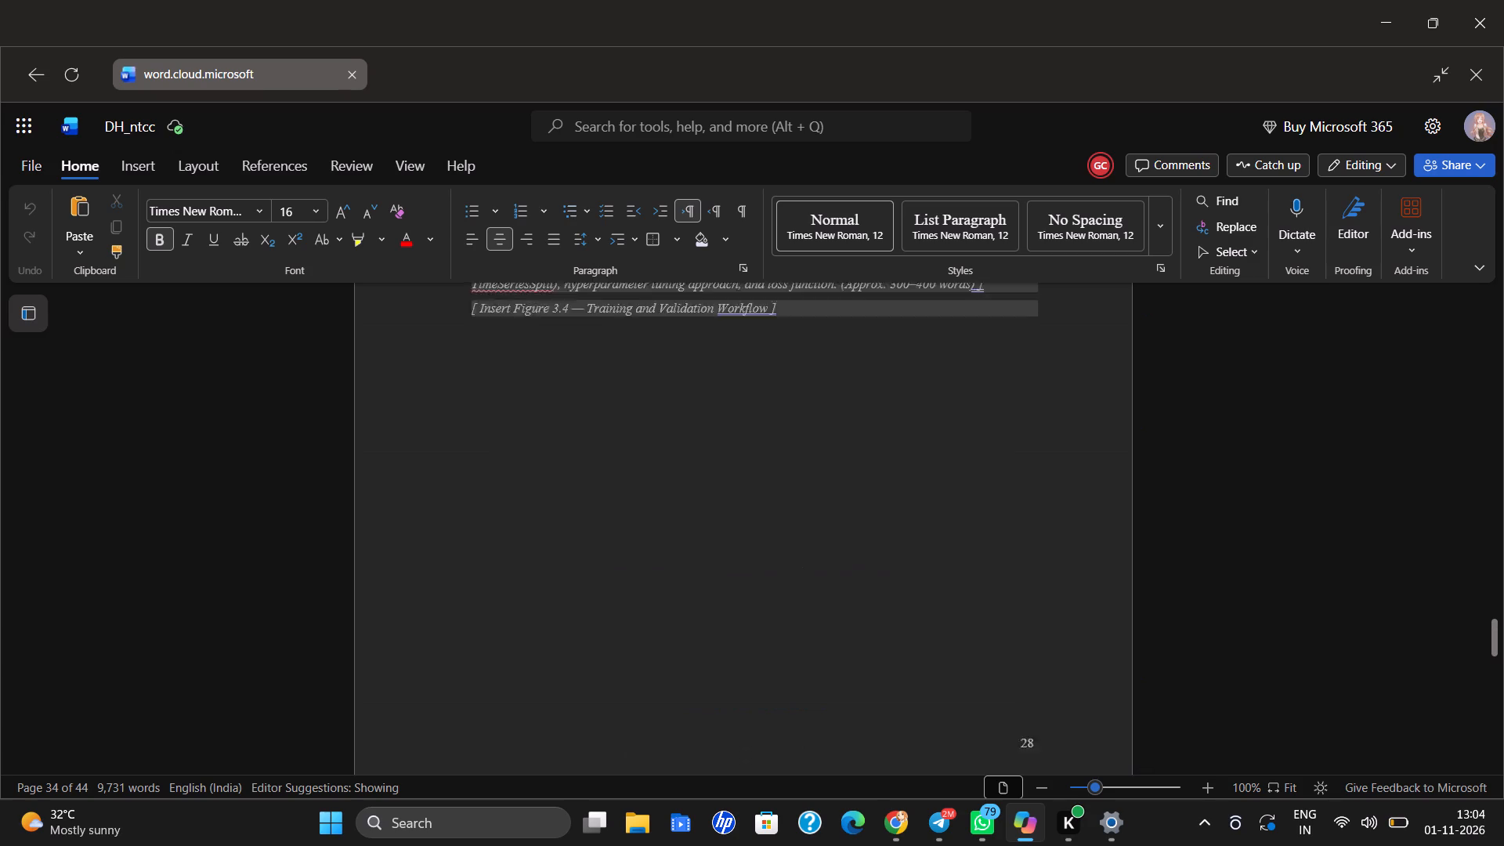
scroll(1055, 601, up, 5)
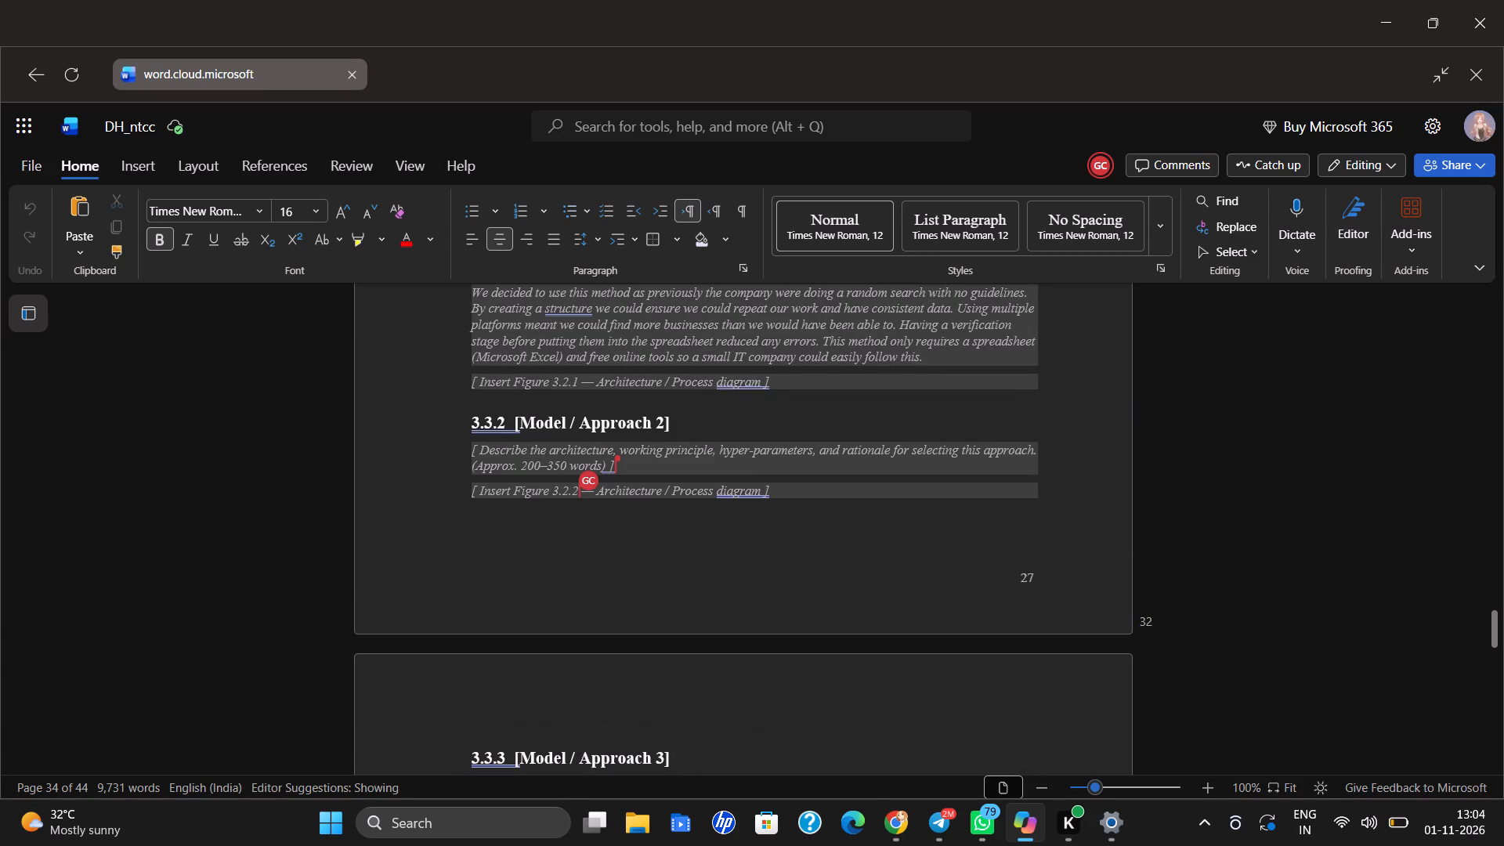
scroll(641, 489, up, 4)
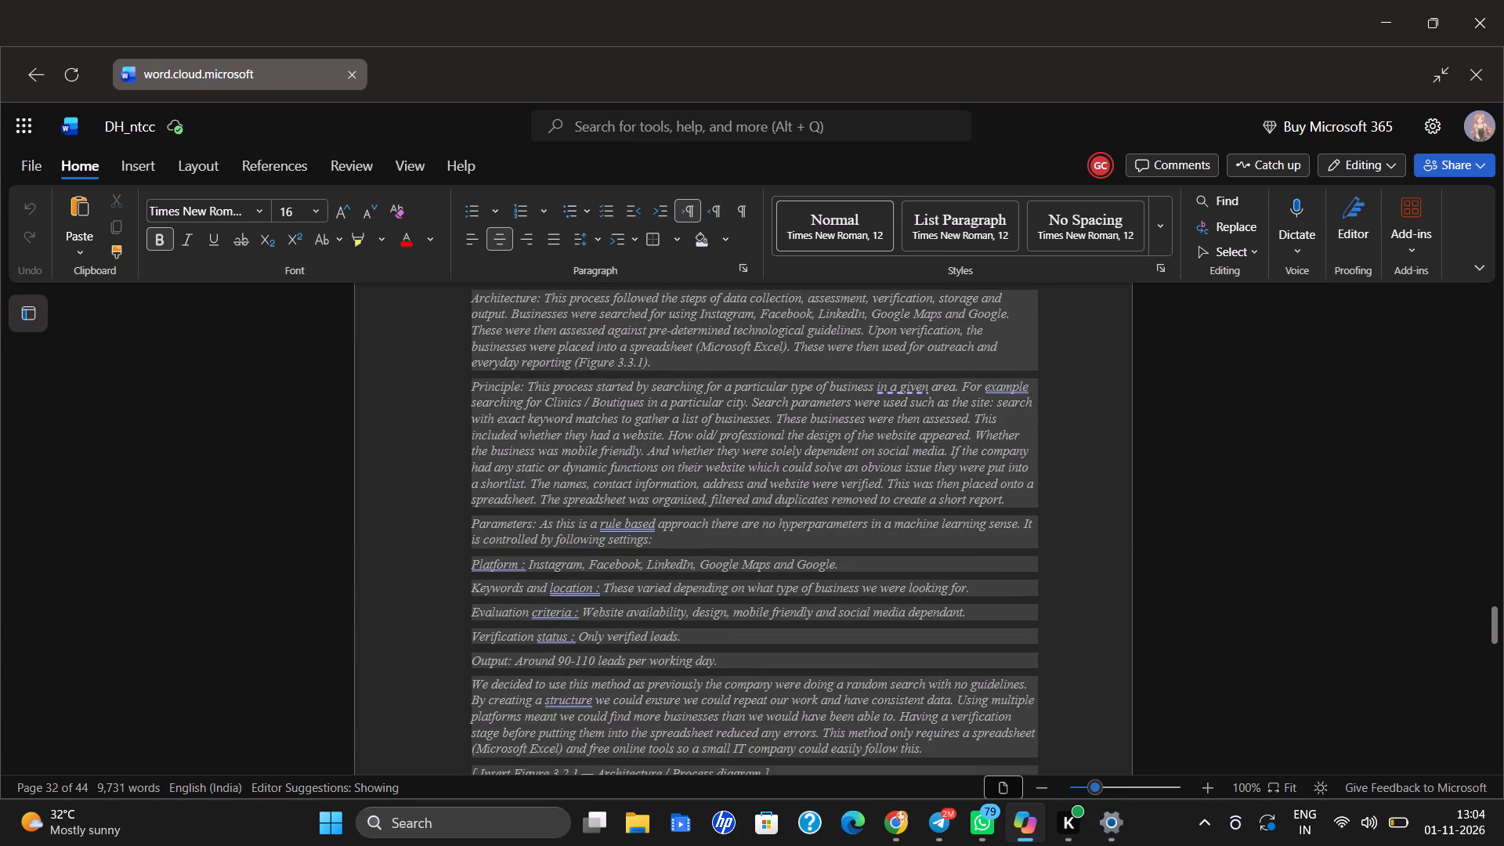
Check the end of section 3.3.1 and the placeholders under heading 3.3.2 [Model / Approach 2].
scroll(772, 707, down, 3)
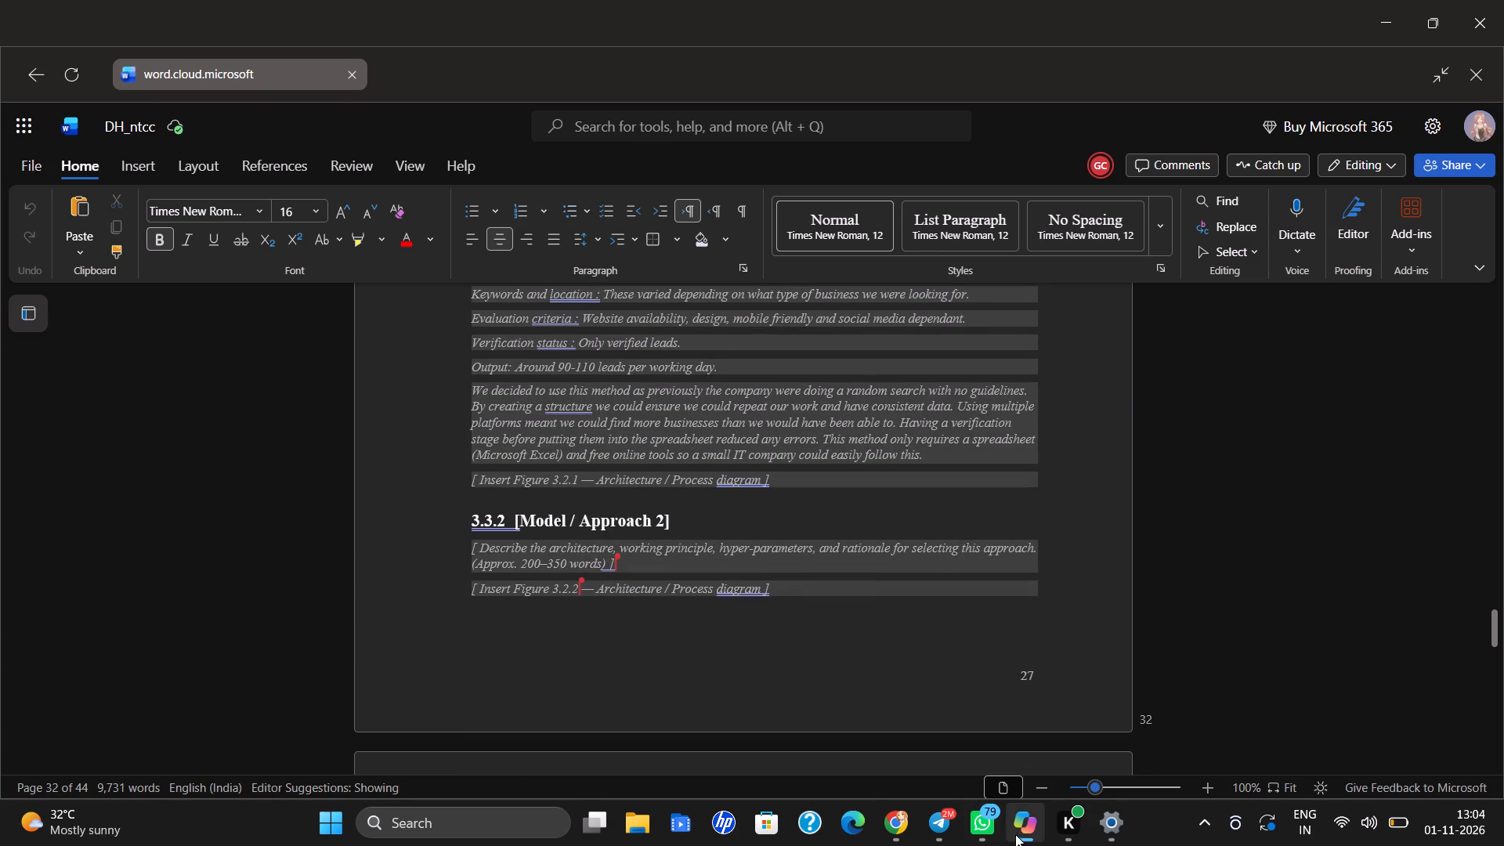
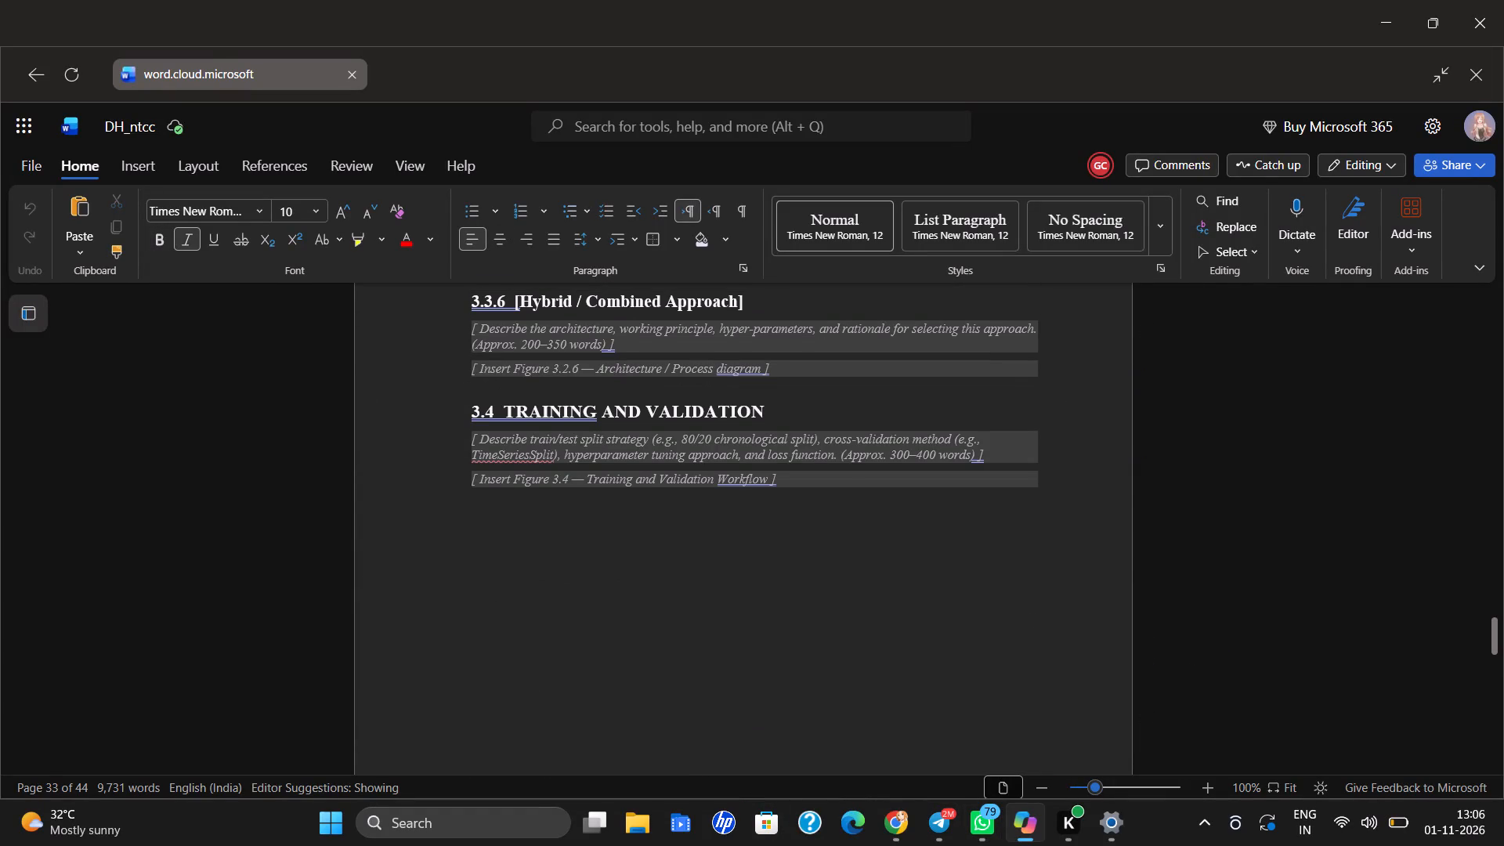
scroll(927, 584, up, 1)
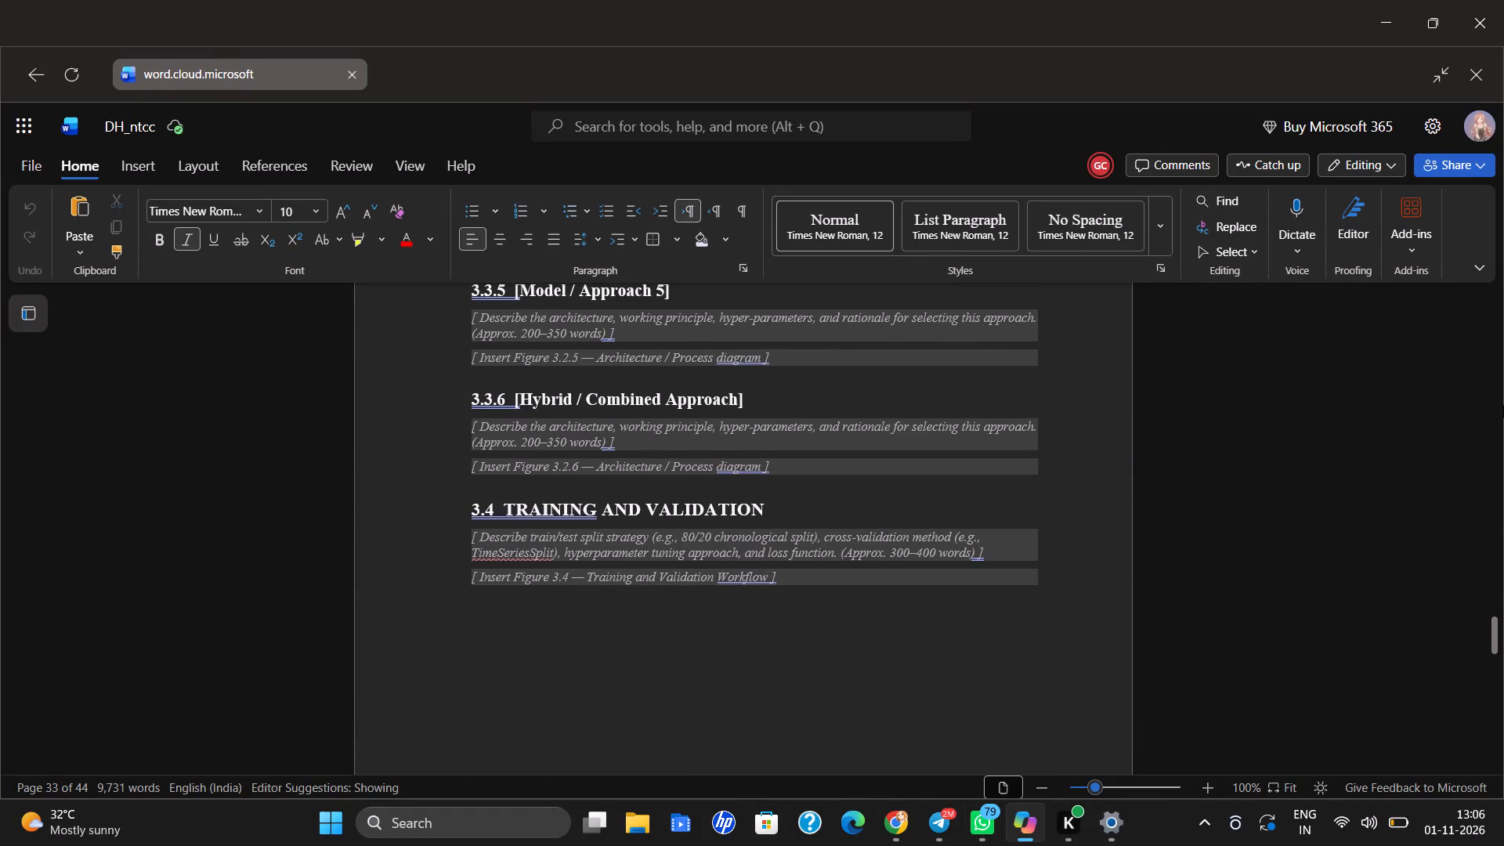